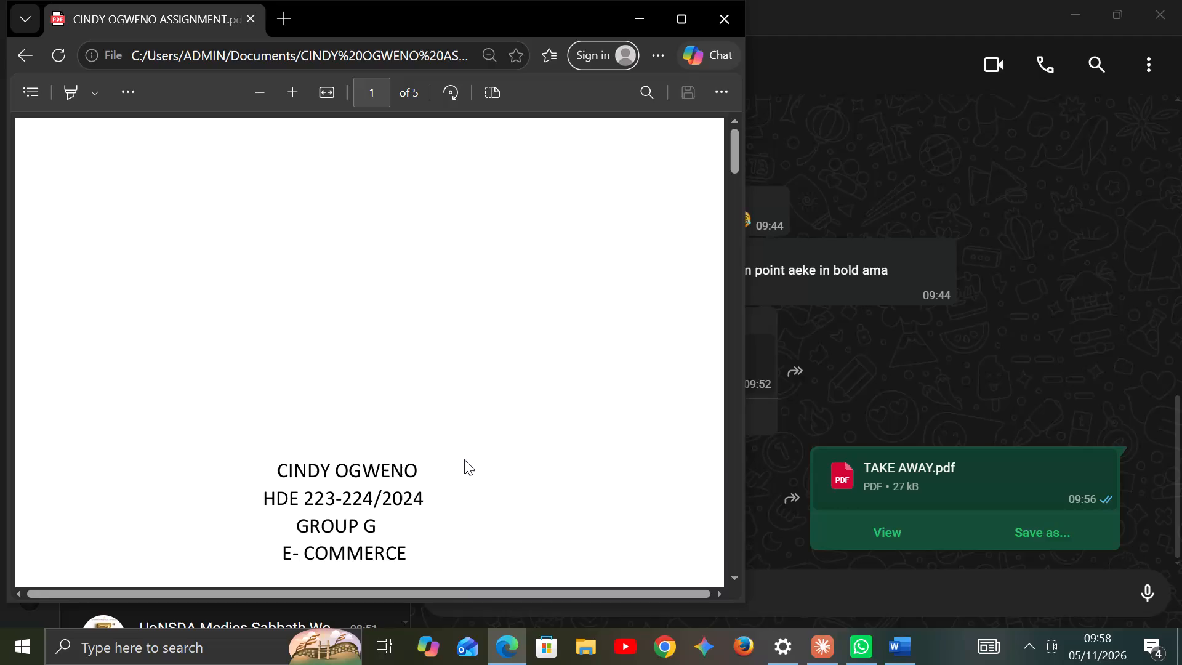
Review the e-commerce assignment PDF from its cover page to the section on e-commerce models on page 2.
scroll(464, 459, "down", 2)
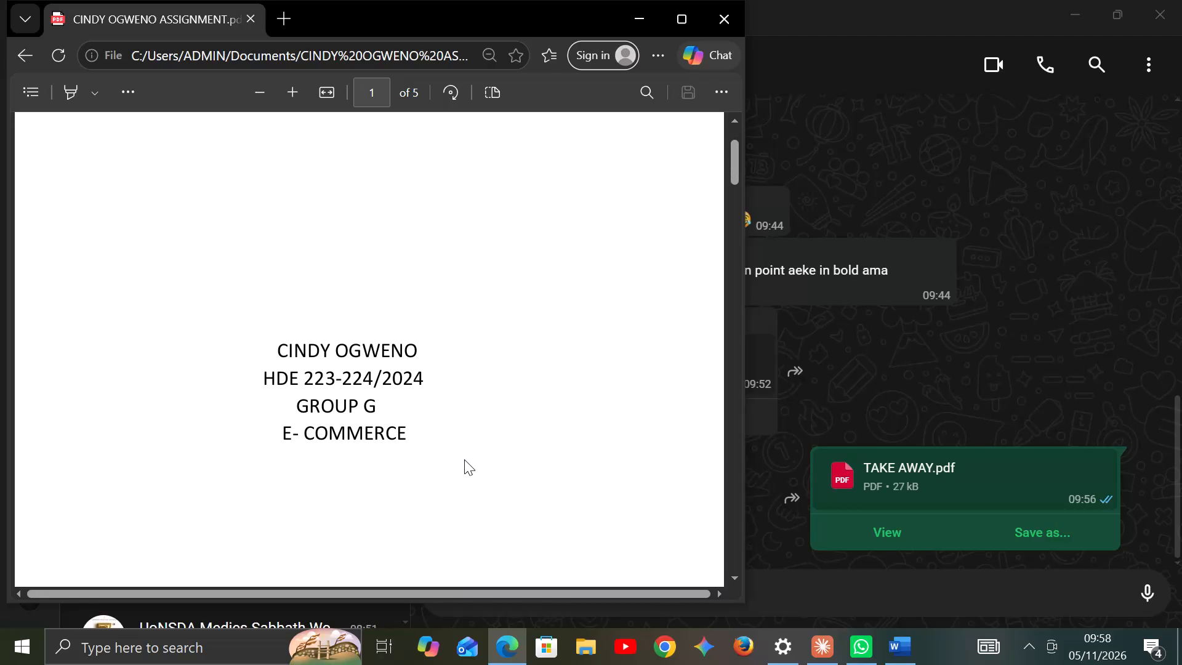
scroll(464, 459, "down", 1)
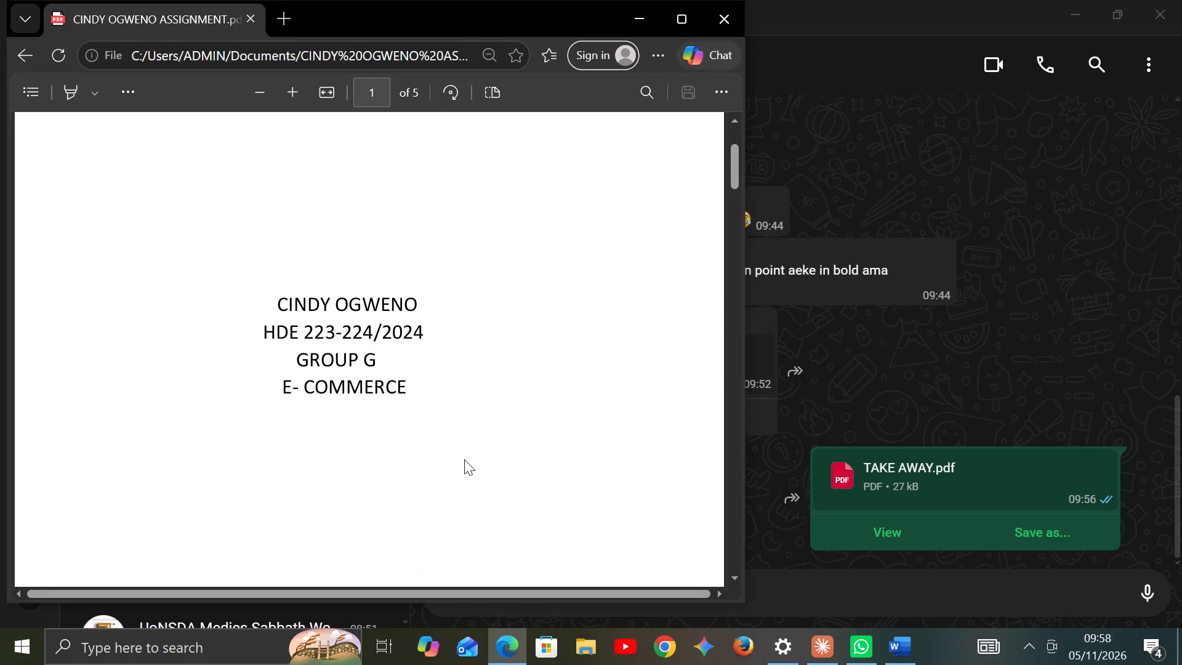
scroll(464, 459, "down", 5)
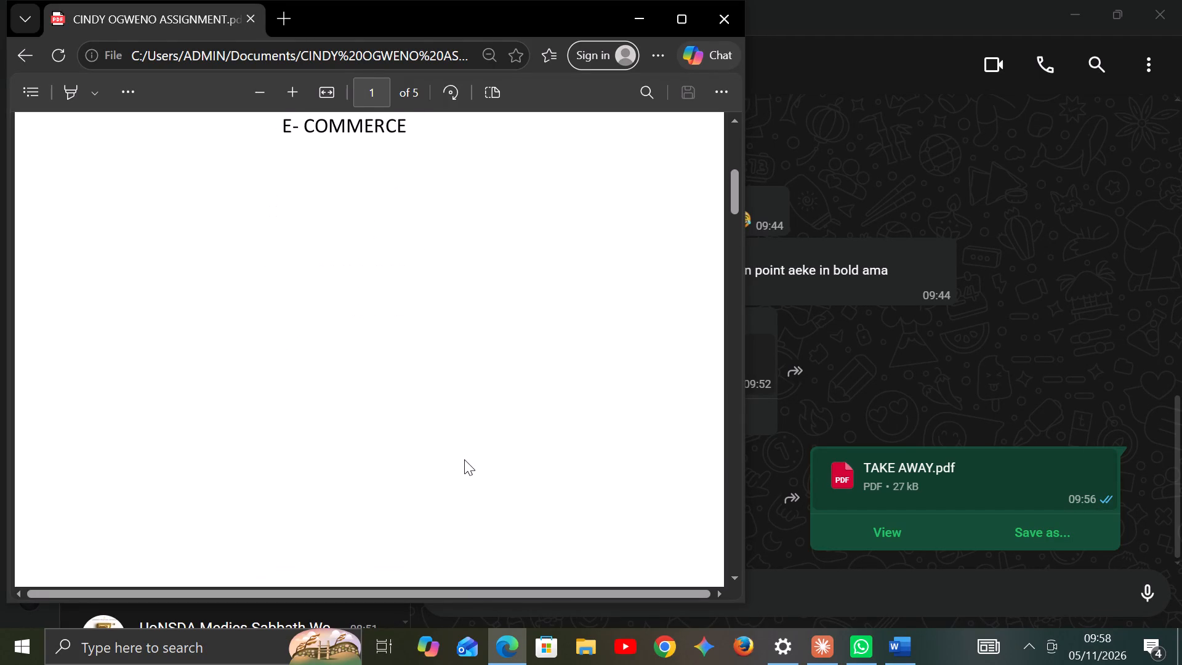
scroll(464, 459, "down", 6)
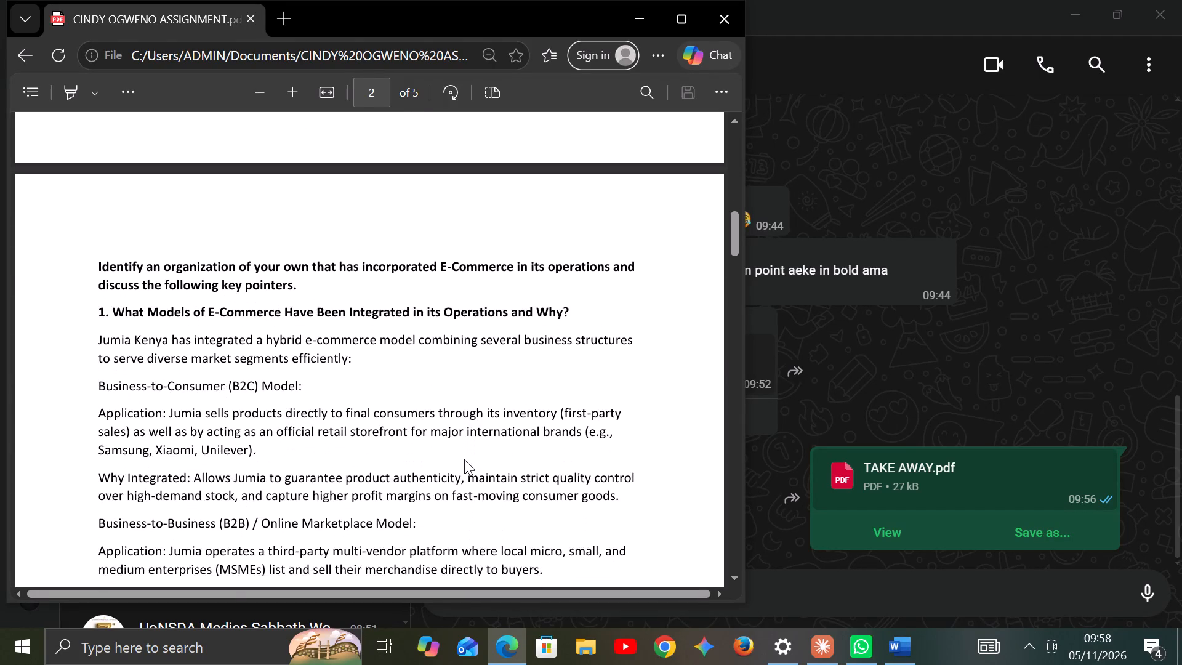
scroll(464, 459, "down", 2)
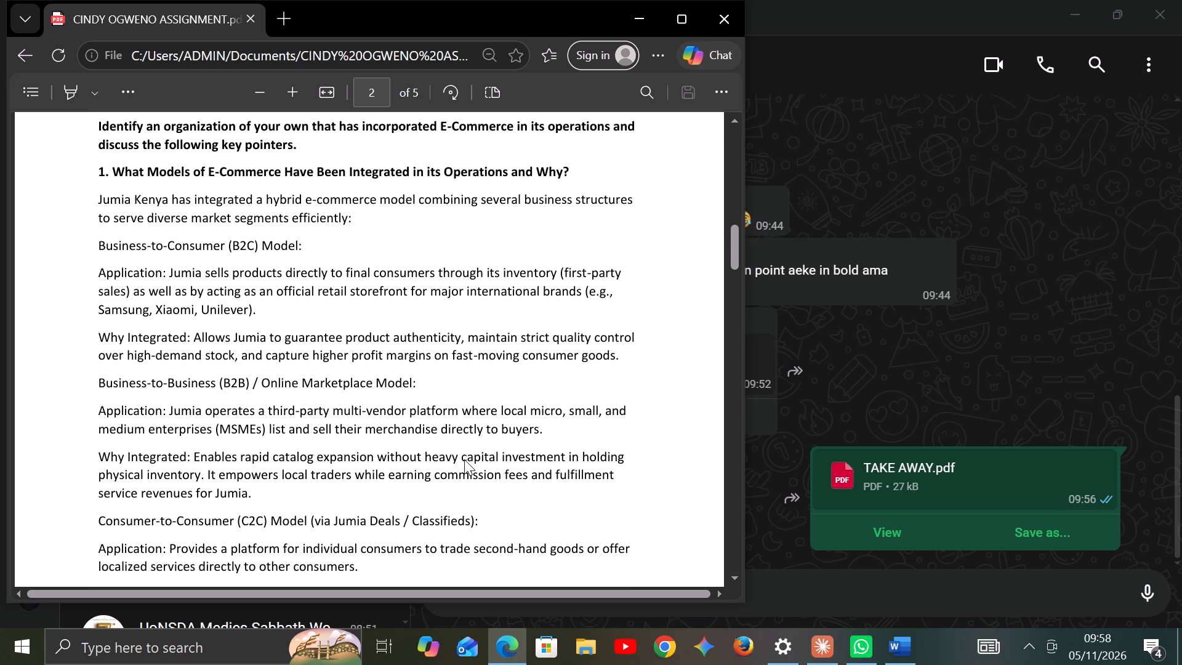
scroll(464, 459, "down", 1)
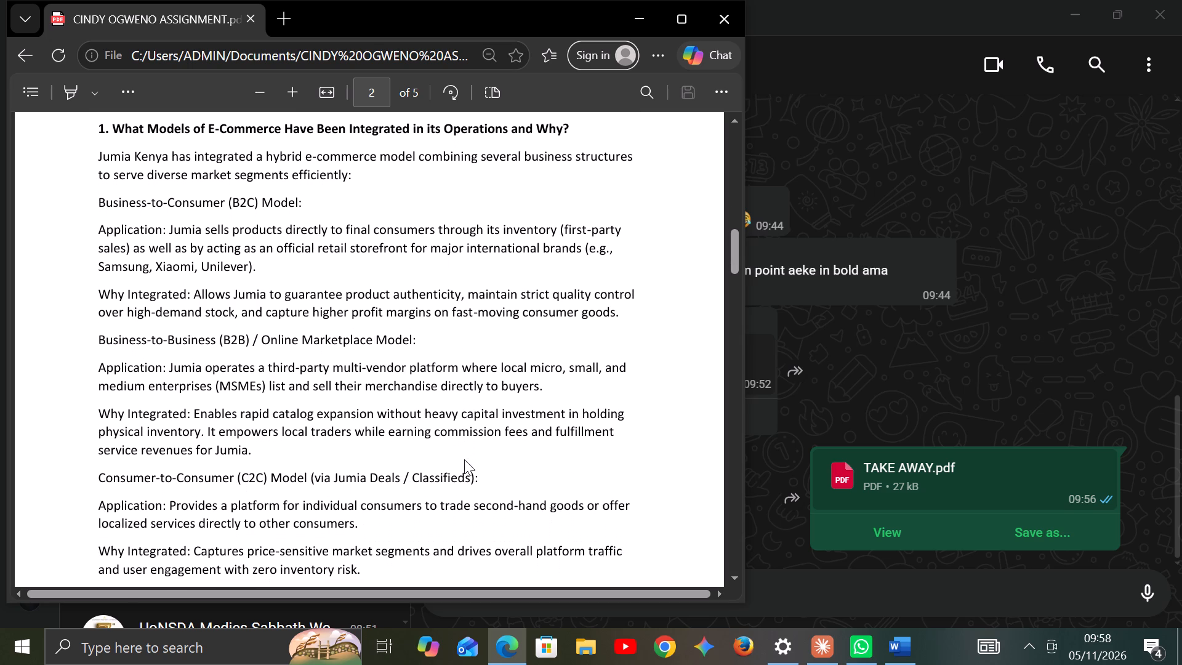
Read the open Jumia Kenya assignment PDF from section 1 on e-commerce models through to the last page.
scroll(464, 459, "down", 2)
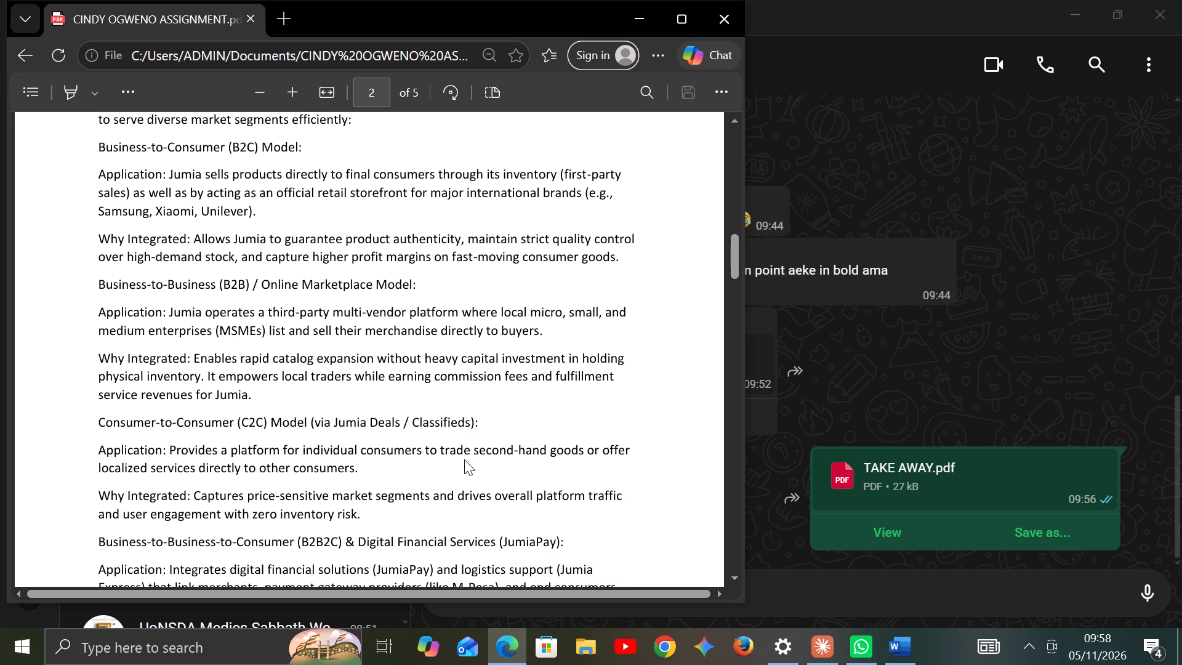
scroll(464, 459, "down", 1)
scroll(464, 459, "up", 2)
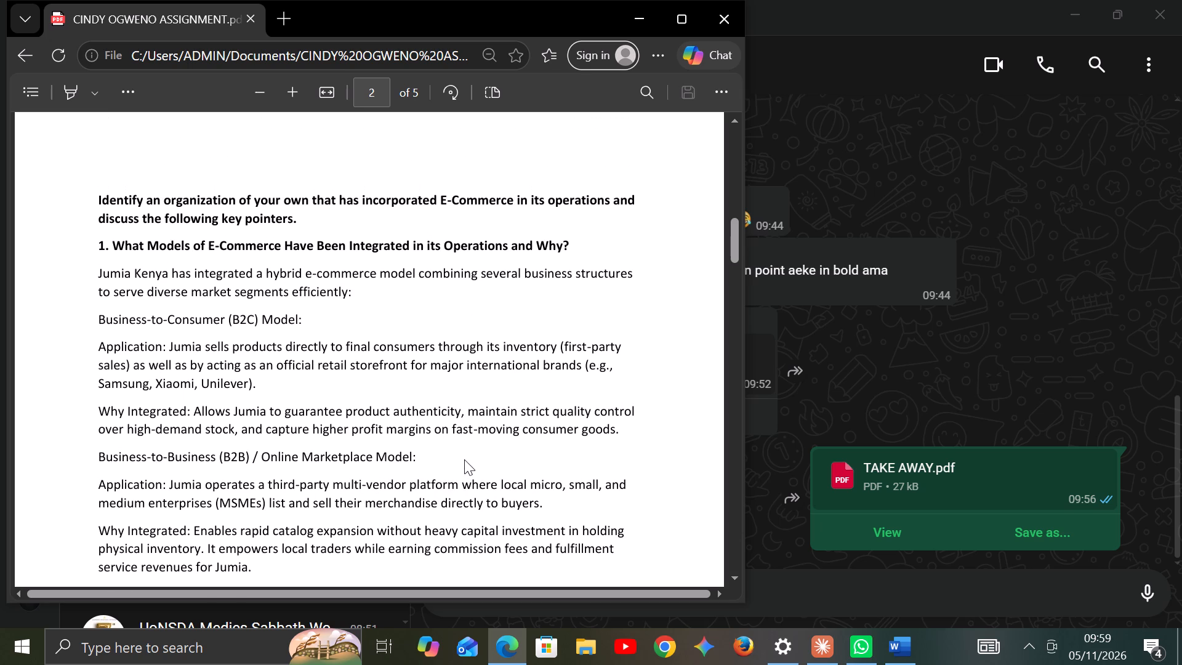
scroll(464, 459, "down", 3)
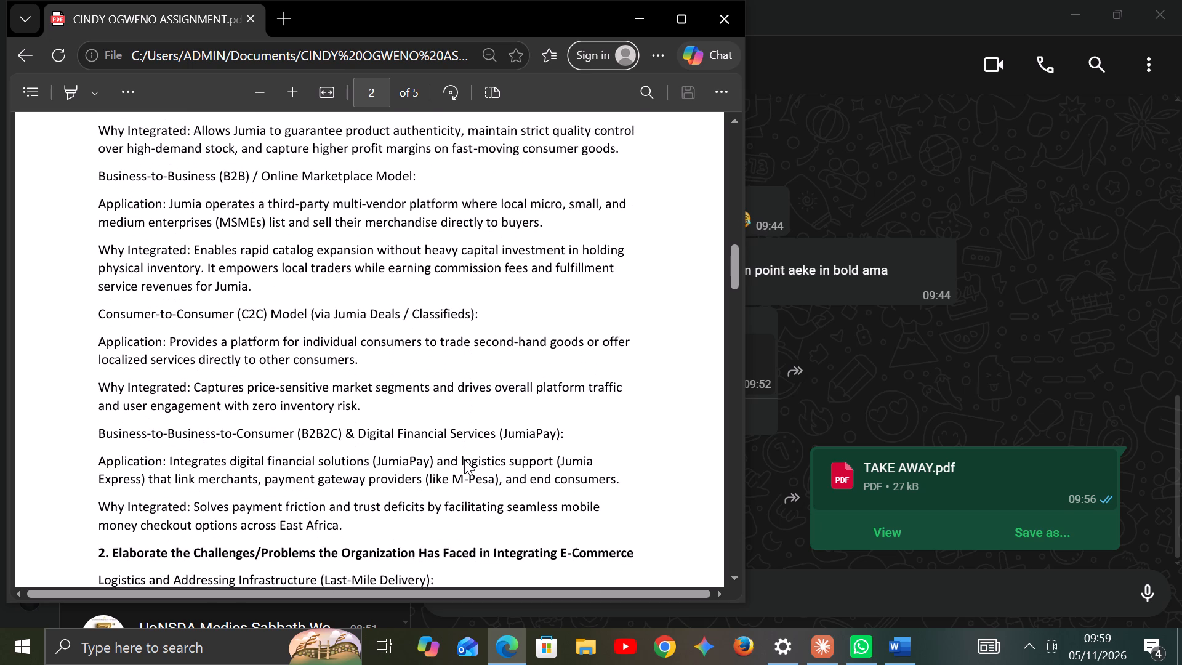
scroll(464, 459, "down", 3)
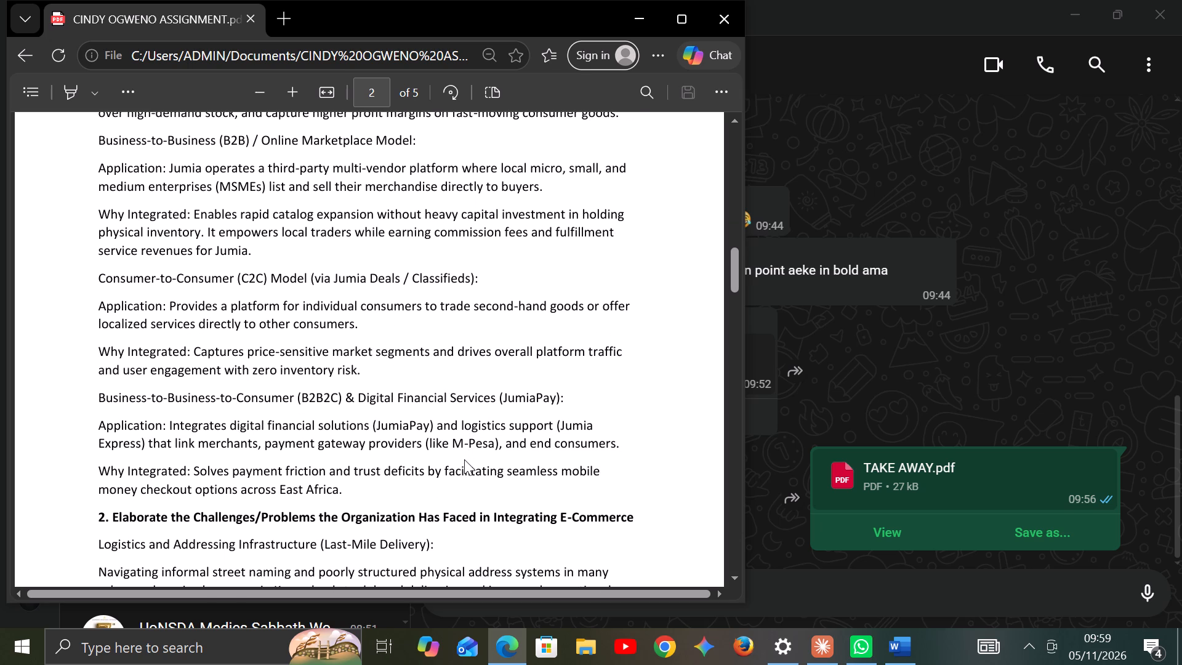
scroll(464, 459, "down", 1)
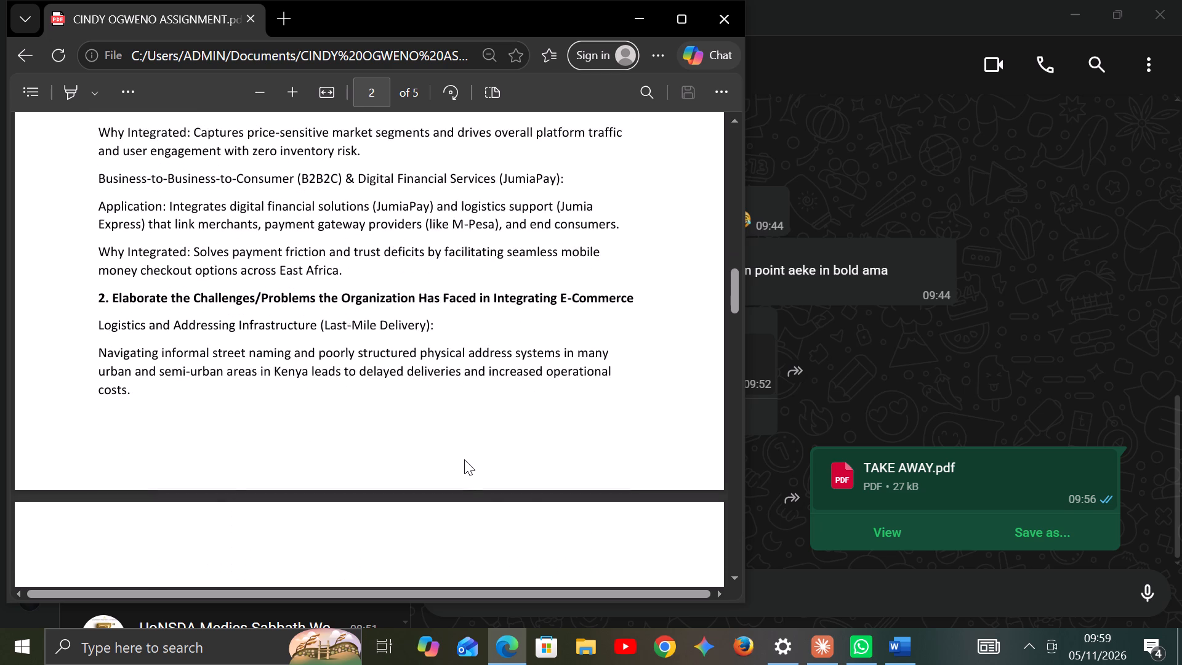
scroll(464, 459, "down", 1)
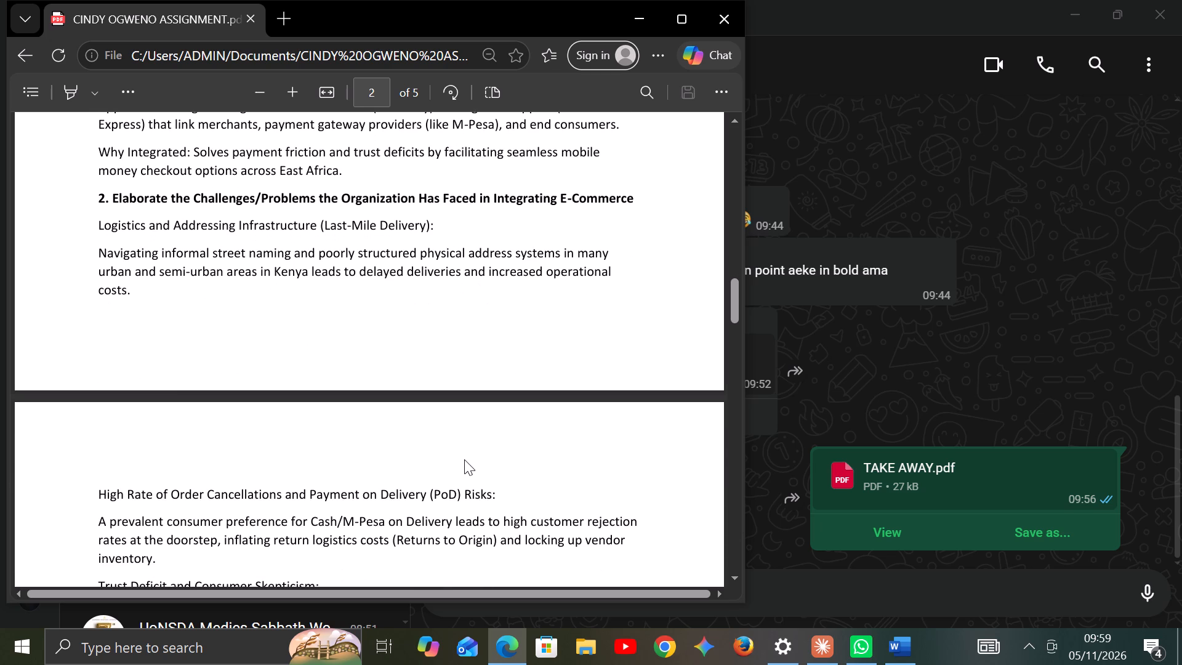
scroll(464, 459, "down", 4)
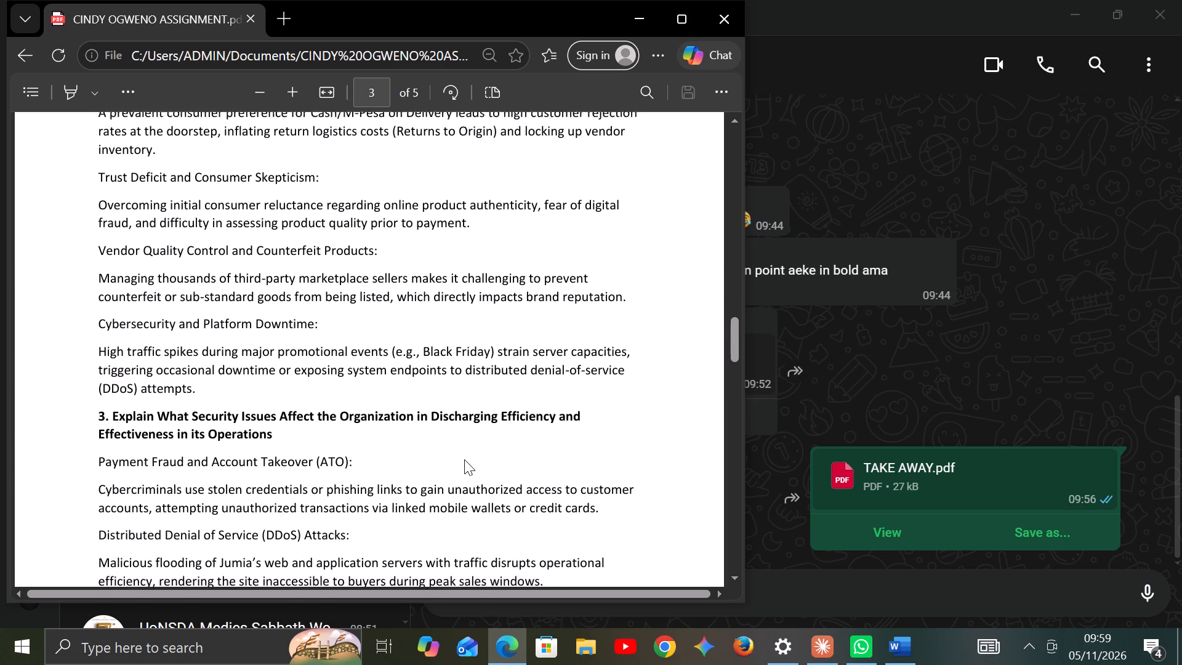
scroll(464, 459, "down", 2)
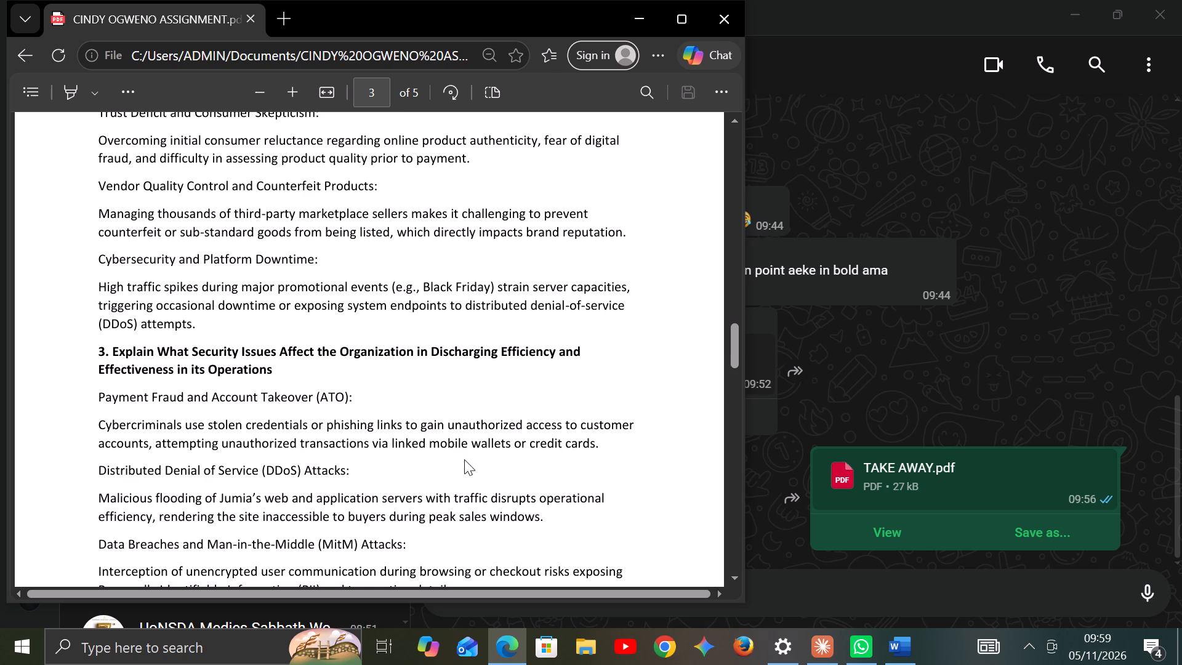
scroll(464, 459, "down", 4)
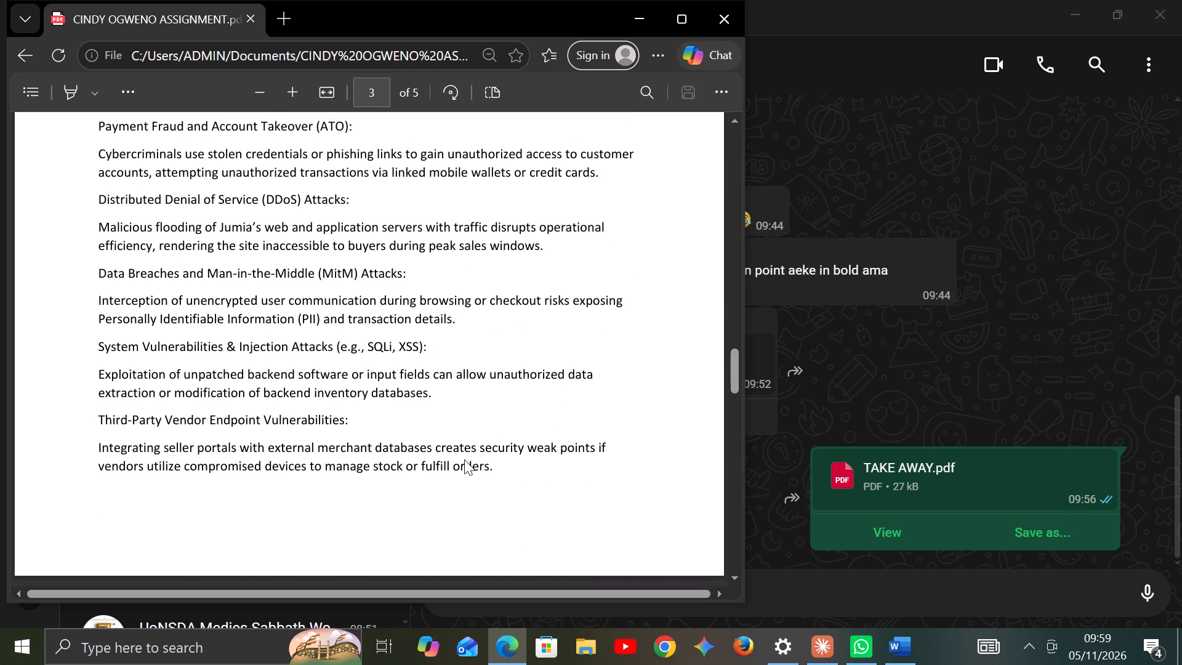
scroll(464, 459, "down", 8)
Go back from the end of the assignment PDF and review section 4 on security measures up to its heading.
scroll(464, 459, "up", 2)
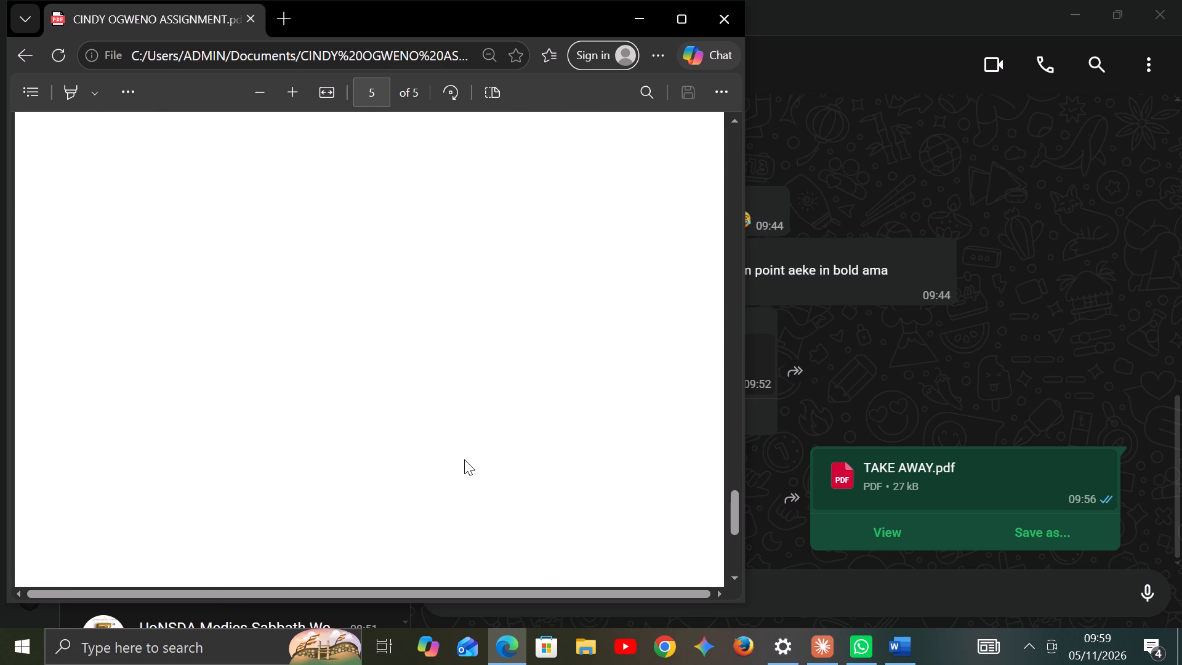
scroll(464, 459, "up", 2)
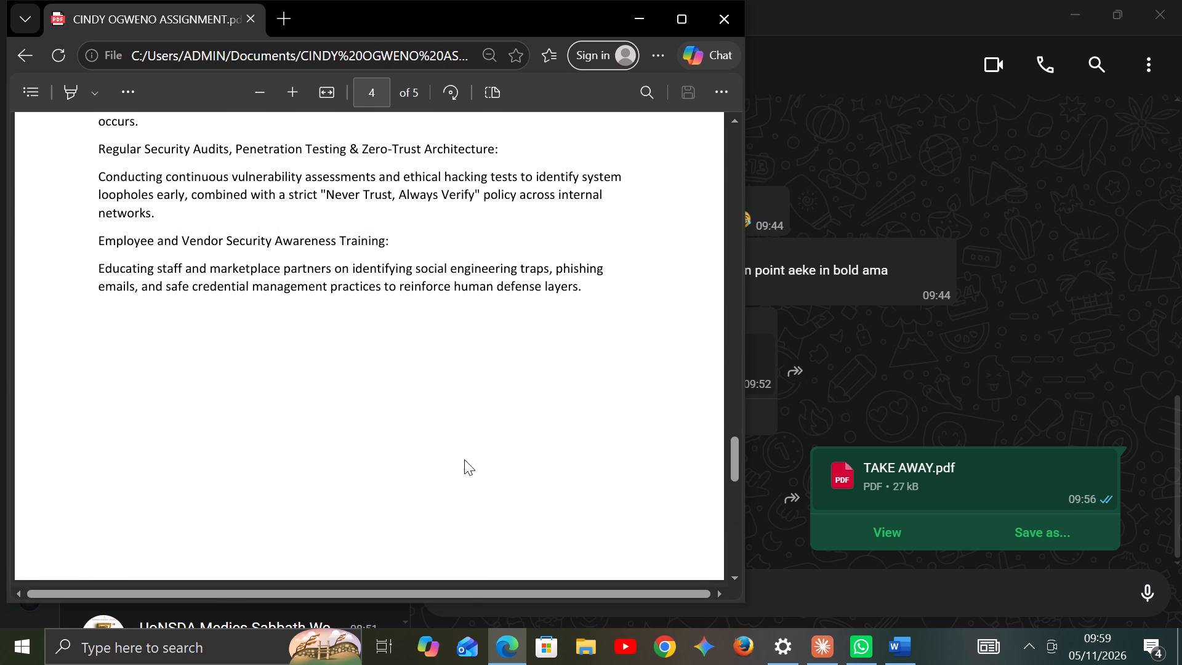
scroll(464, 459, "up", 1)
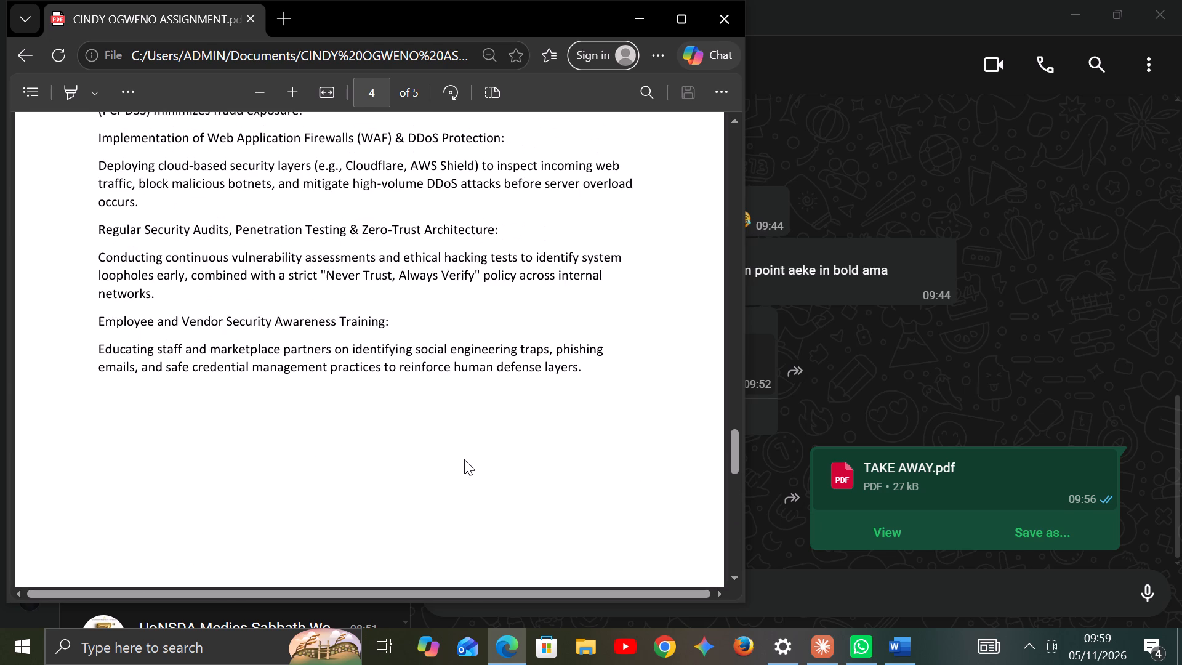
scroll(464, 459, "up", 3)
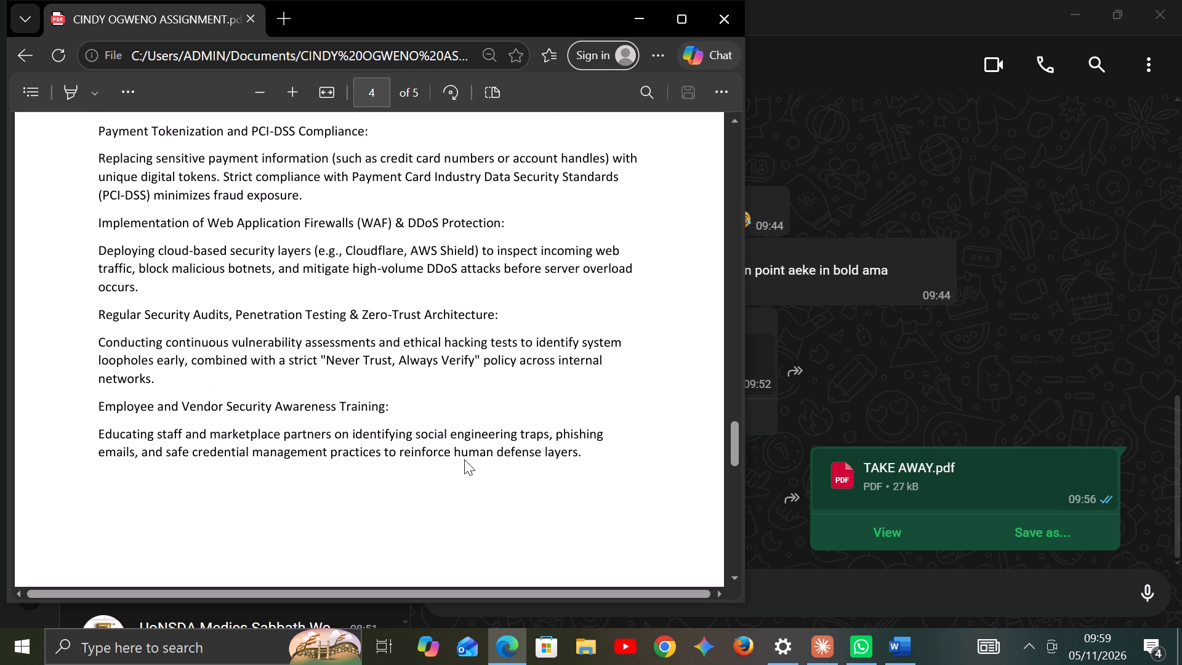
scroll(464, 459, "up", 3)
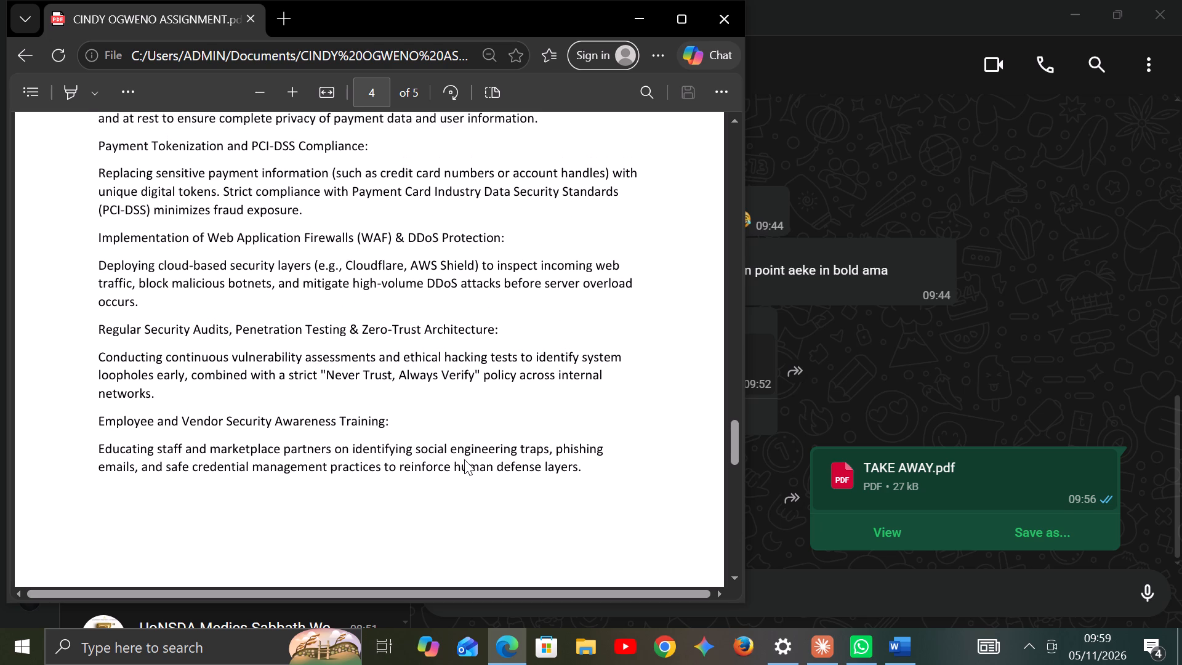
scroll(464, 459, "up", 2)
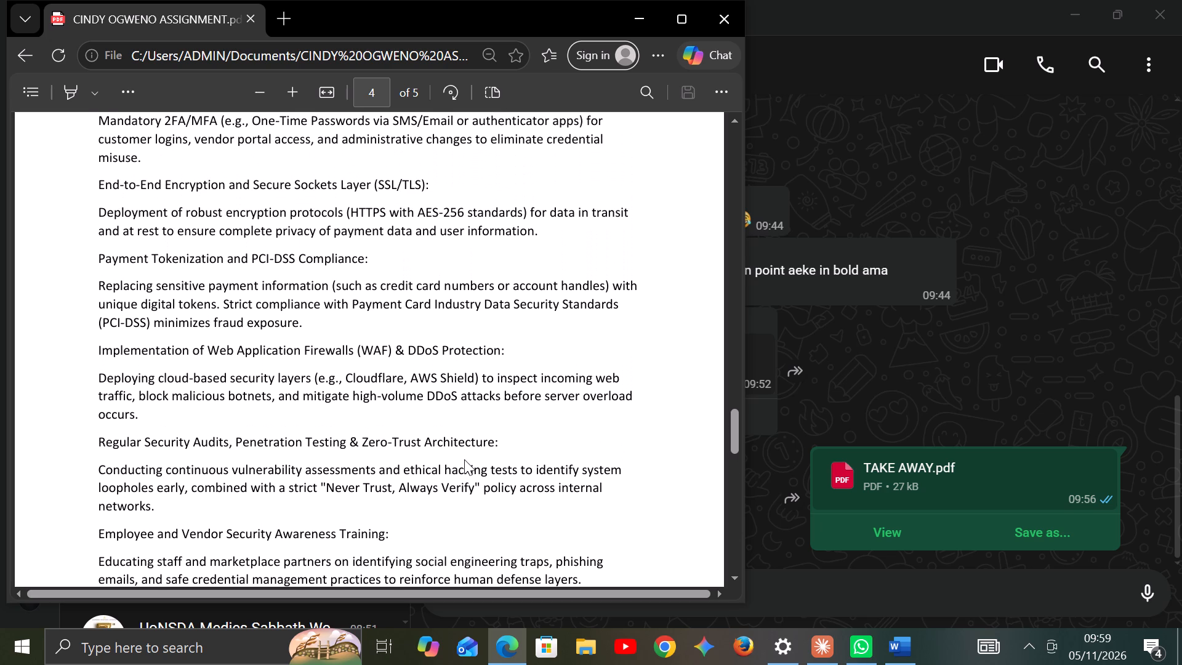
scroll(464, 459, "up", 4)
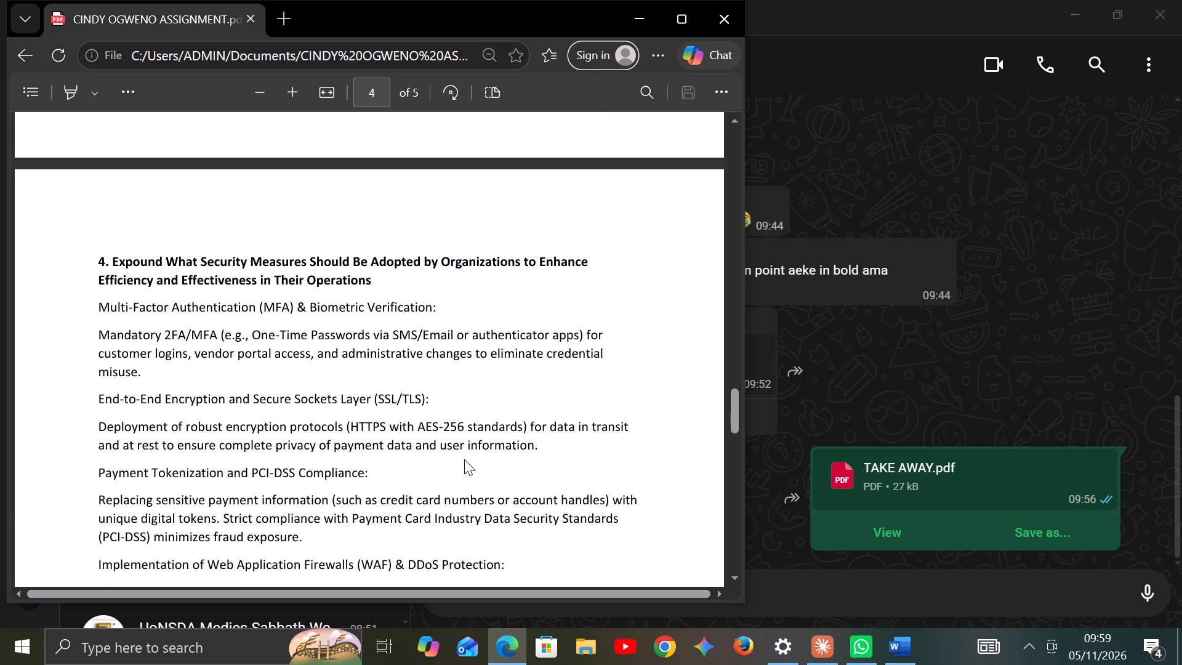
scroll(464, 459, "up", 1)
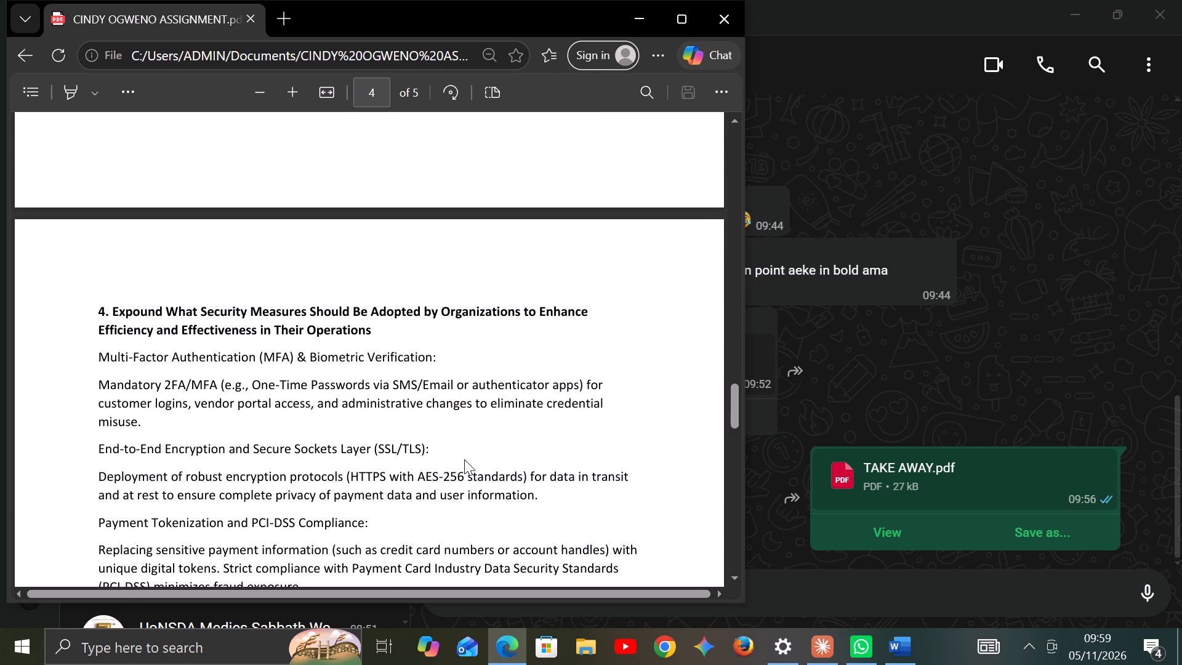
scroll(464, 459, "up", 2)
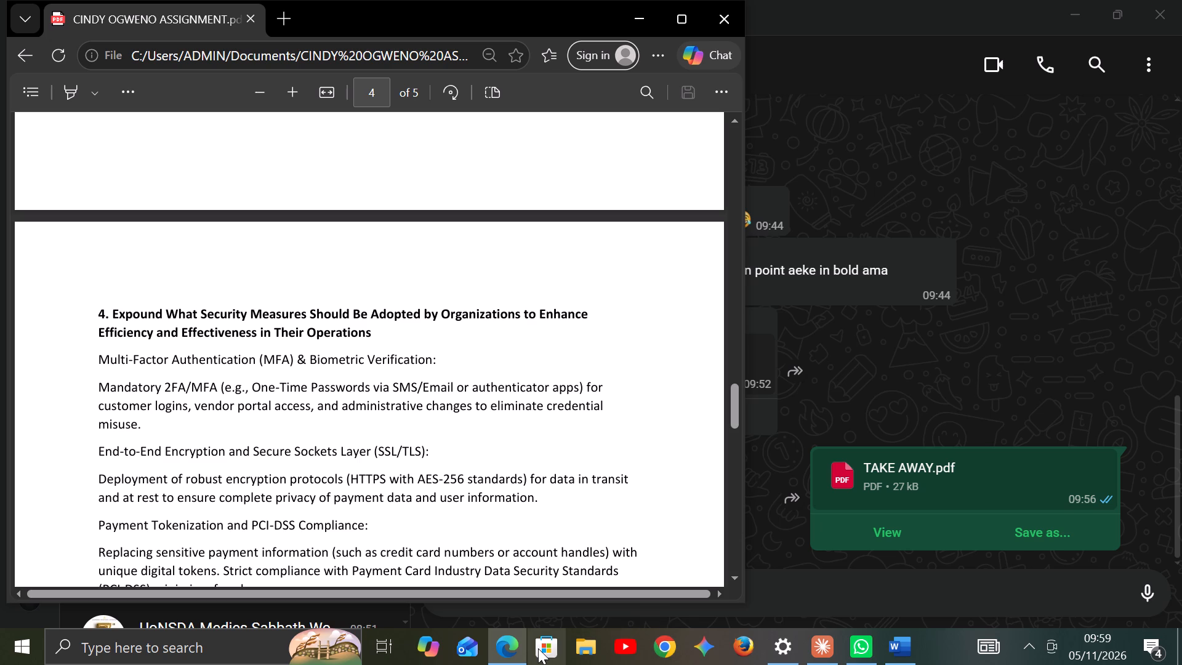
Open the TAKE AWAY PDF from the recent files in File Explorer.
double_click(584, 647)
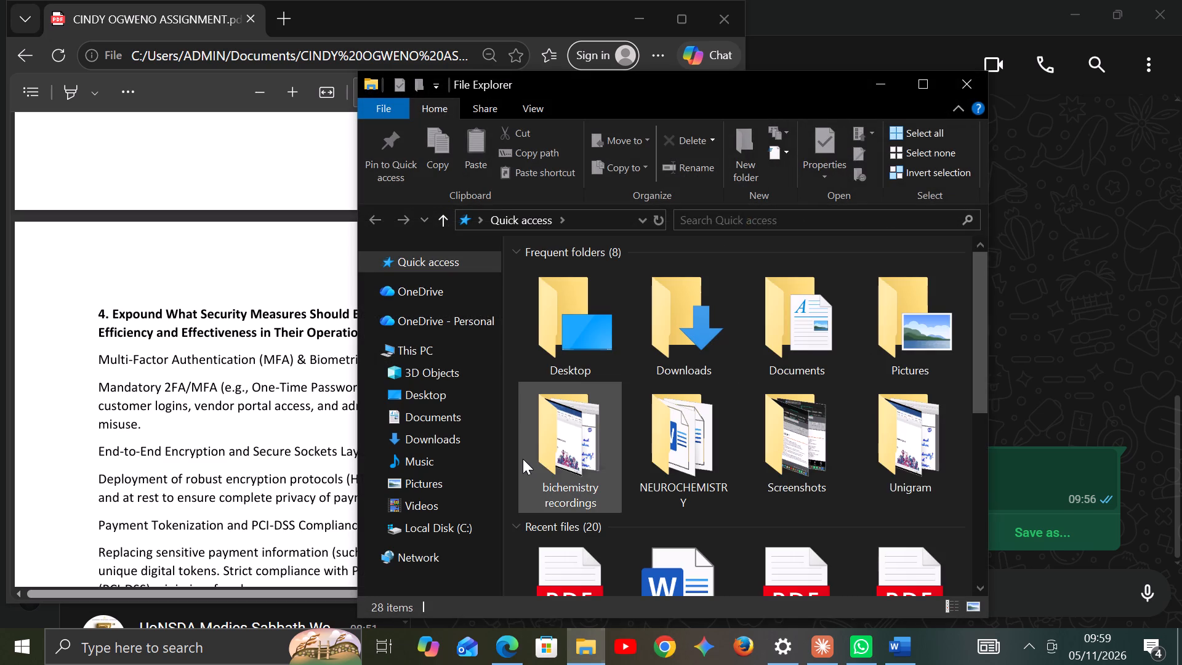
scroll(546, 516, "down", 2)
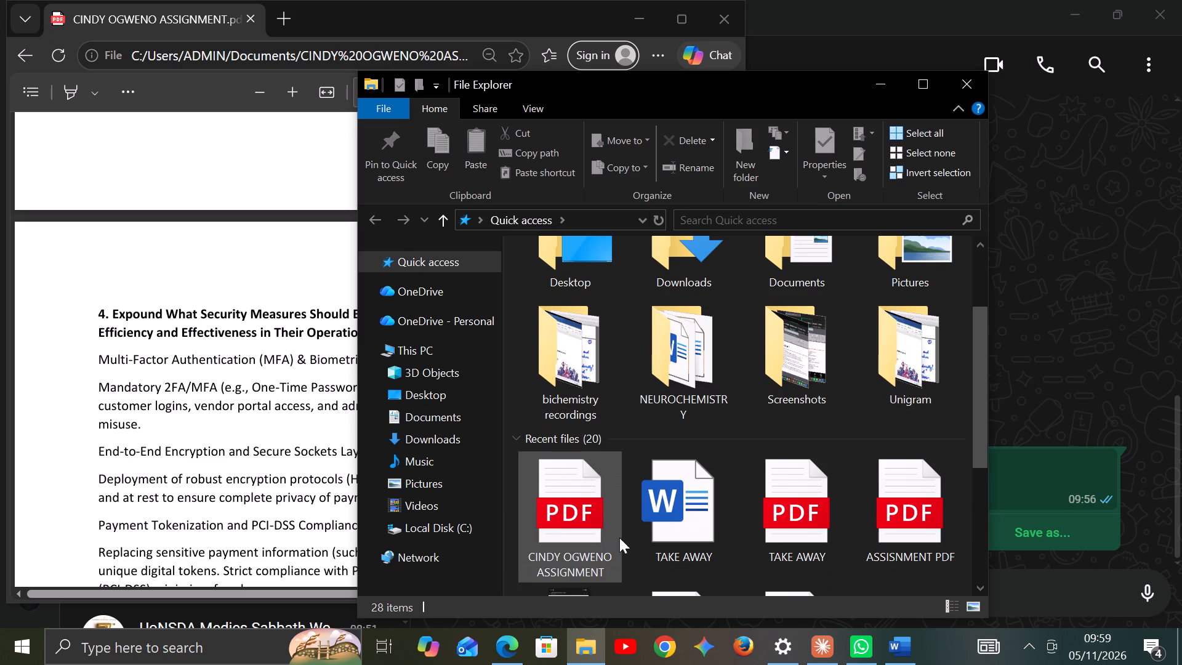
double_click(773, 546)
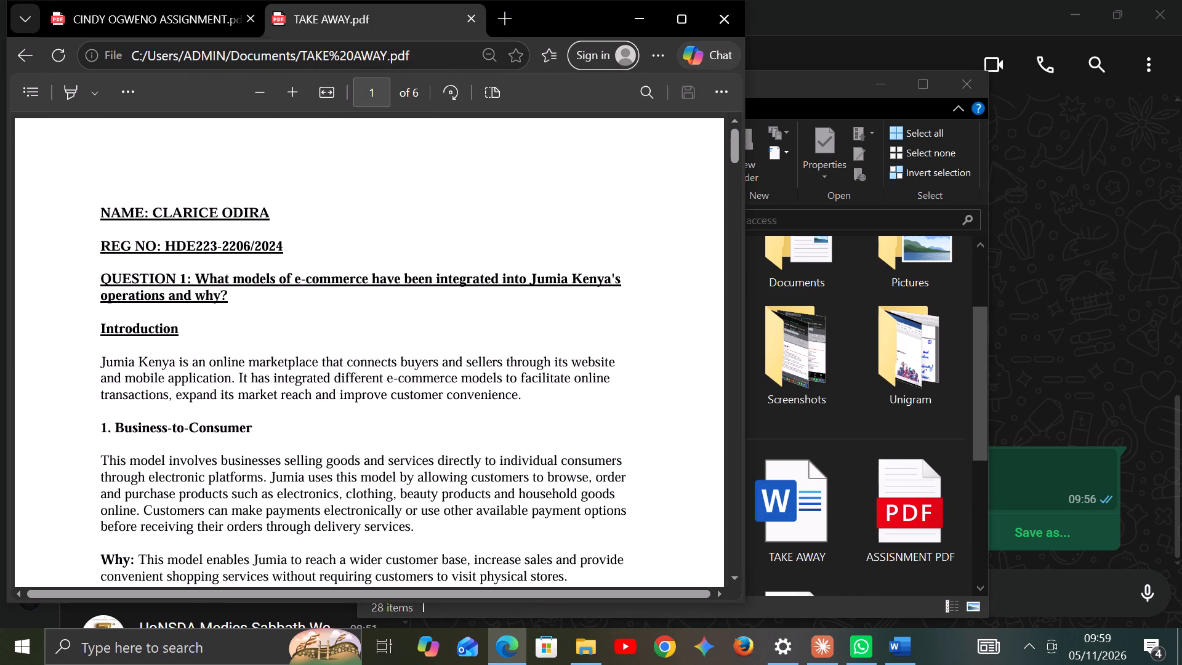
Skim TAKE AWAY.pdf to its last page, and review its Question 4 security measures back to the question heading.
scroll(489, 494, "down", 18)
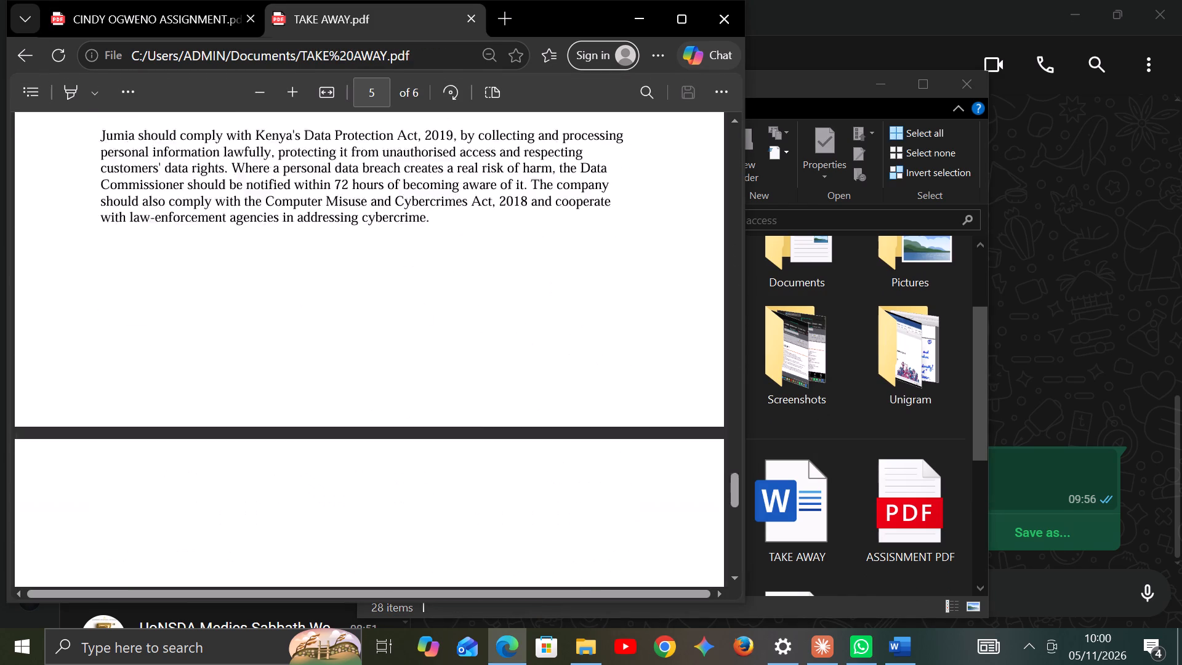
scroll(489, 494, "down", 6)
scroll(489, 494, "up", 1)
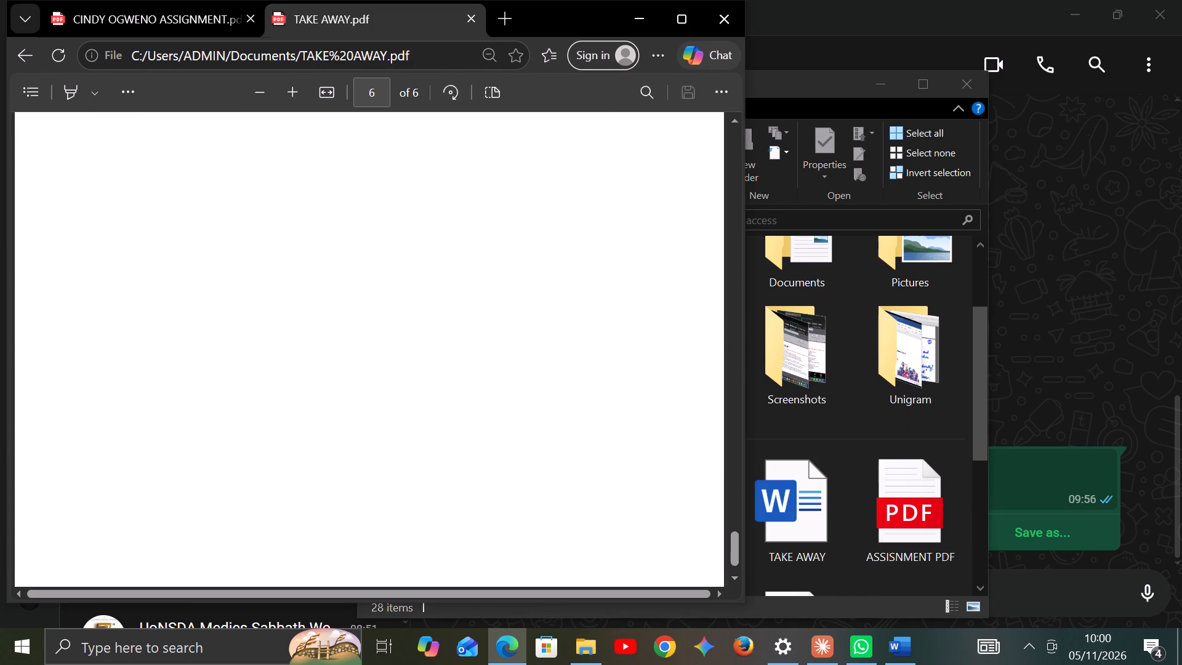
scroll(489, 494, "up", 8)
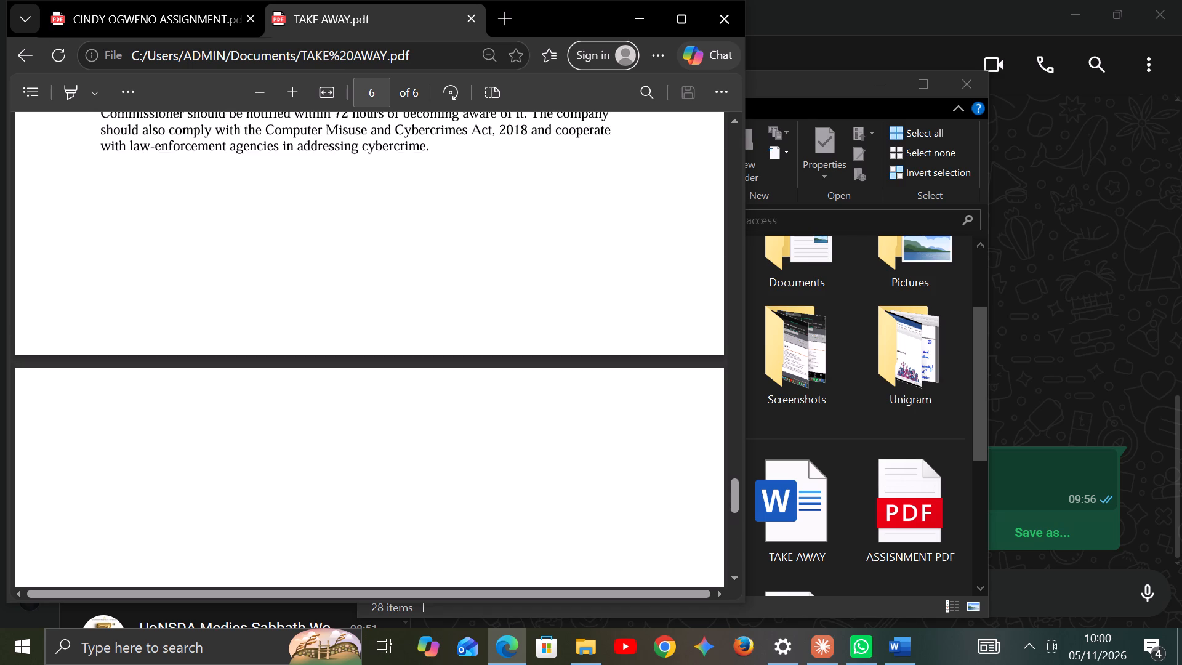
scroll(489, 494, "up", 5)
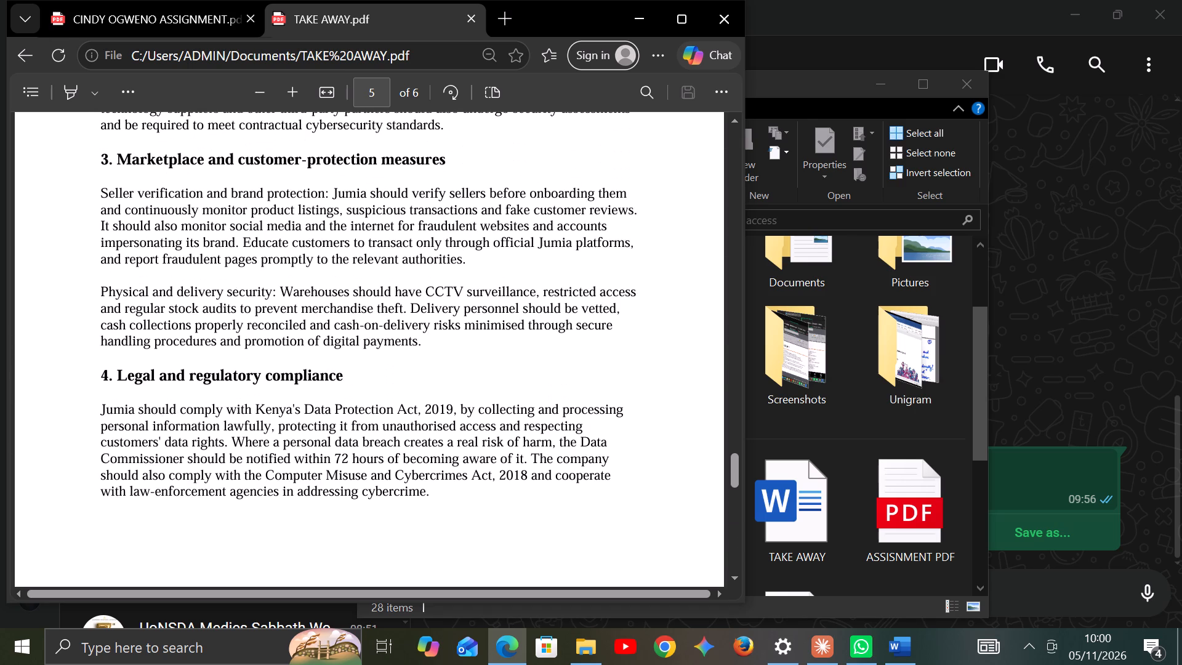
scroll(489, 494, "up", 5)
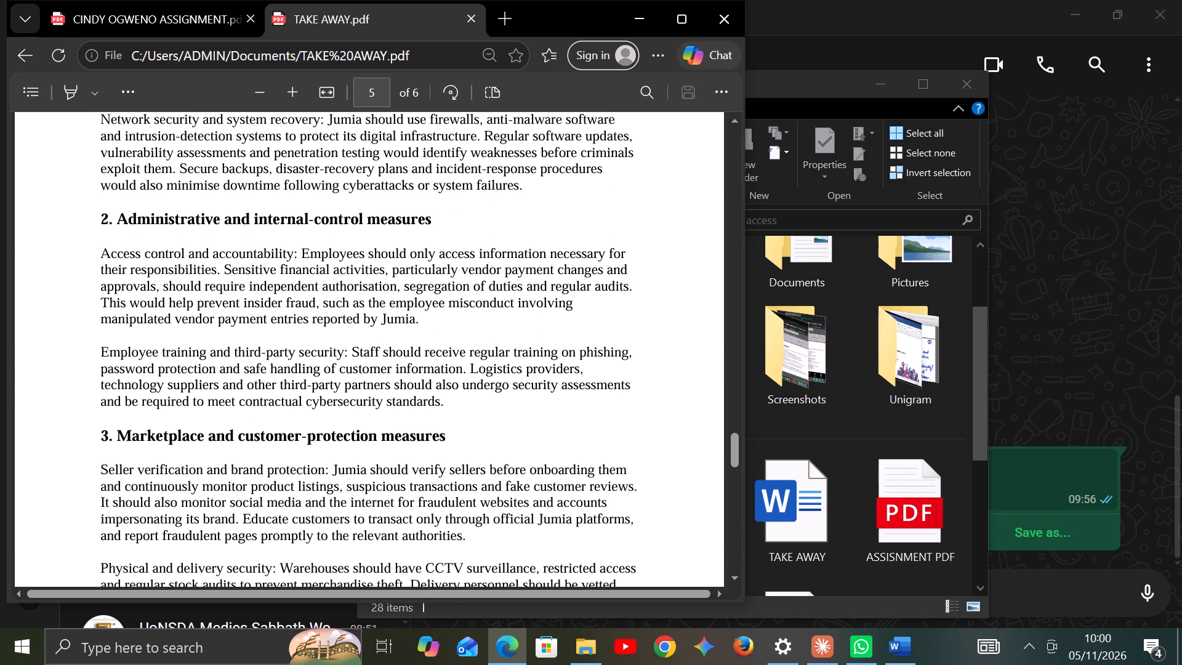
scroll(489, 494, "up", 2)
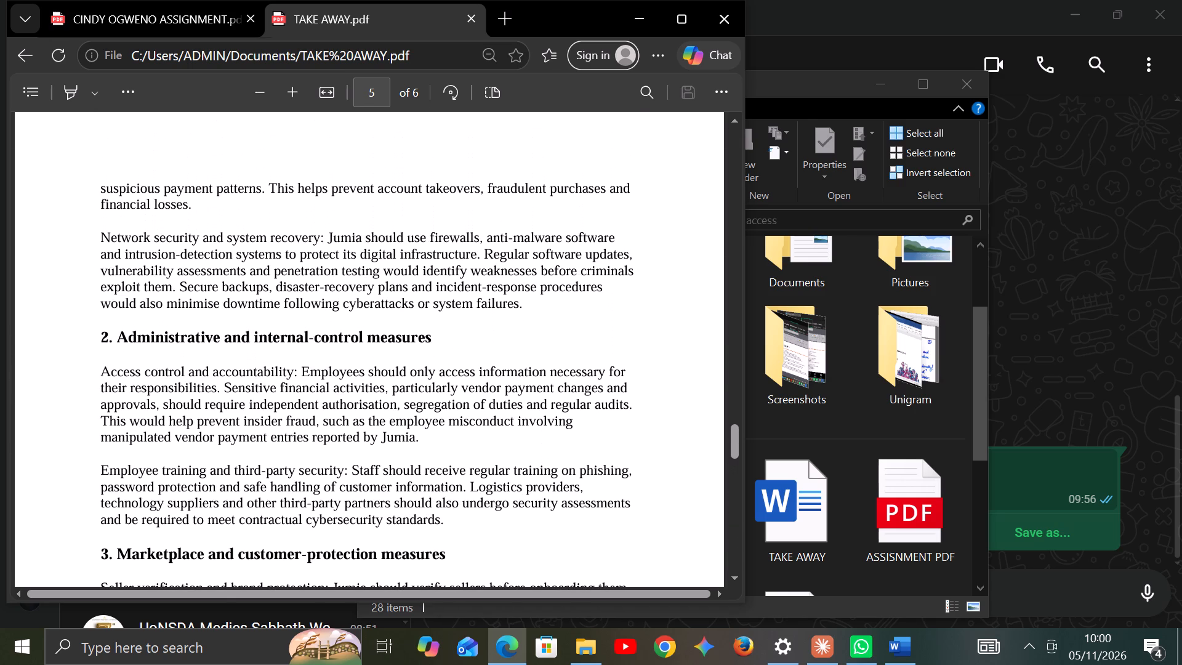
Review TAKE AWAY.pdf backwards from the administrative measures on page 5 to the malware and third-party risks section above Question 4.
scroll(489, 494, "up", 1)
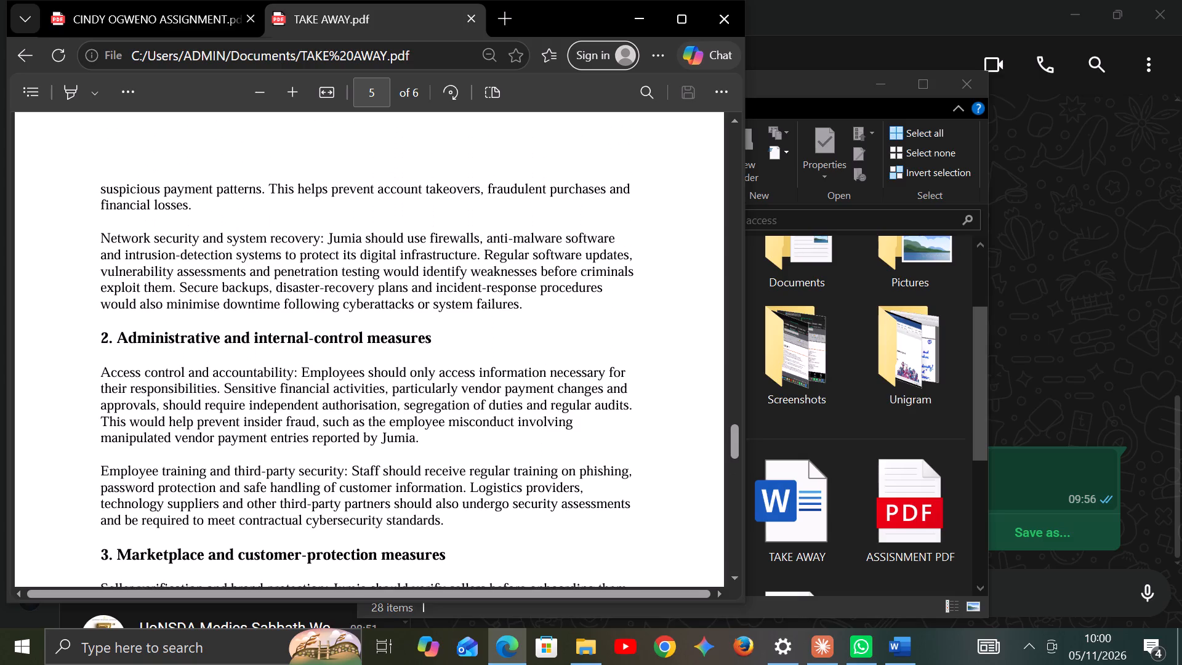
scroll(489, 494, "up", 6)
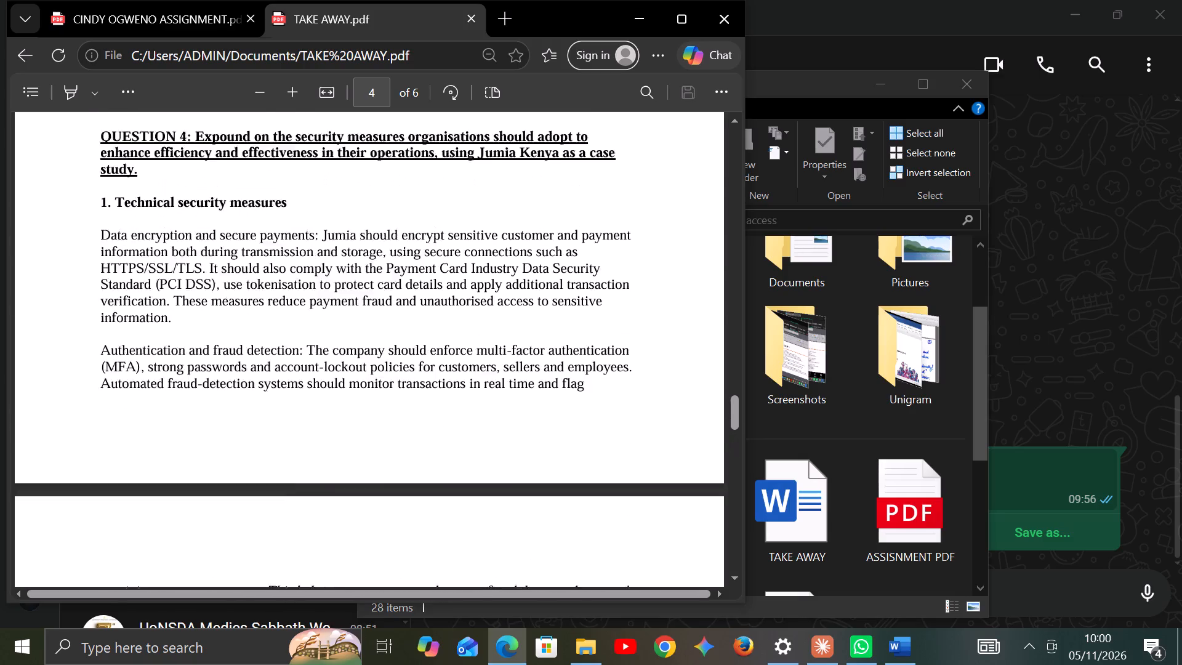
scroll(489, 494, "up", 1)
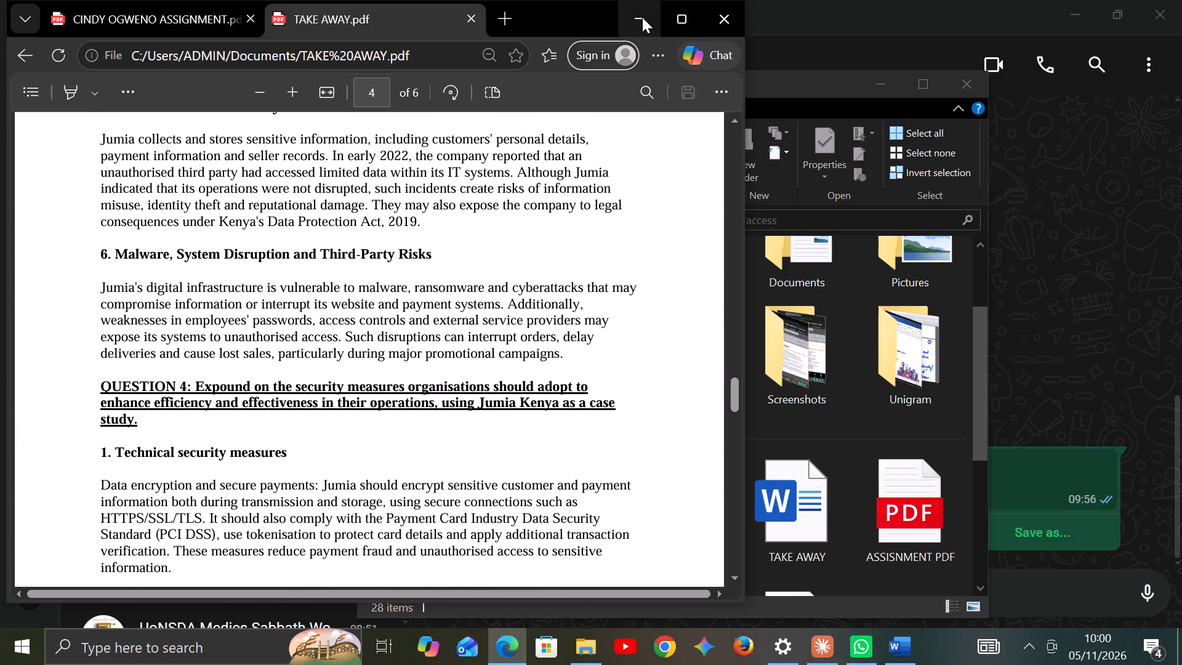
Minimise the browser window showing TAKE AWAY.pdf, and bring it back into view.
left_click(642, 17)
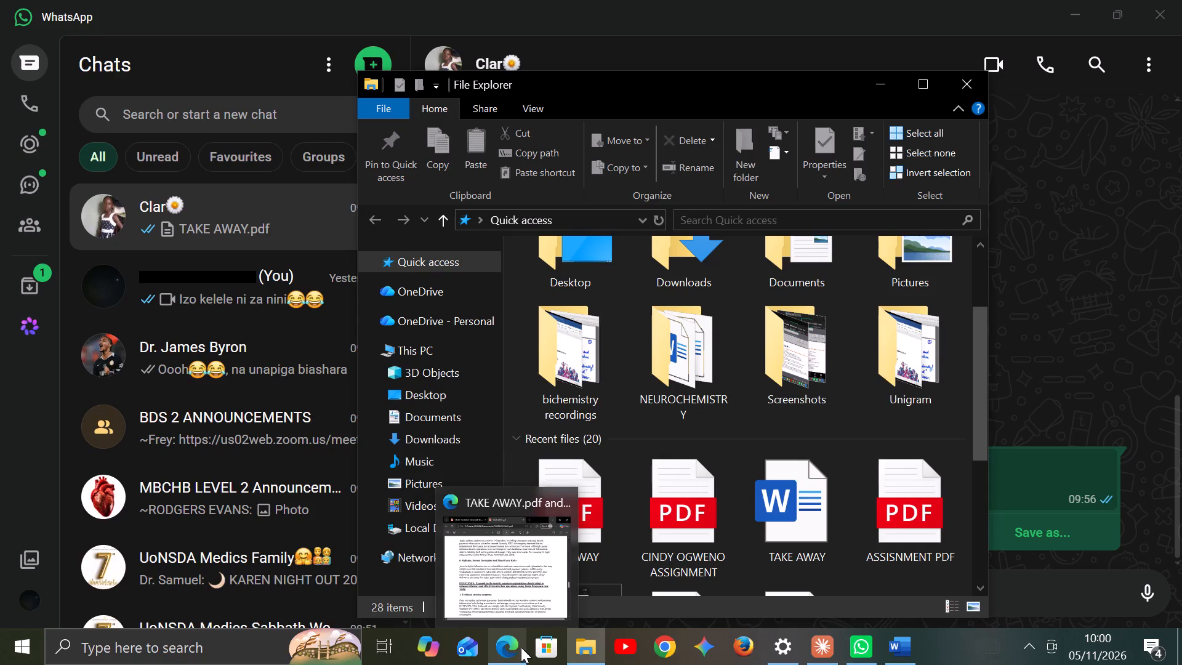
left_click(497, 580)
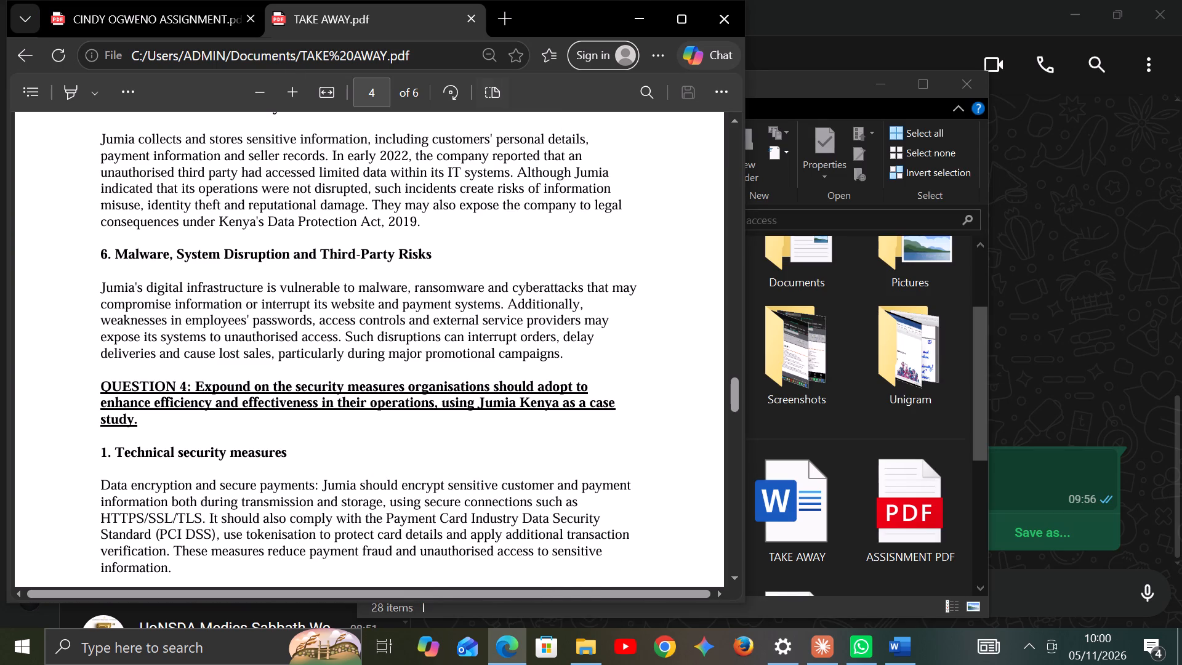
Start saving a copy of TAKE AWAY.pdf, bringing up the Save As dialog.
left_click(126, 89)
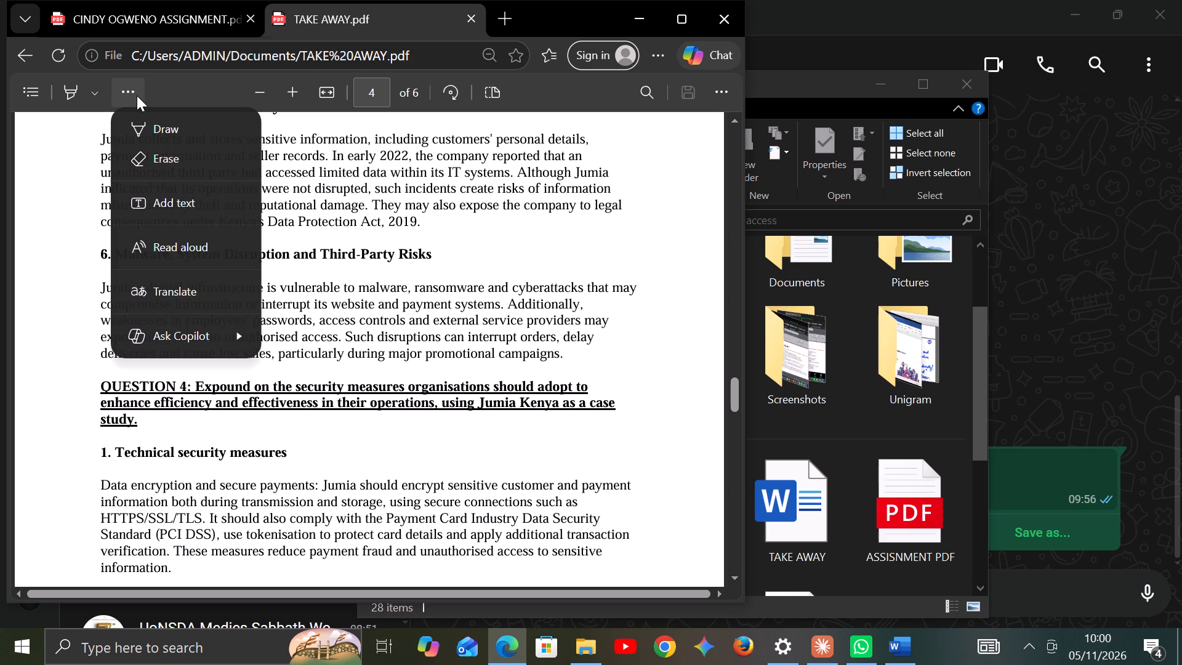
left_click(129, 89)
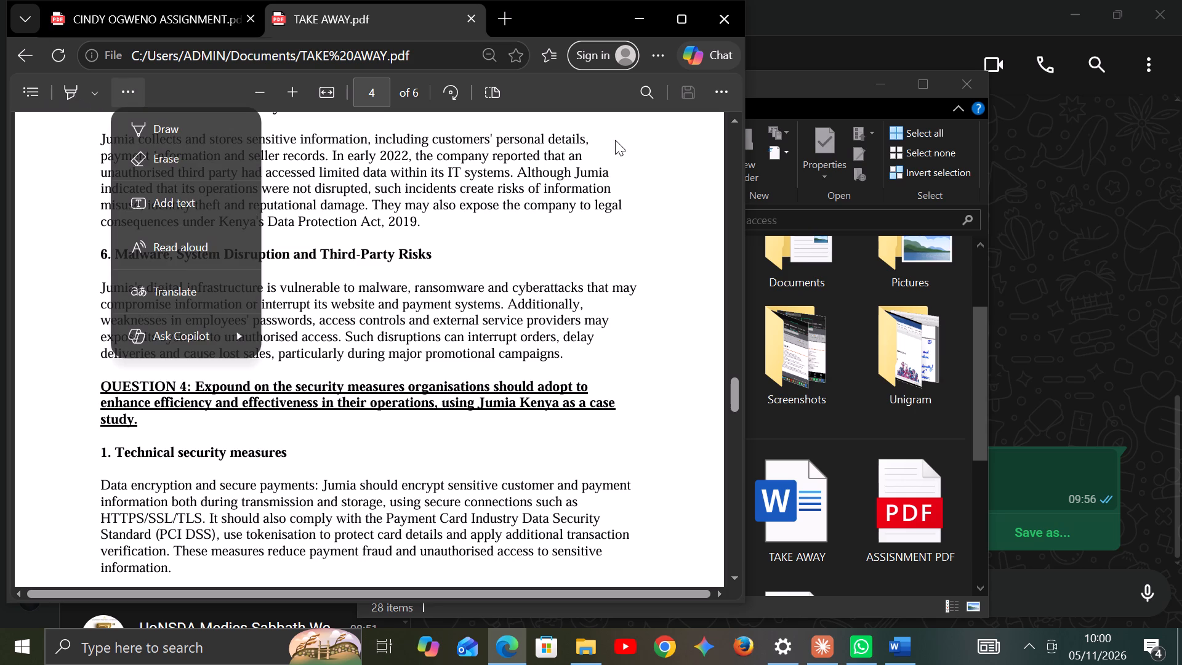
left_click(723, 88)
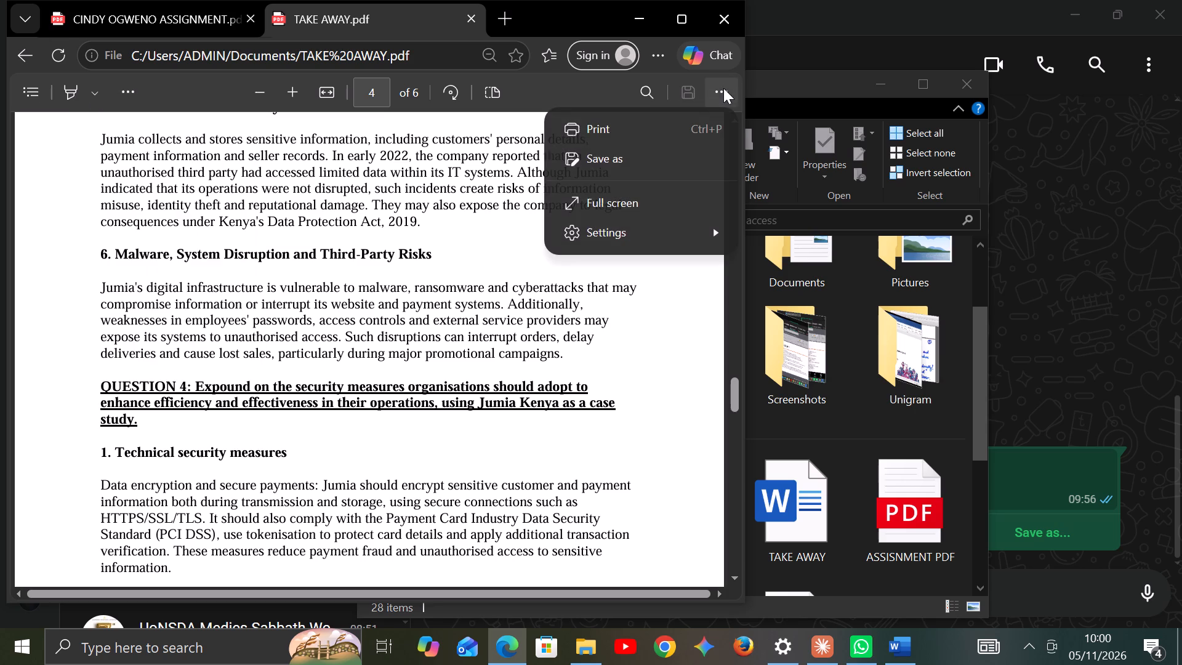
left_click(624, 164)
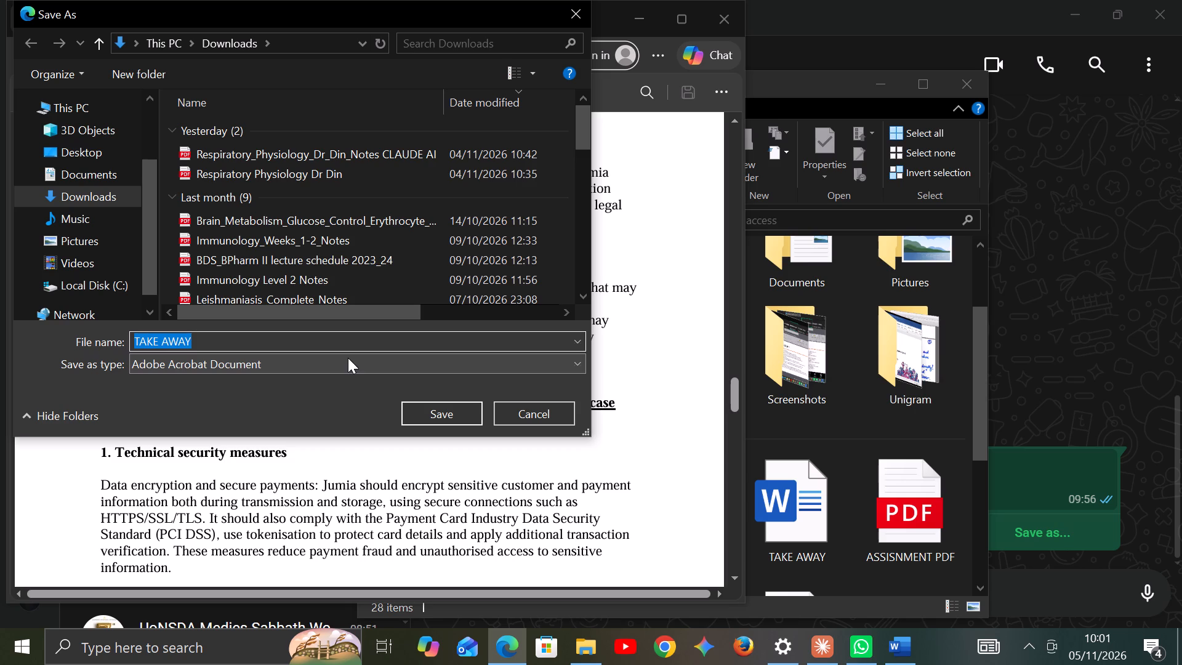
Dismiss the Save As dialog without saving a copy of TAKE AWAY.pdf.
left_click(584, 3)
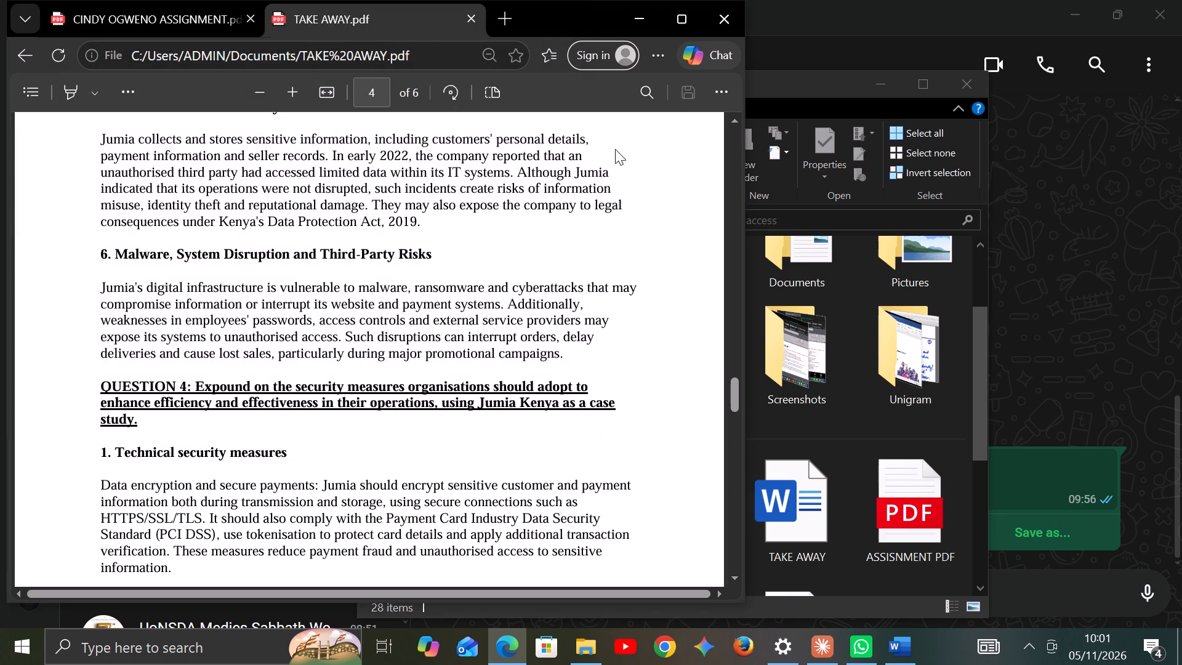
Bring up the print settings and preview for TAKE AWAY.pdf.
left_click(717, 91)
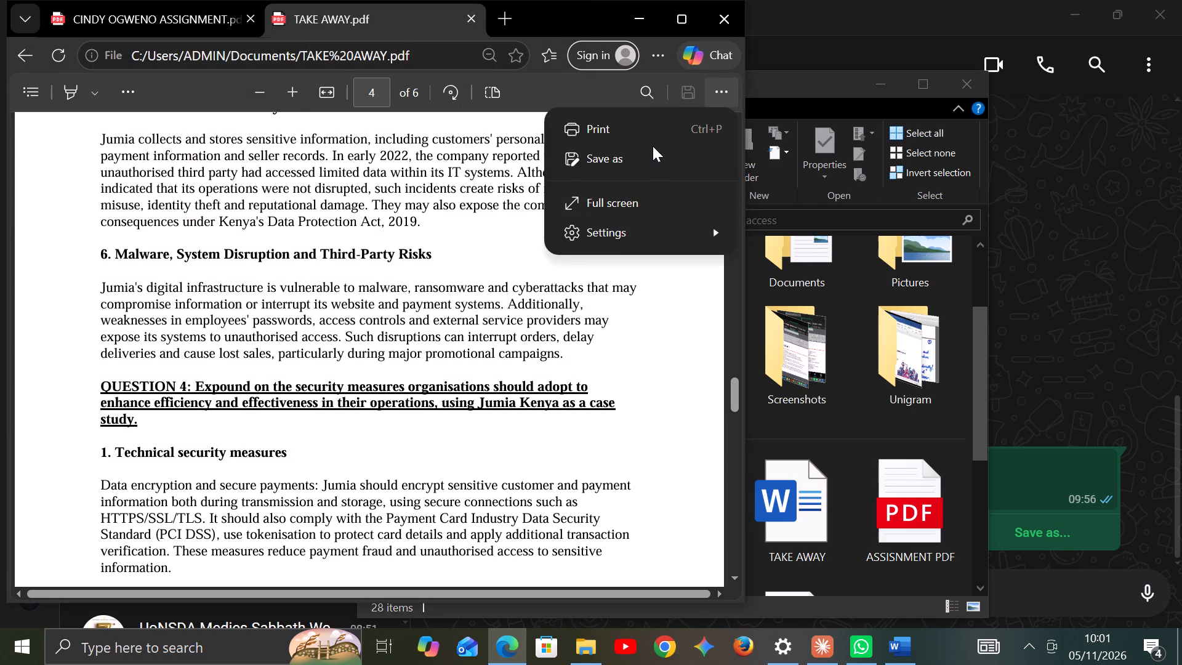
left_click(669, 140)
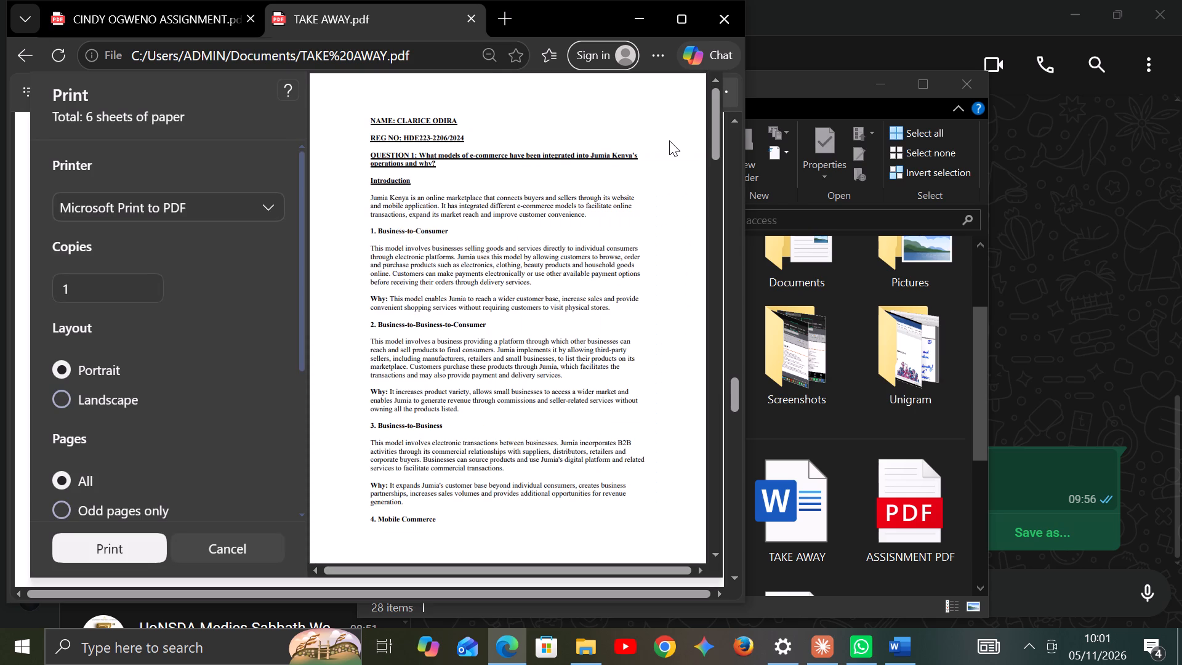
Close the browser window holding the assignment PDF and TAKE AWAY.pdf without printing.
left_click(730, 16)
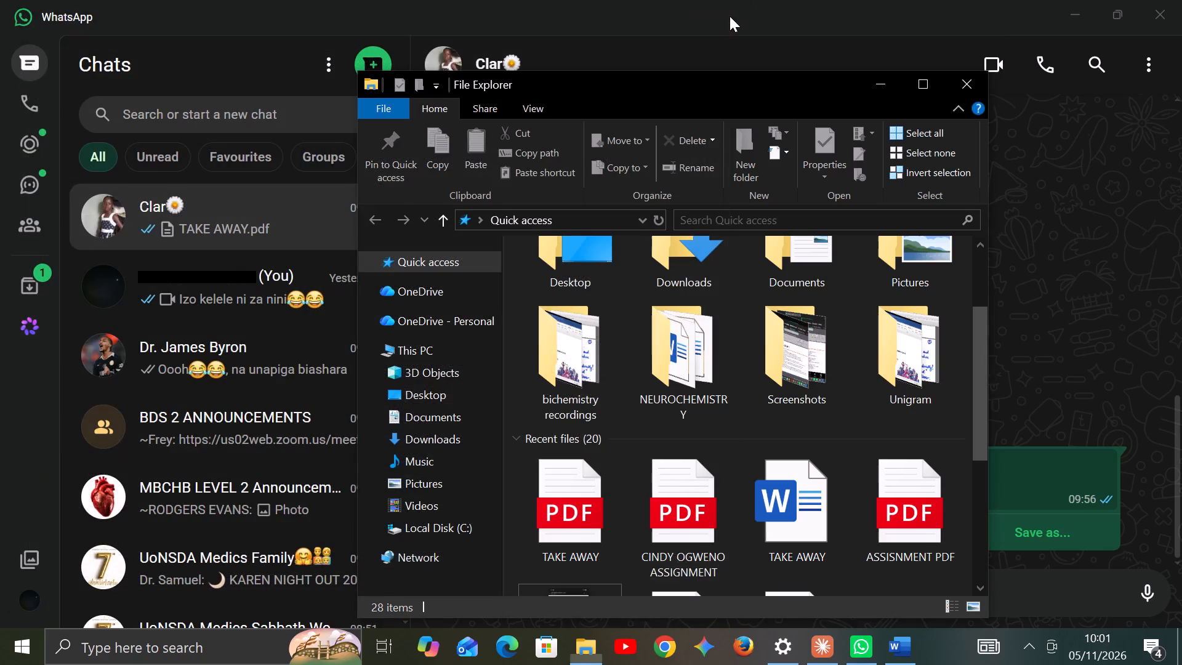
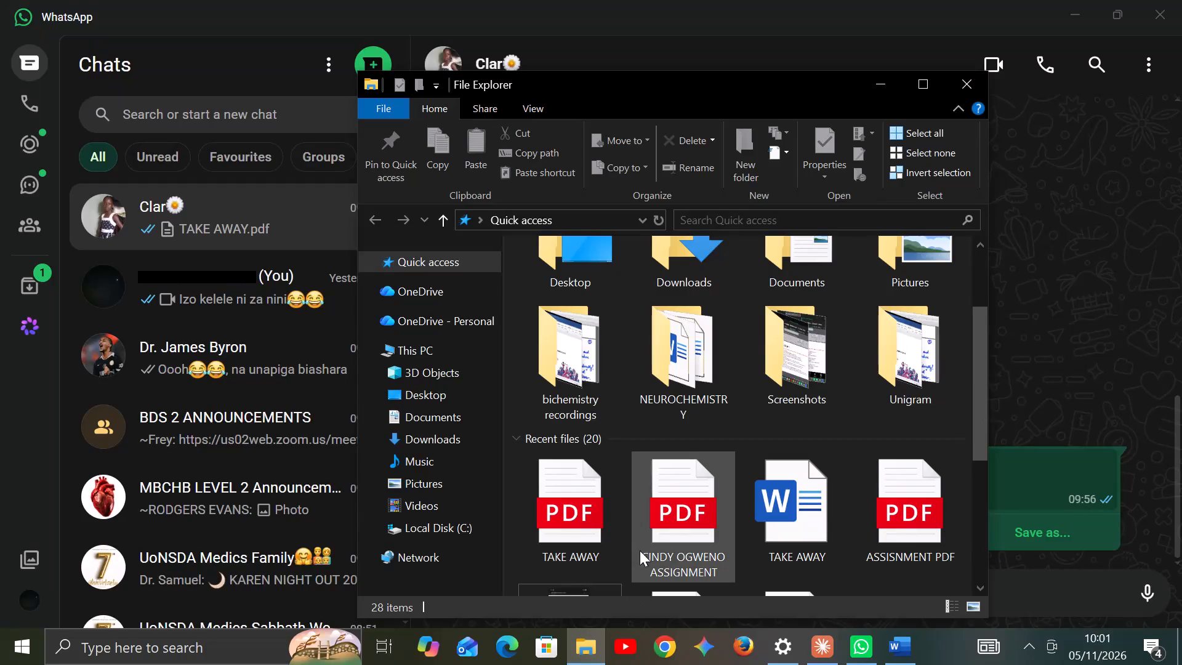
Open the student-named assignment PDF from the recent files in File Explorer.
double_click(661, 550)
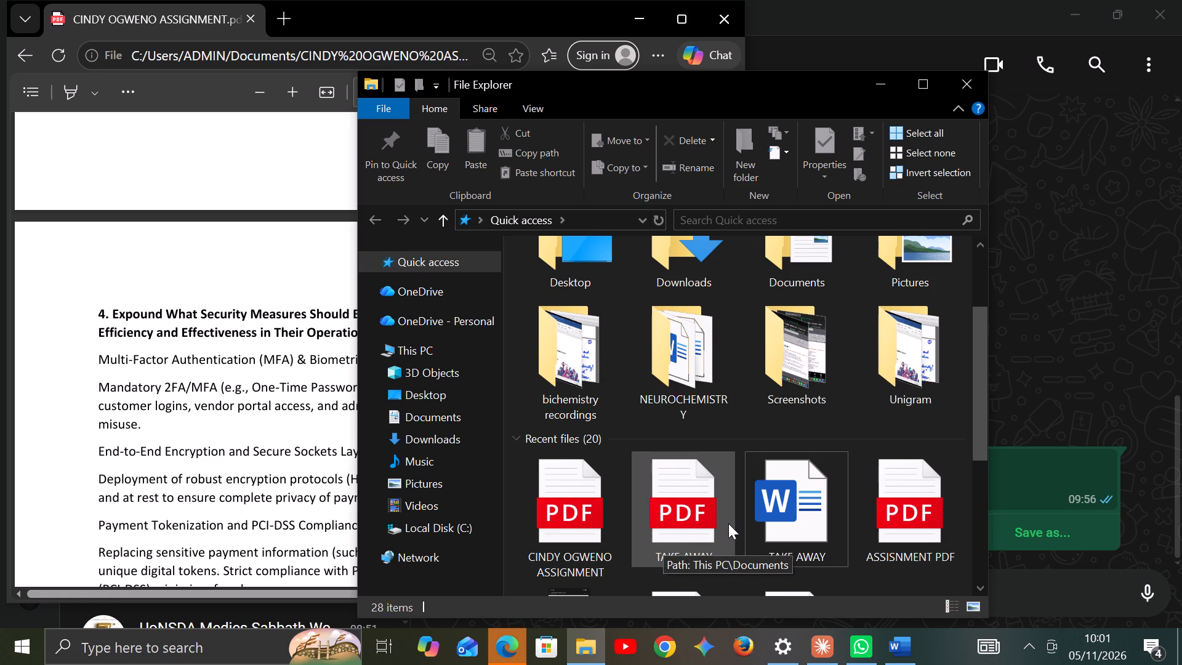
Copy the first assignment PDF in the recent files, the one named after a student, as a file.
right_click(565, 557)
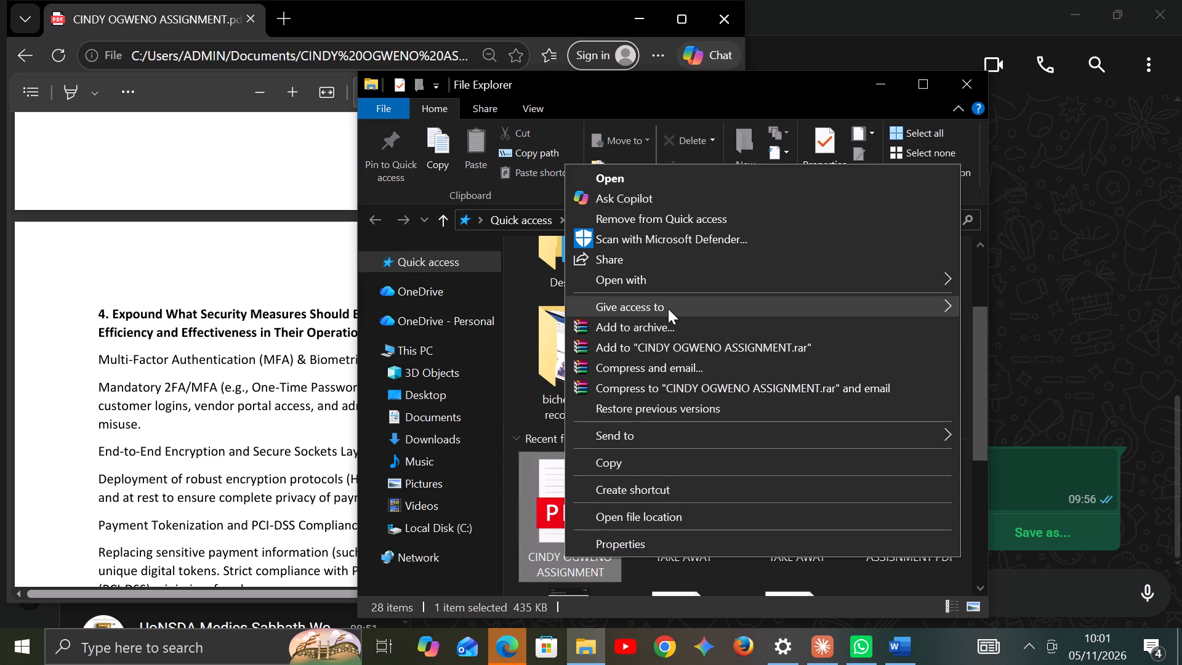
left_click(661, 275)
left_click(760, 427)
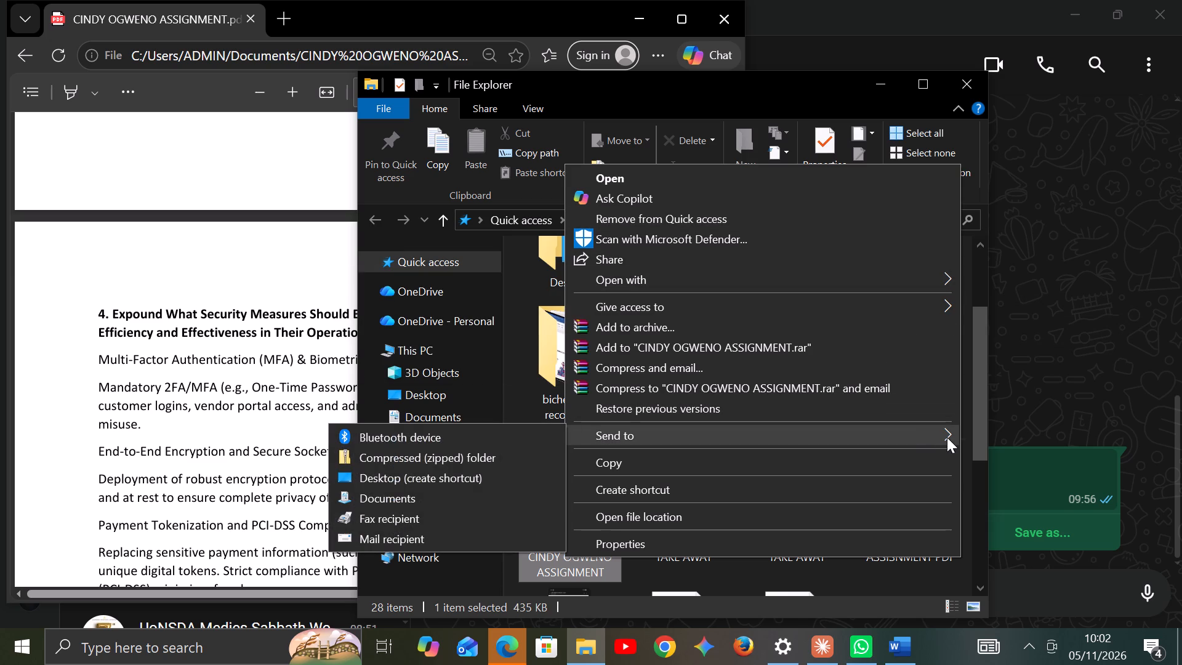
left_click(947, 437)
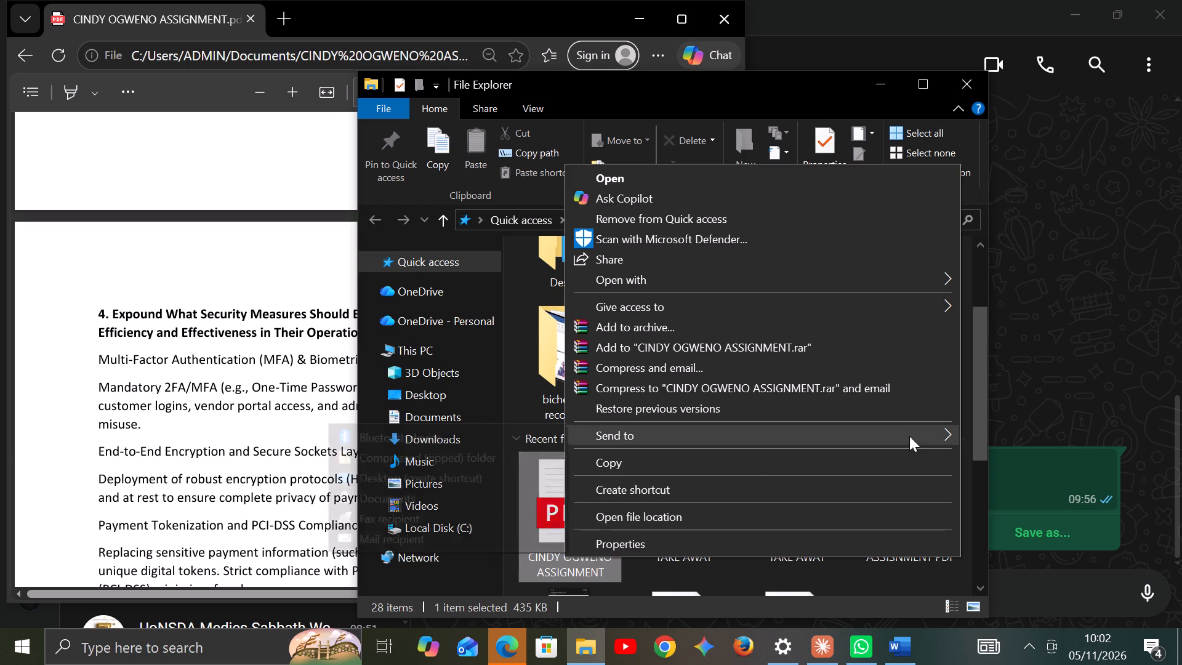
left_click(944, 437)
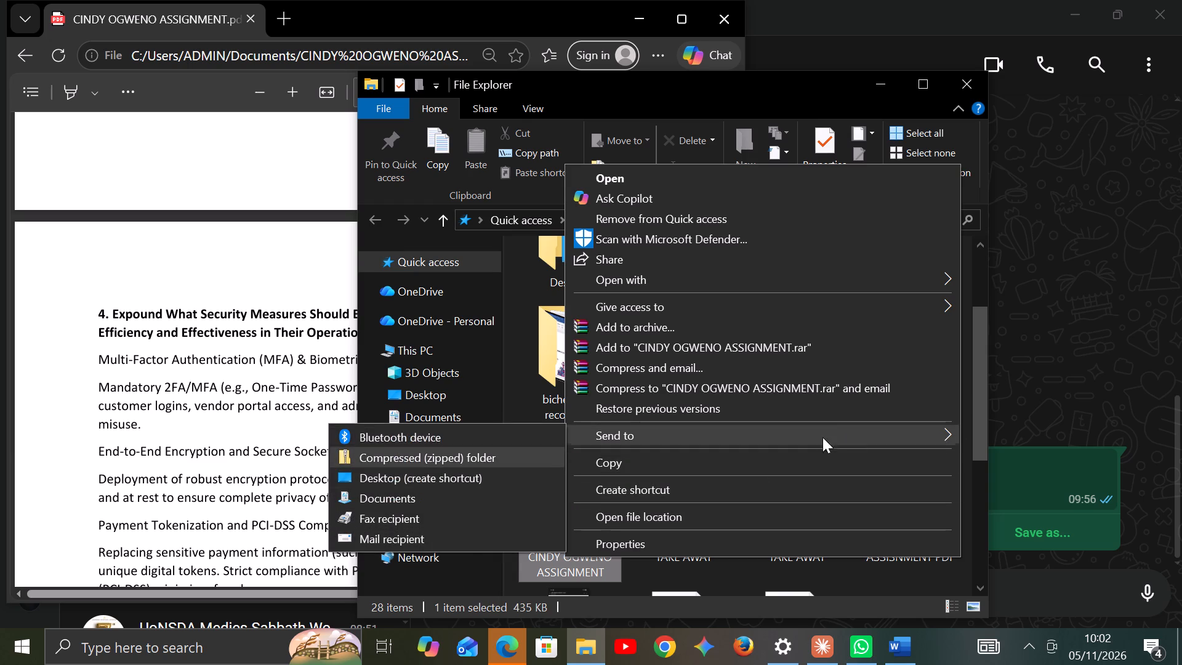
left_click(709, 461)
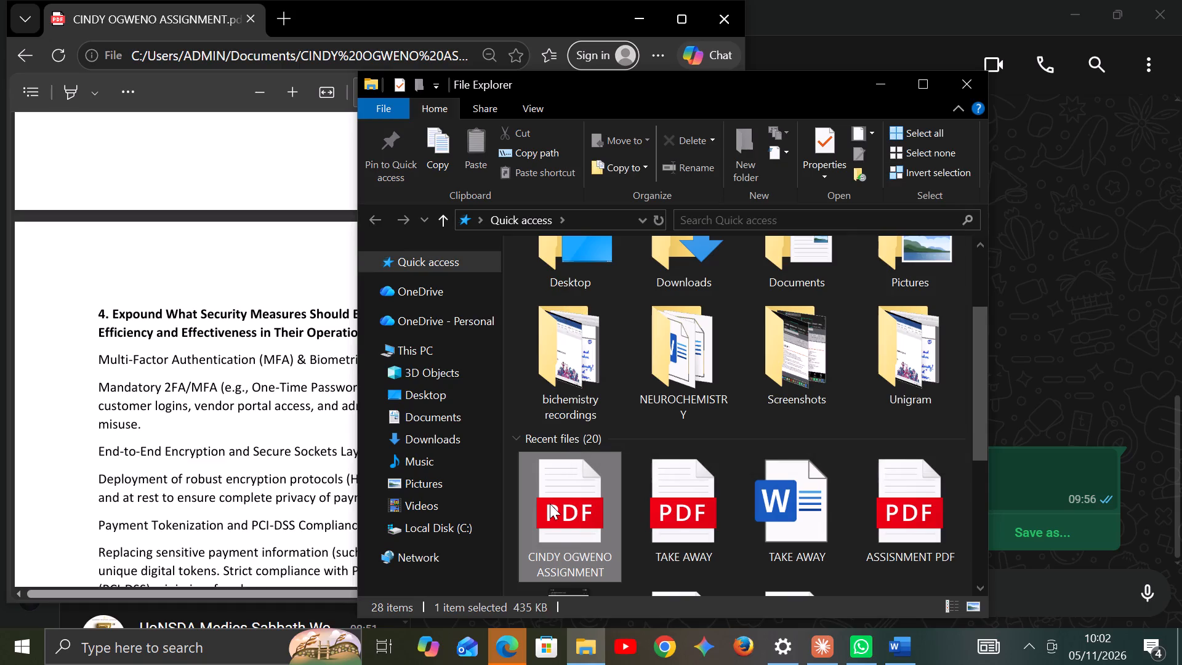
Switch to Word and create a new blank document.
left_click(903, 644)
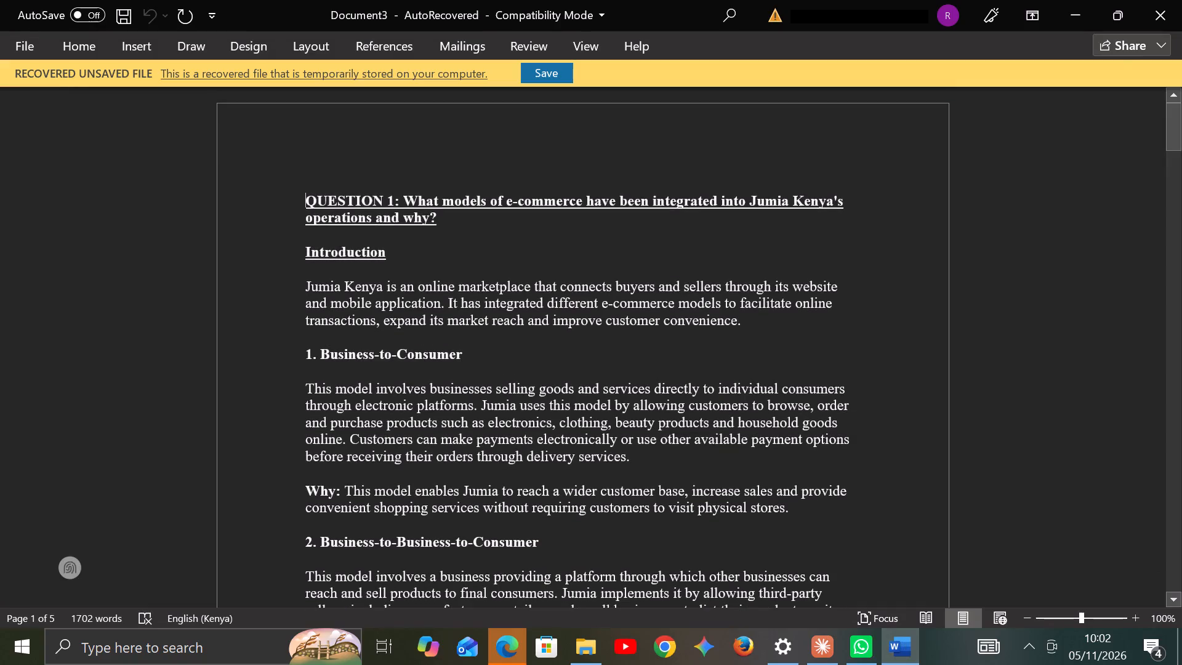
scroll(765, 385, "up", 1)
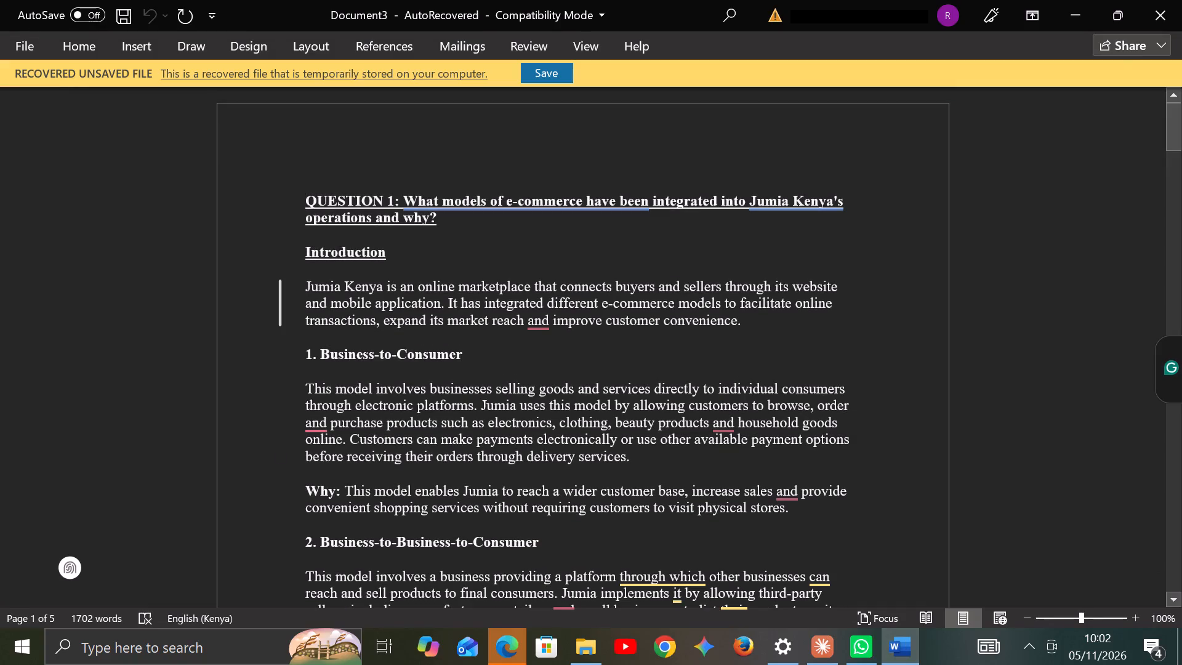
left_click(23, 44)
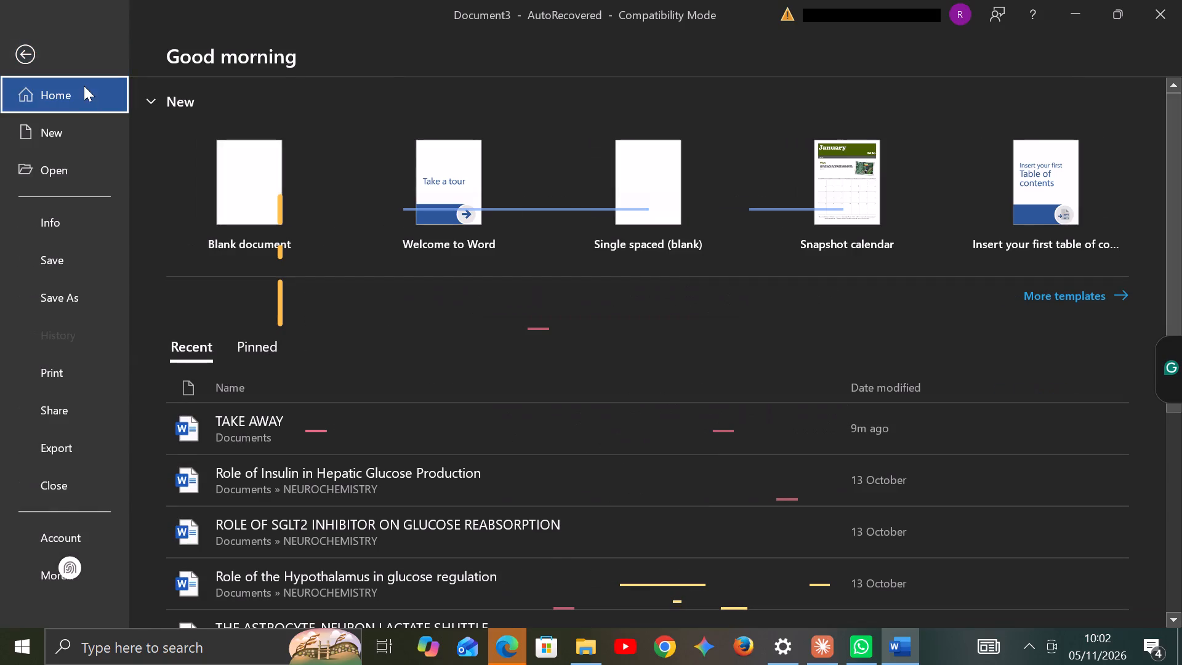
left_click(255, 209)
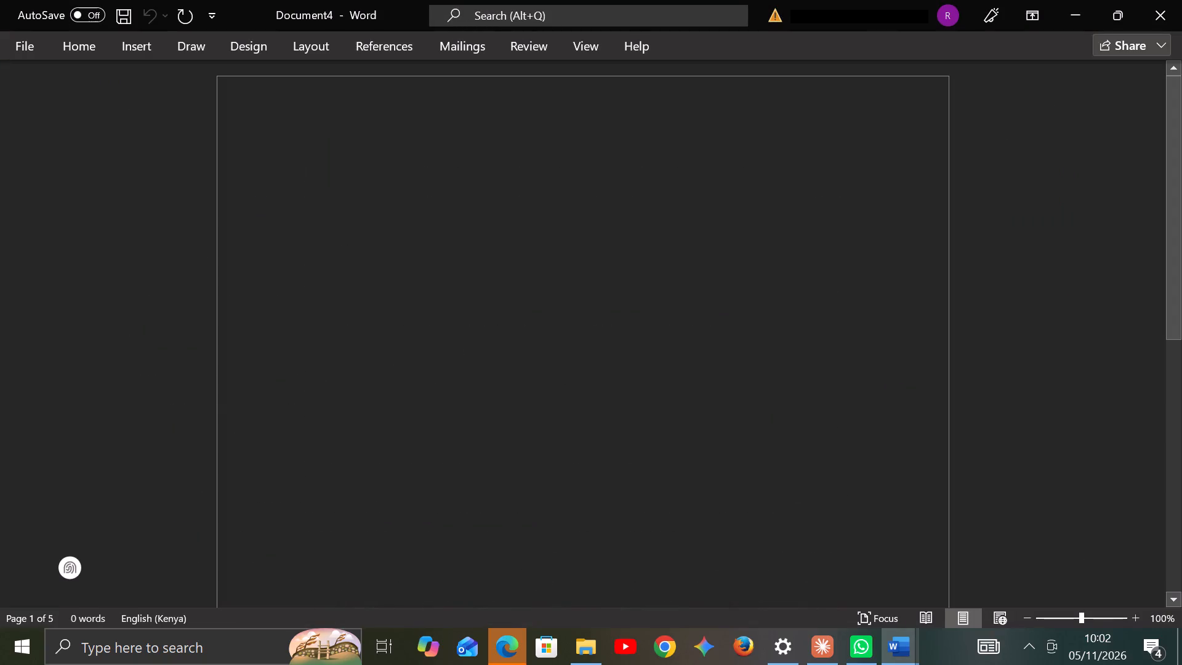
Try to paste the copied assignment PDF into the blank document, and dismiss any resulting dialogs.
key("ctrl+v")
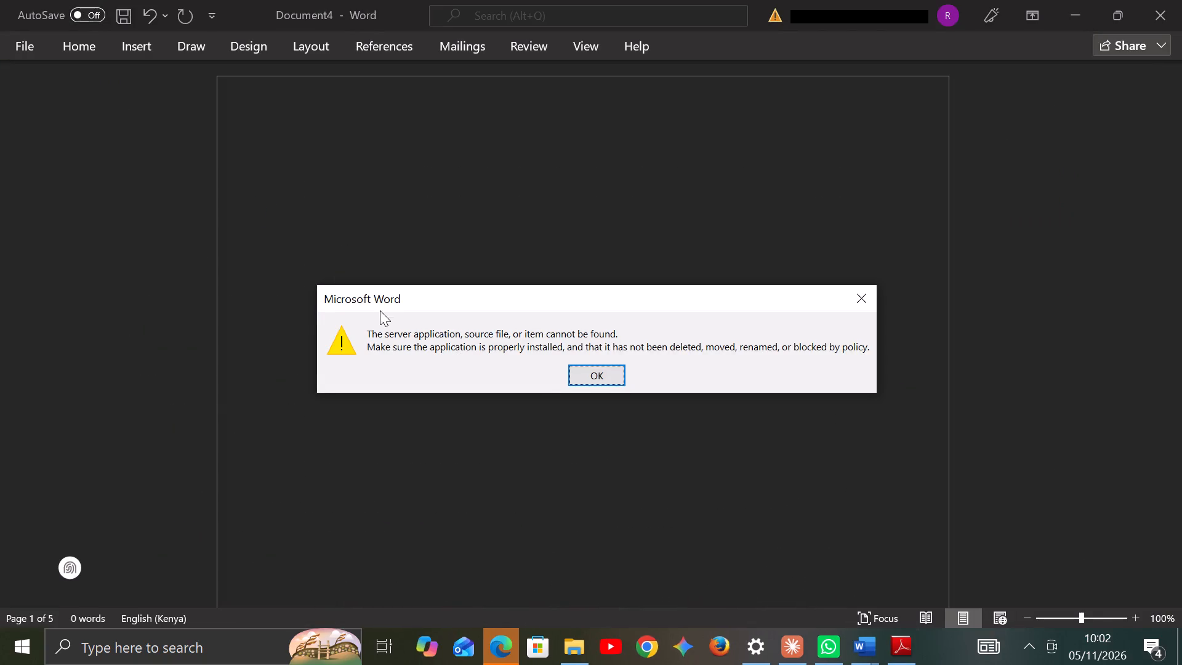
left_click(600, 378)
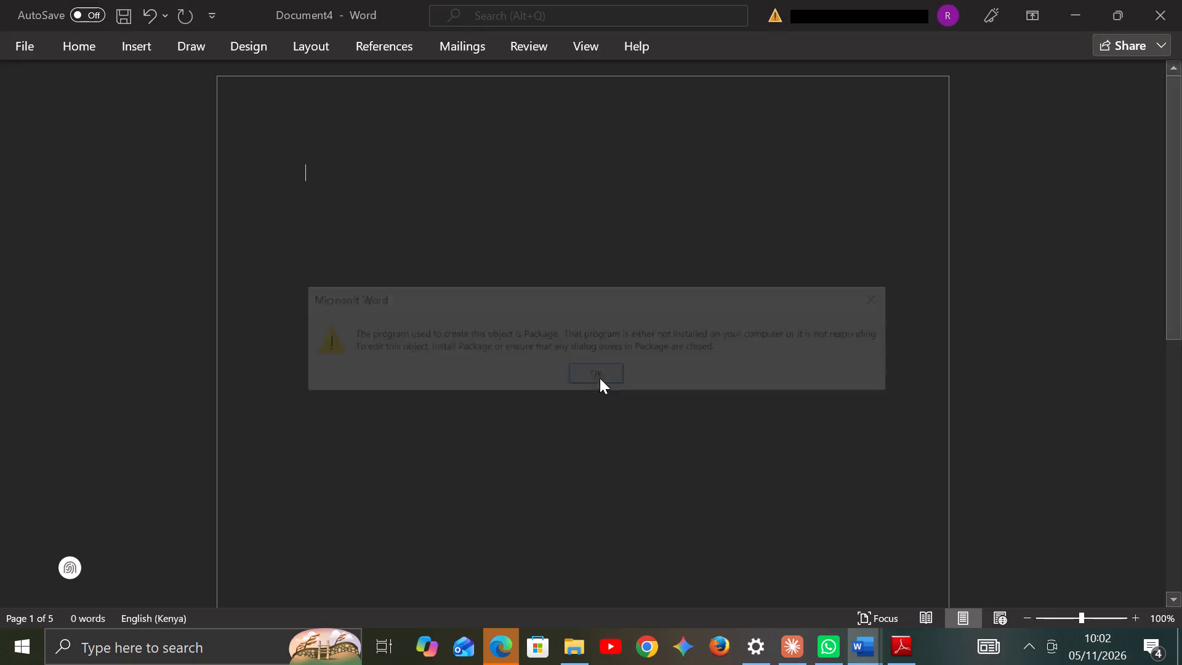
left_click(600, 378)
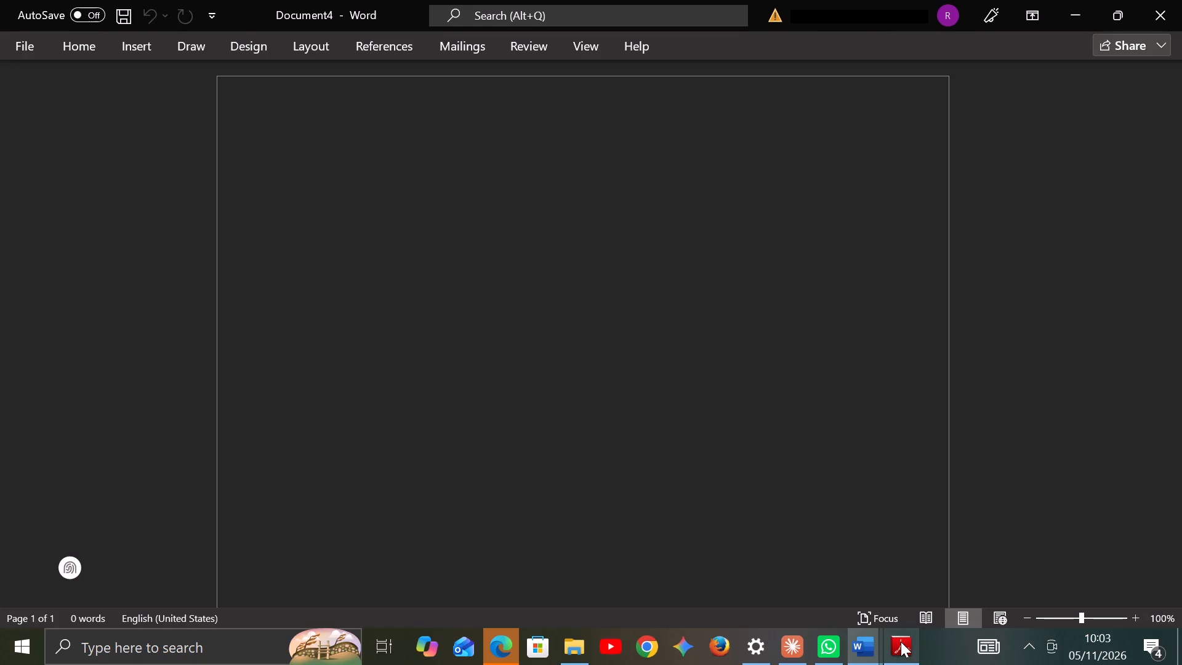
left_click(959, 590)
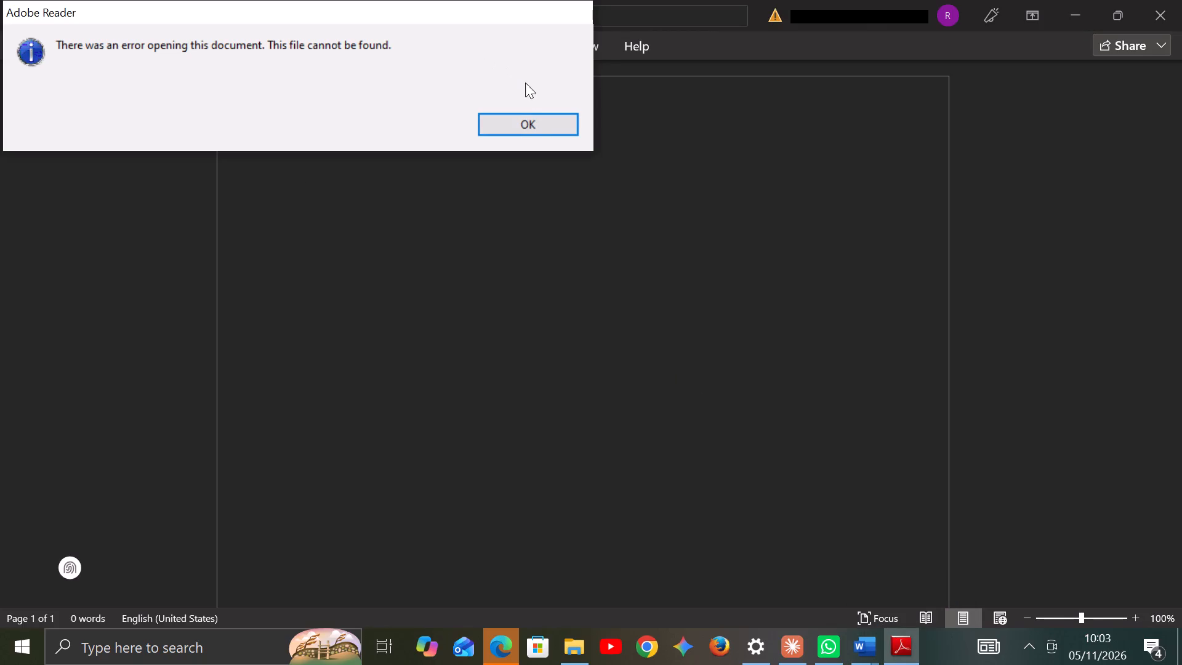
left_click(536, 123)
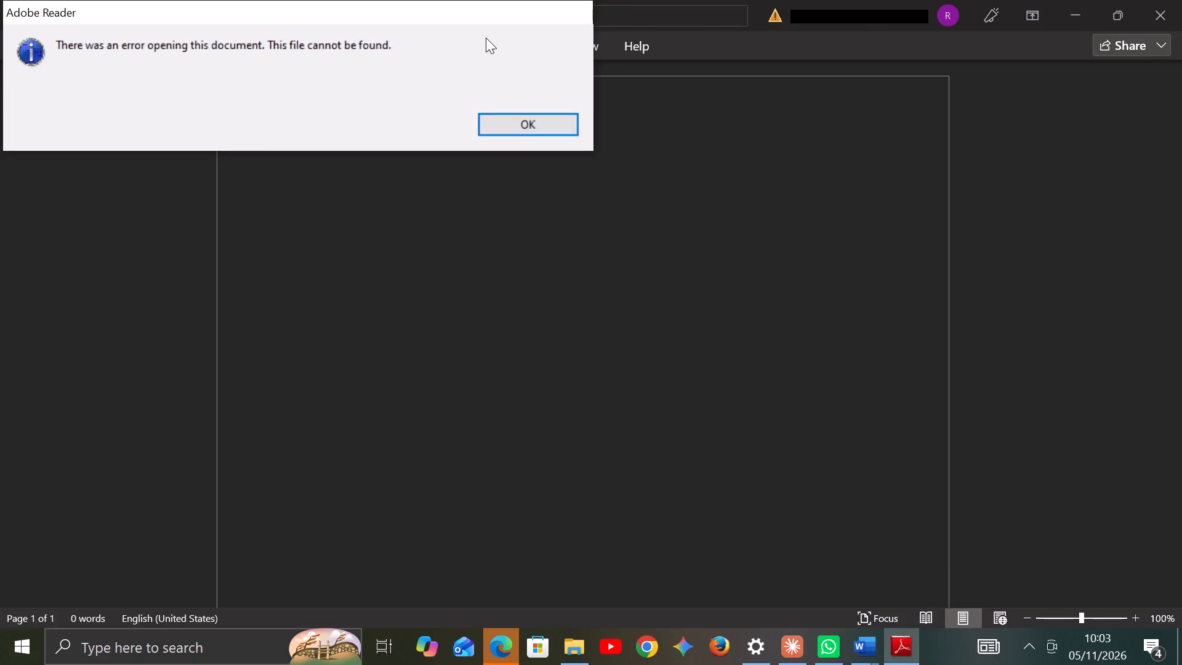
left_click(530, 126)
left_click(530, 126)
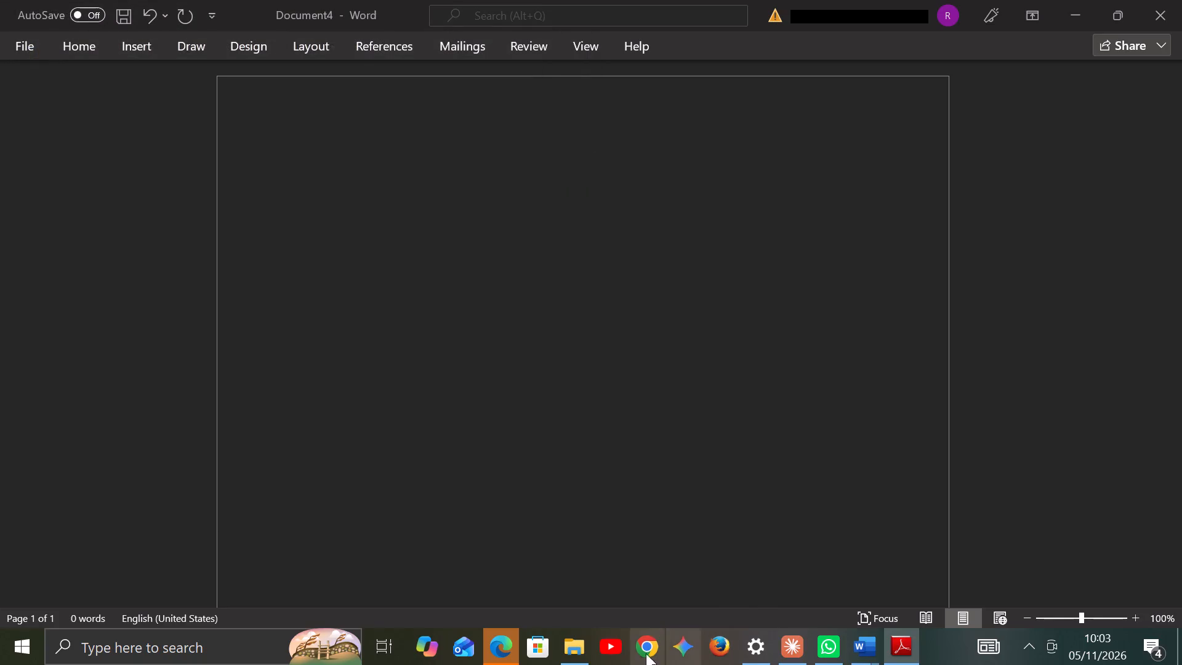
Switch to File Explorer, bring up sharing for the student-named assignment PDF in the recent files, and browse the available sharing apps.
left_click(576, 642)
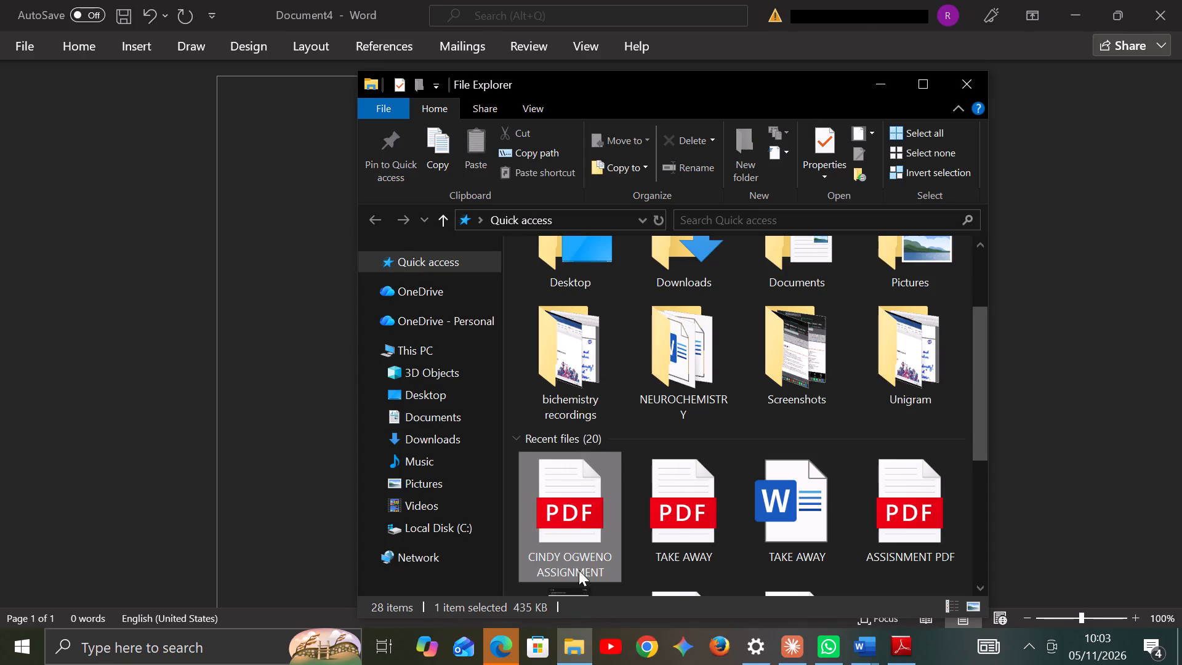
right_click(587, 566)
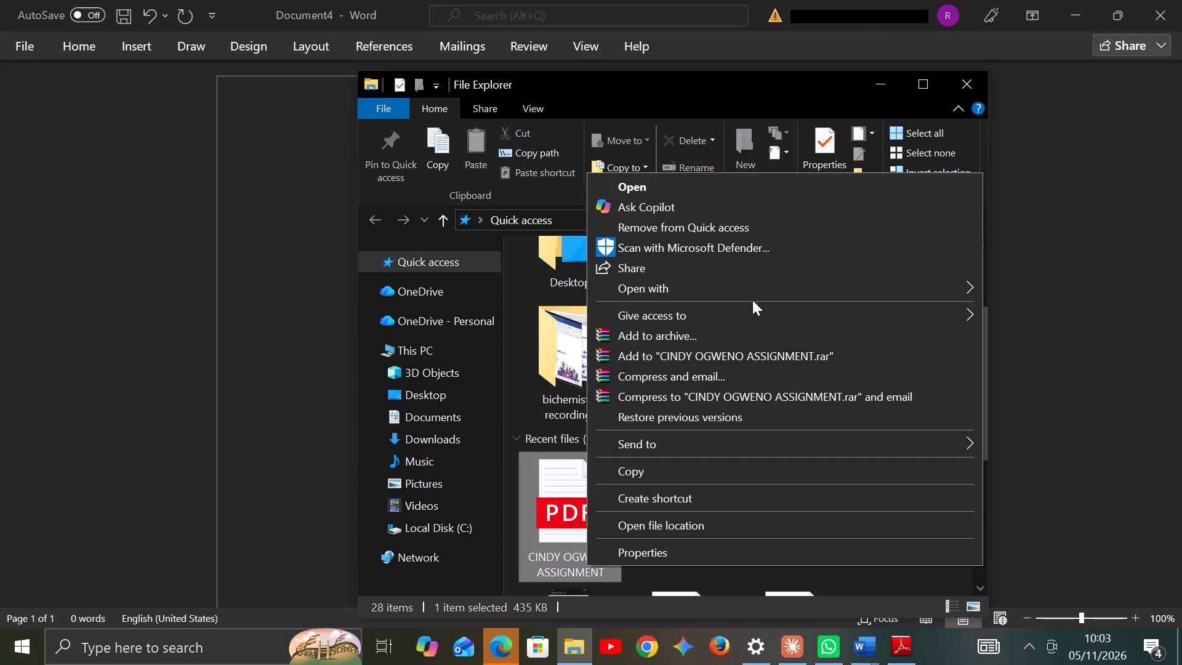
left_click(698, 267)
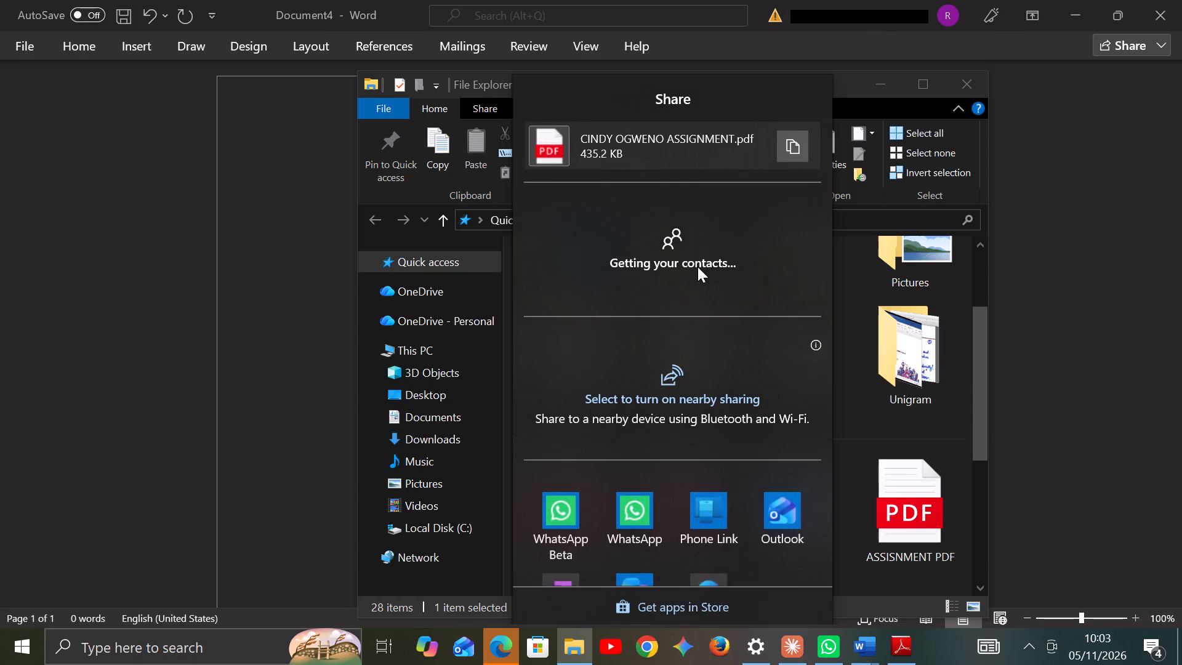
scroll(762, 517, "down", 1)
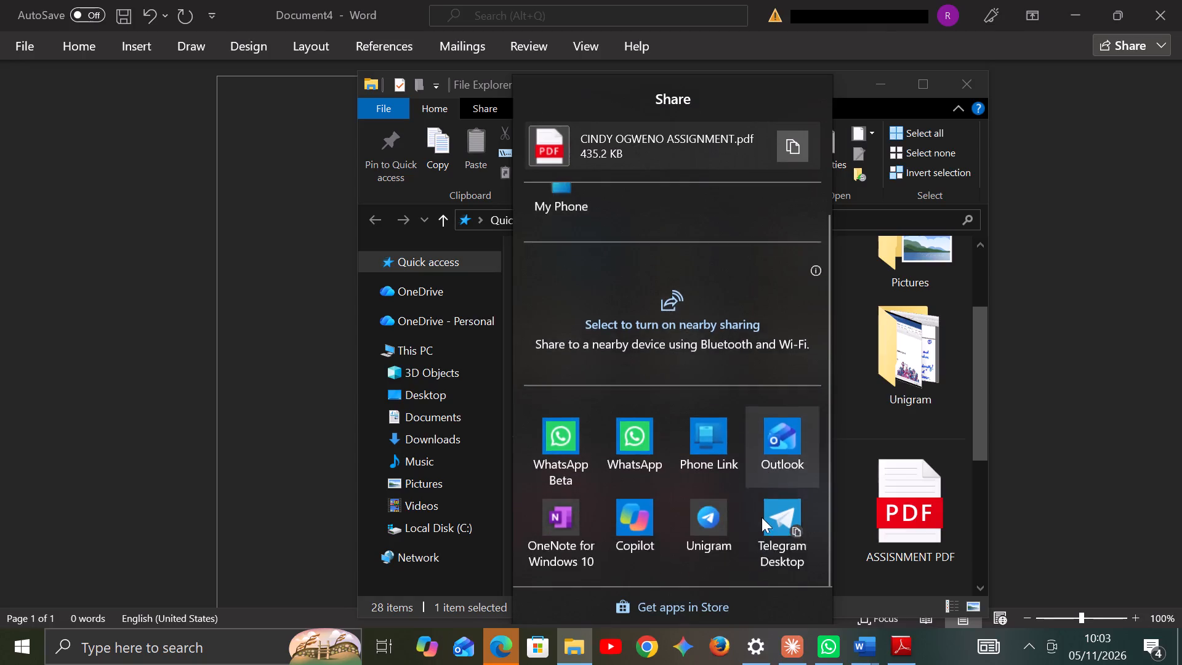
scroll(762, 517, "down", 2)
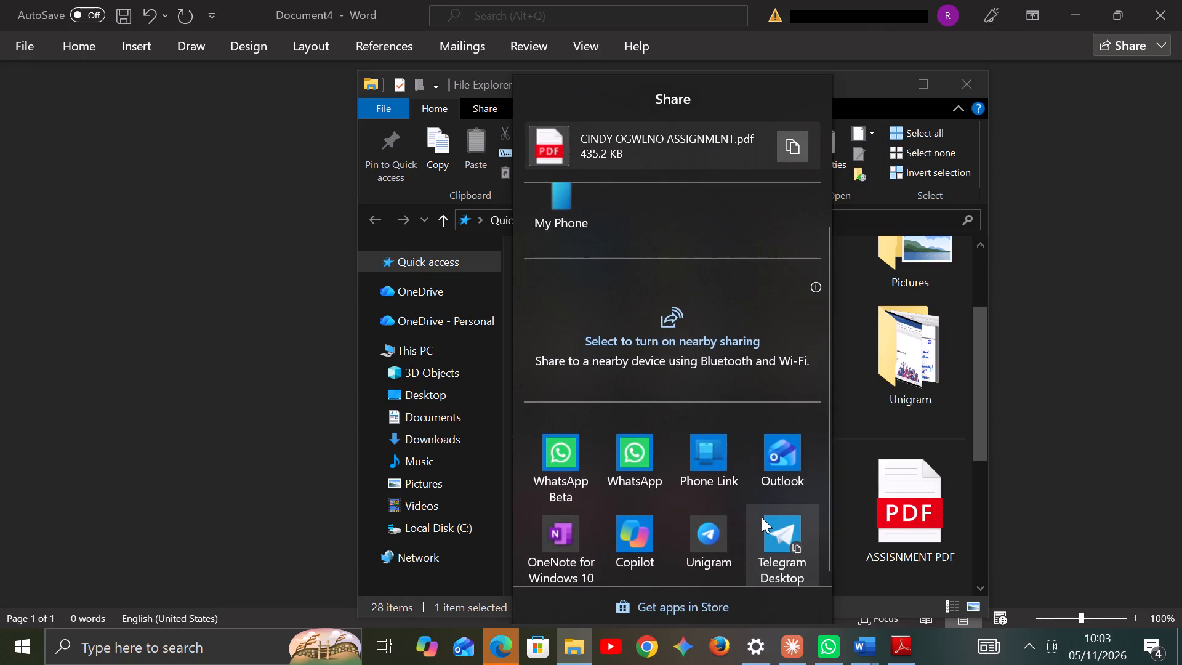
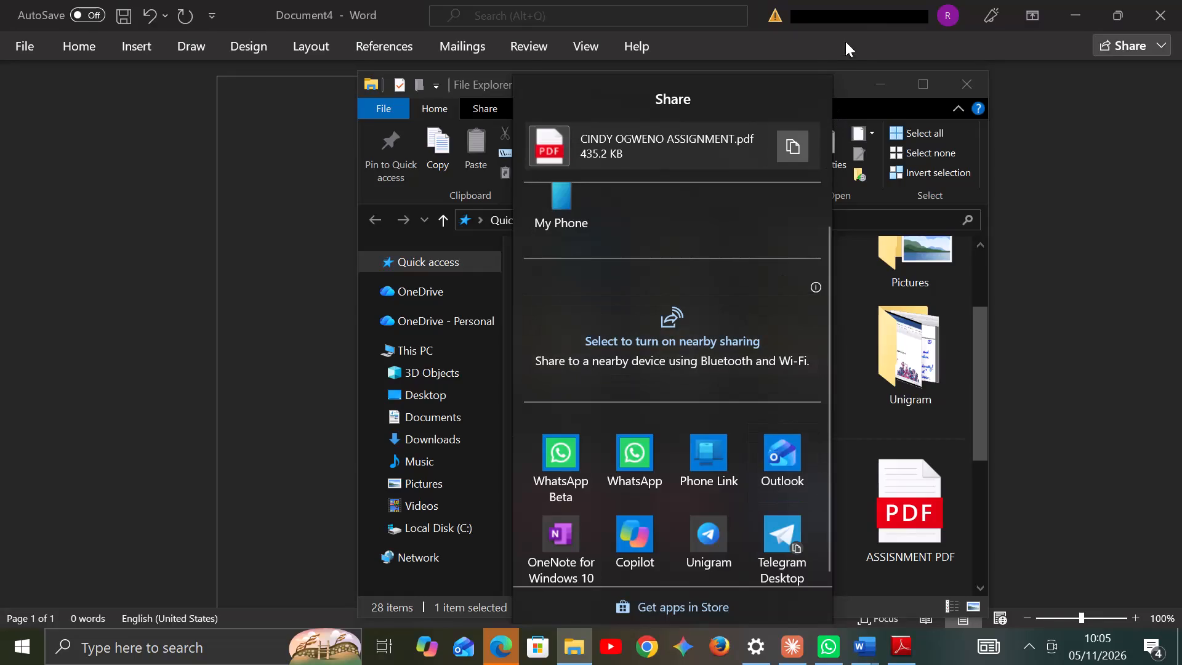
Dismiss the PDF's sharing pane and close the blank Word document.
left_click(975, 68)
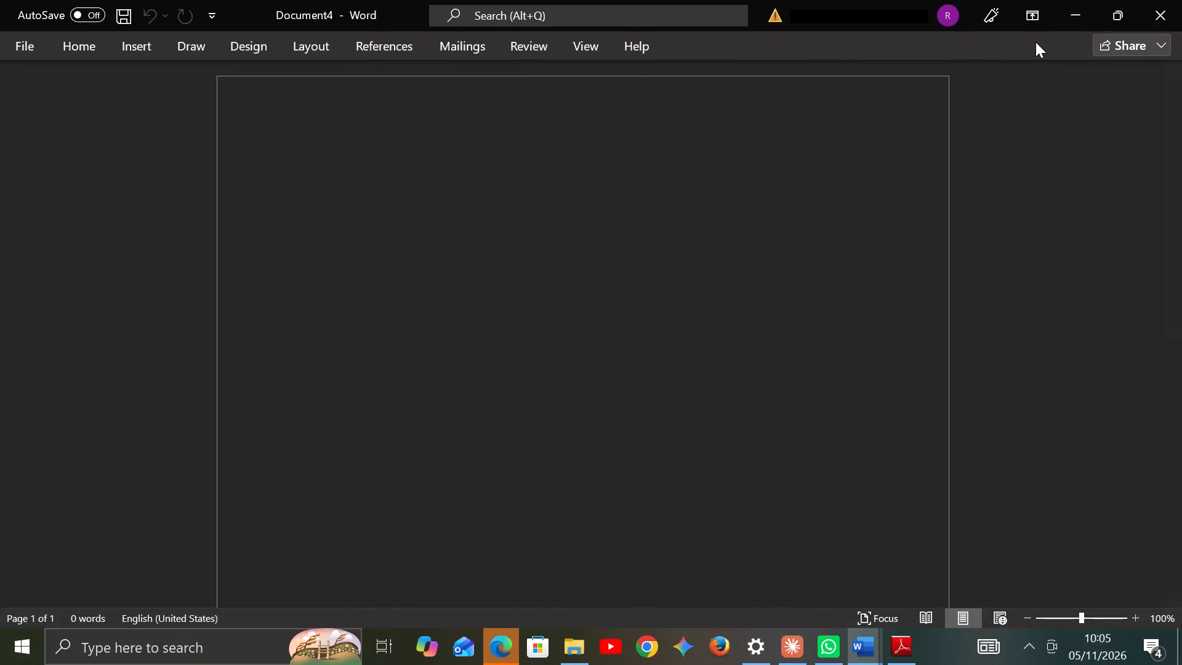
left_click(1161, 9)
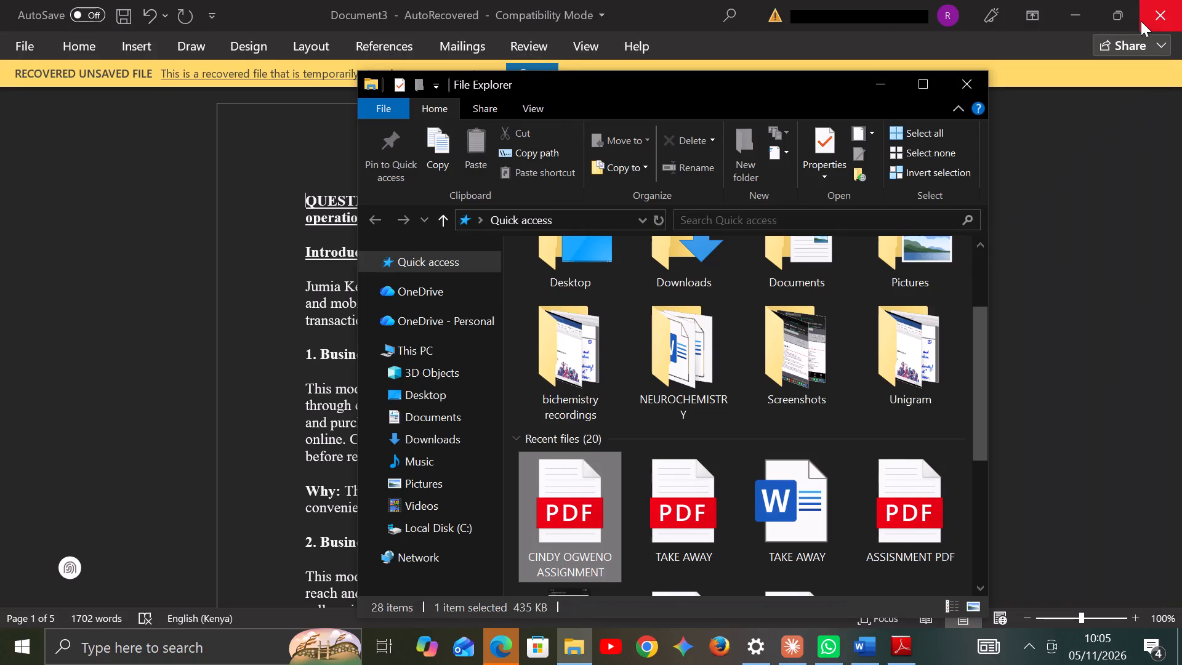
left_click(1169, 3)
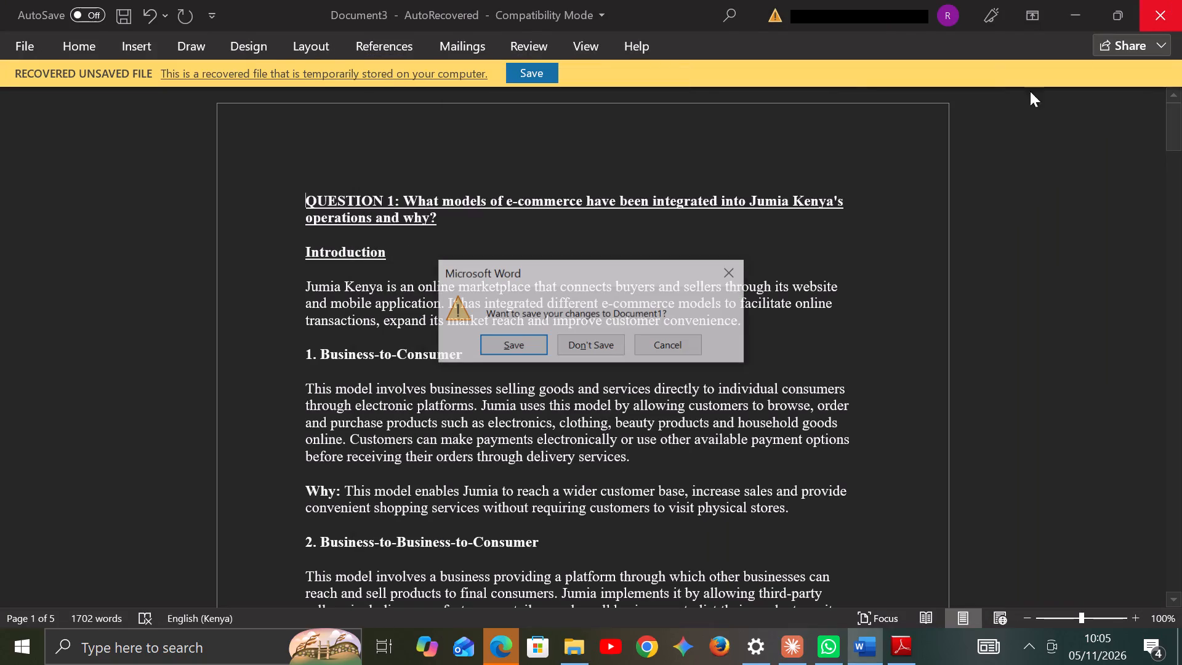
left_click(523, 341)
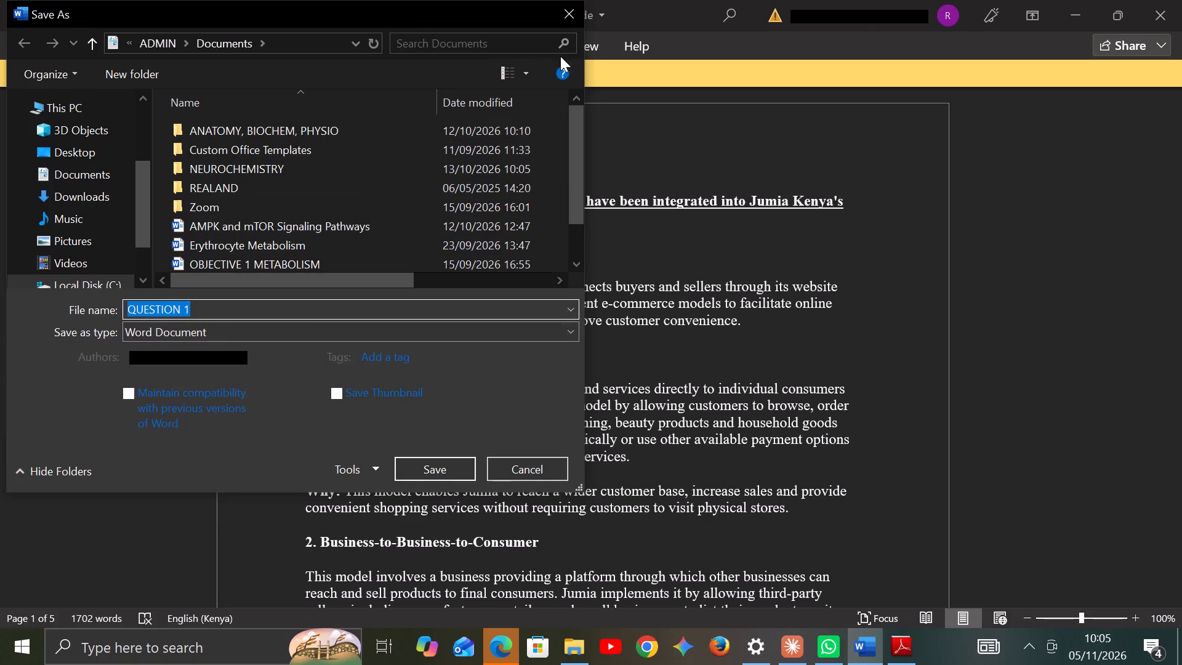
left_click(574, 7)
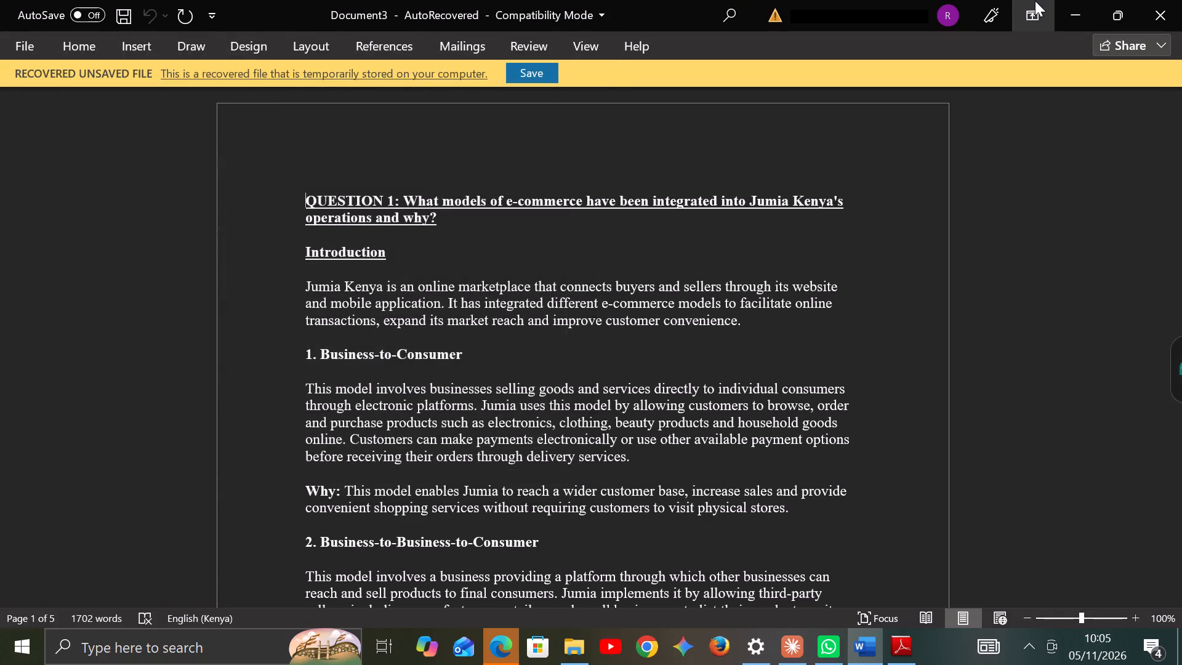
Minimize the recovered Word document and close the File Explorer window to get back to the open assignment PDF.
left_click(1063, 15)
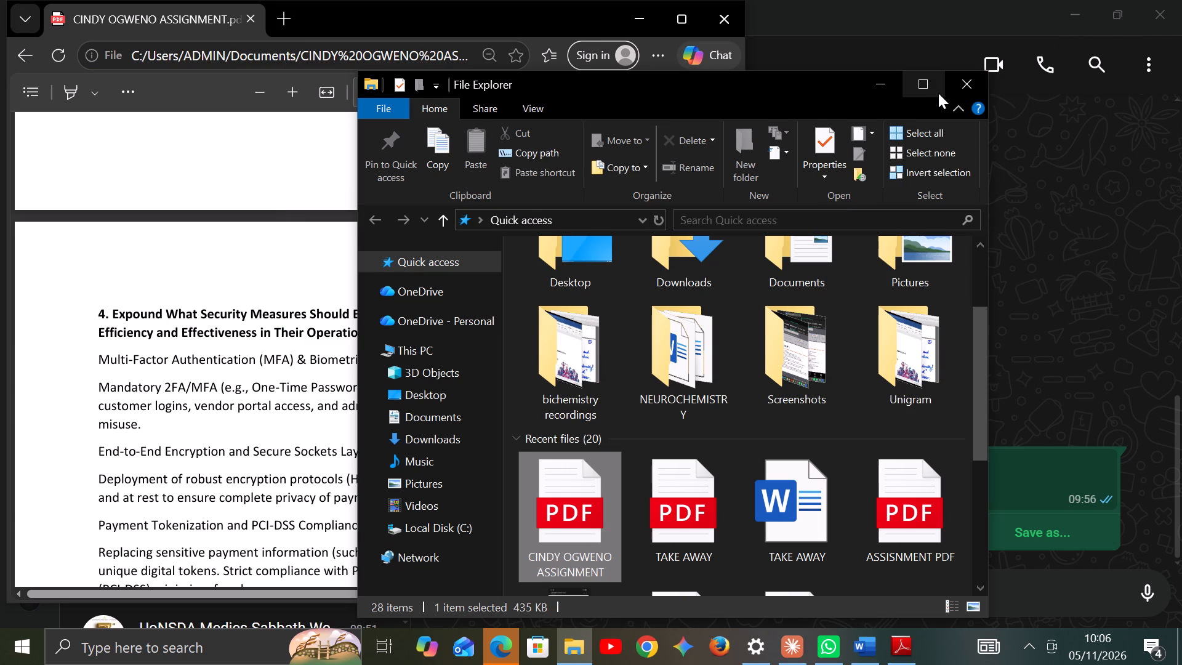
left_click(966, 82)
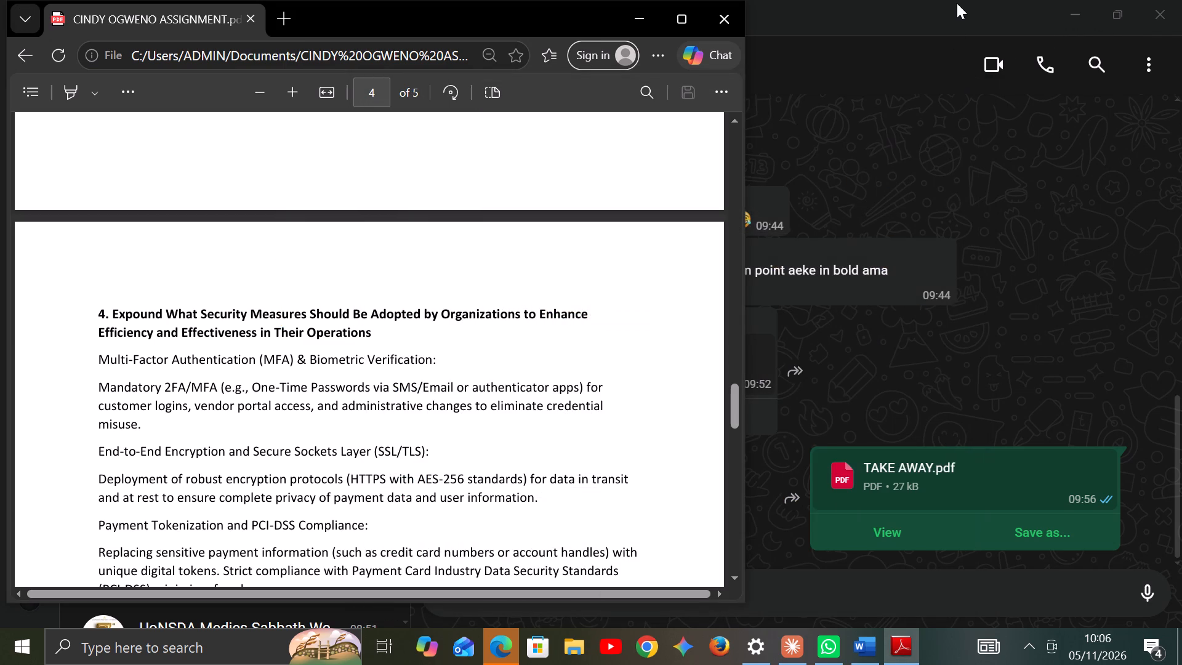
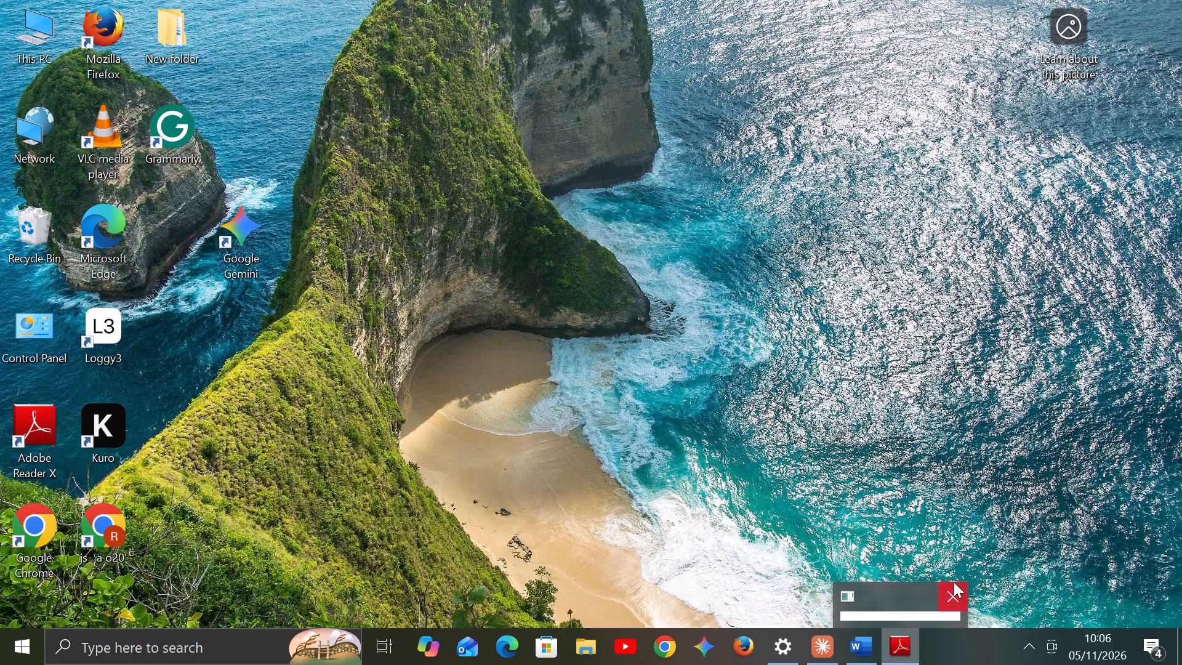
Close the assignment PDF's Adobe Reader window.
left_click(949, 597)
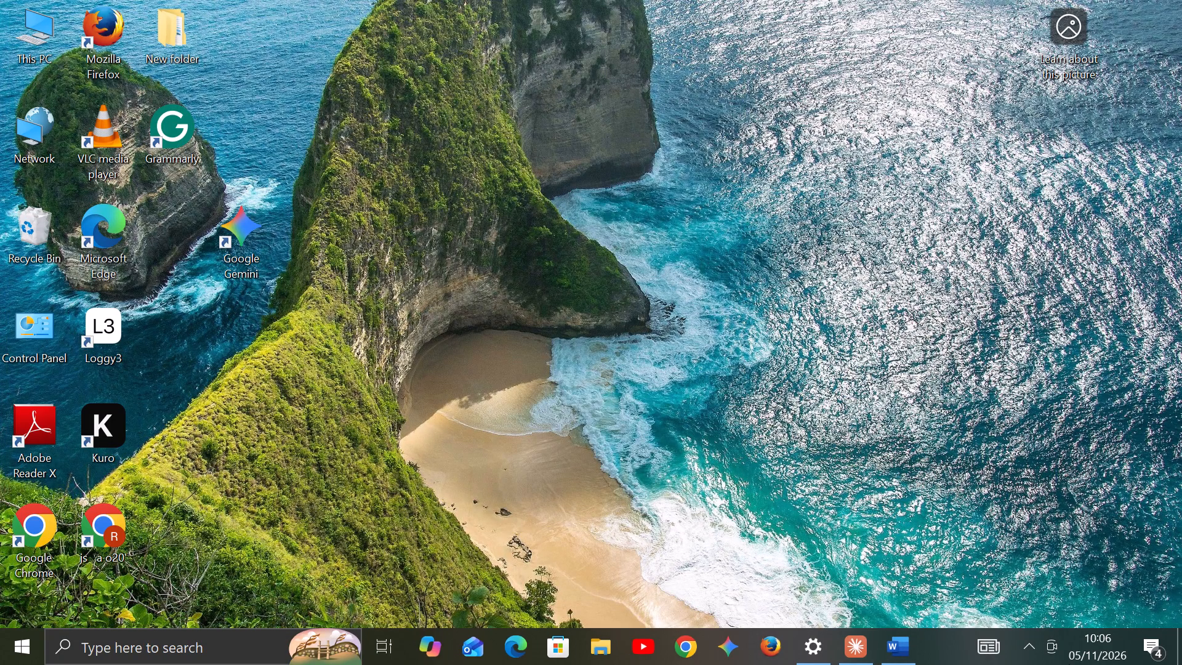
Reveal the hidden background apps in the system tray.
left_click(1033, 645)
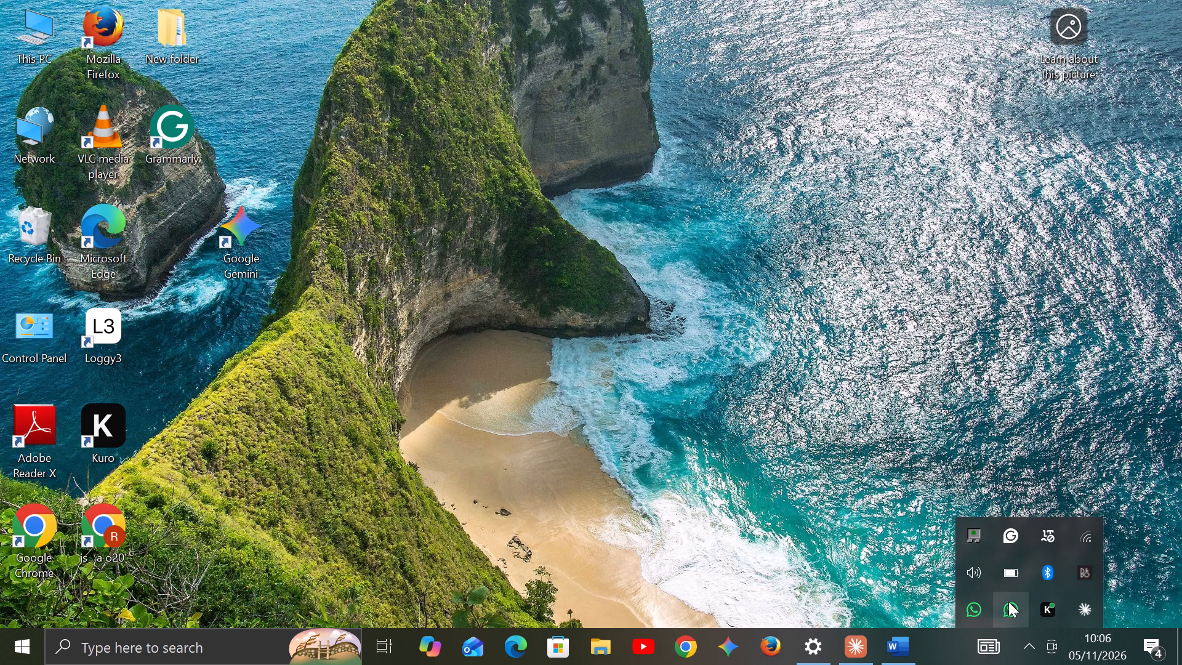
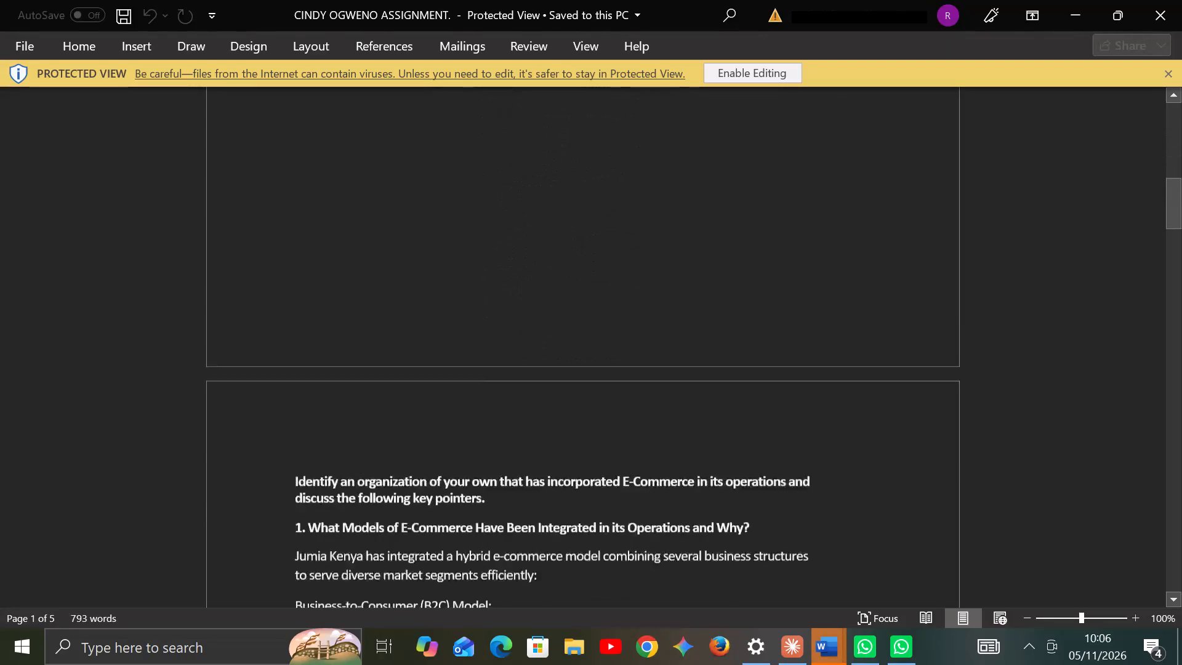
Read through the downloaded e-commerce assignment document from the first question to its last page.
scroll(742, 477, "down", 10)
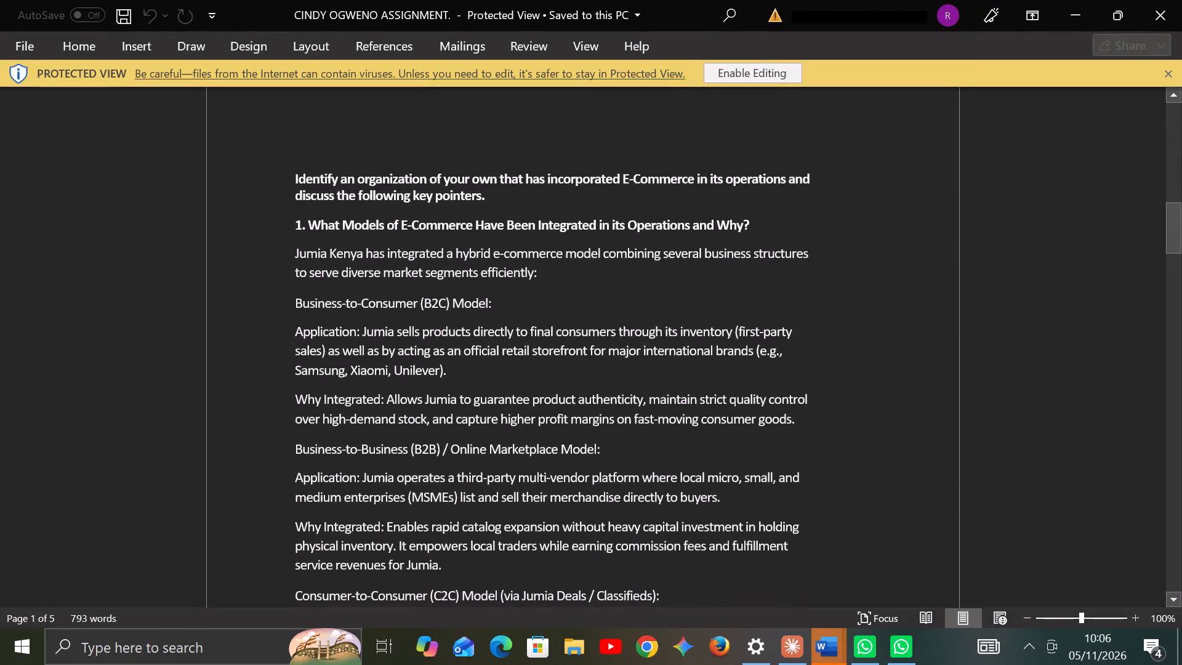
scroll(742, 477, "down", 10)
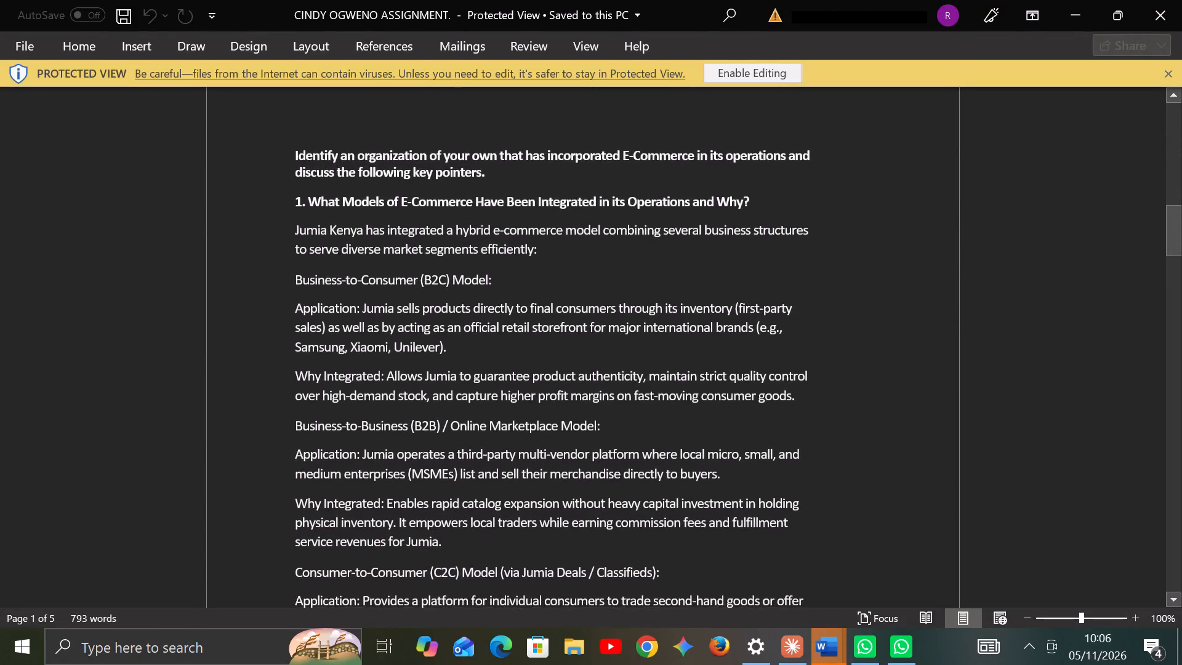
scroll(742, 477, "down", 20)
scroll(742, 477, "down", 19)
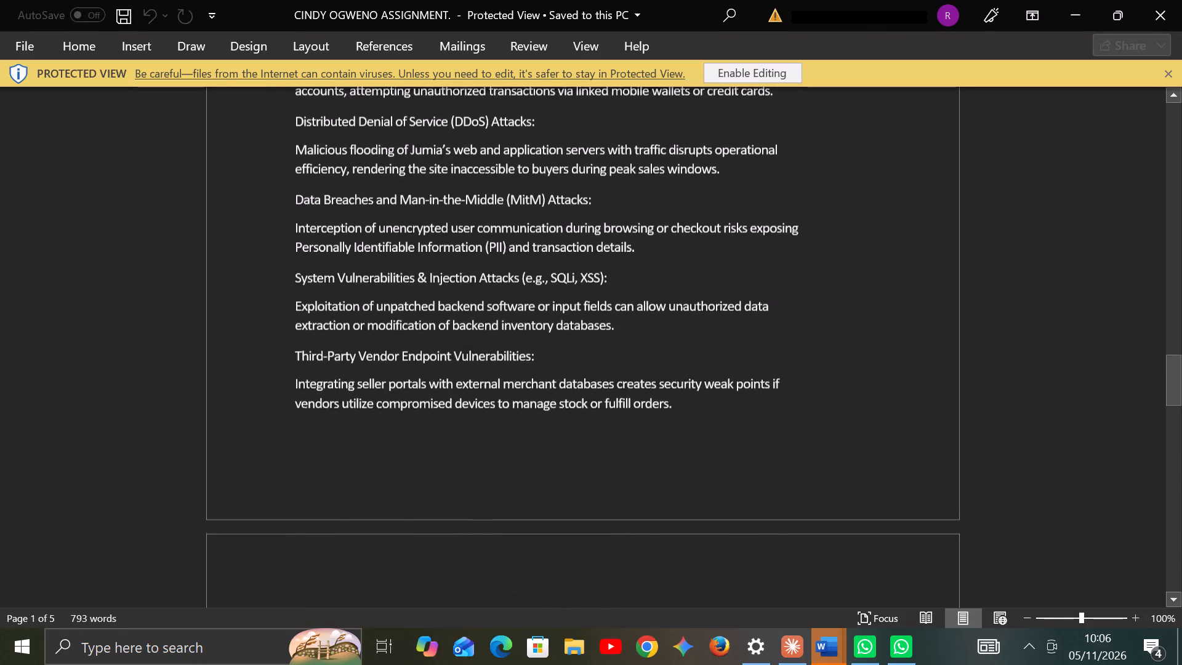
scroll(742, 477, "down", 18)
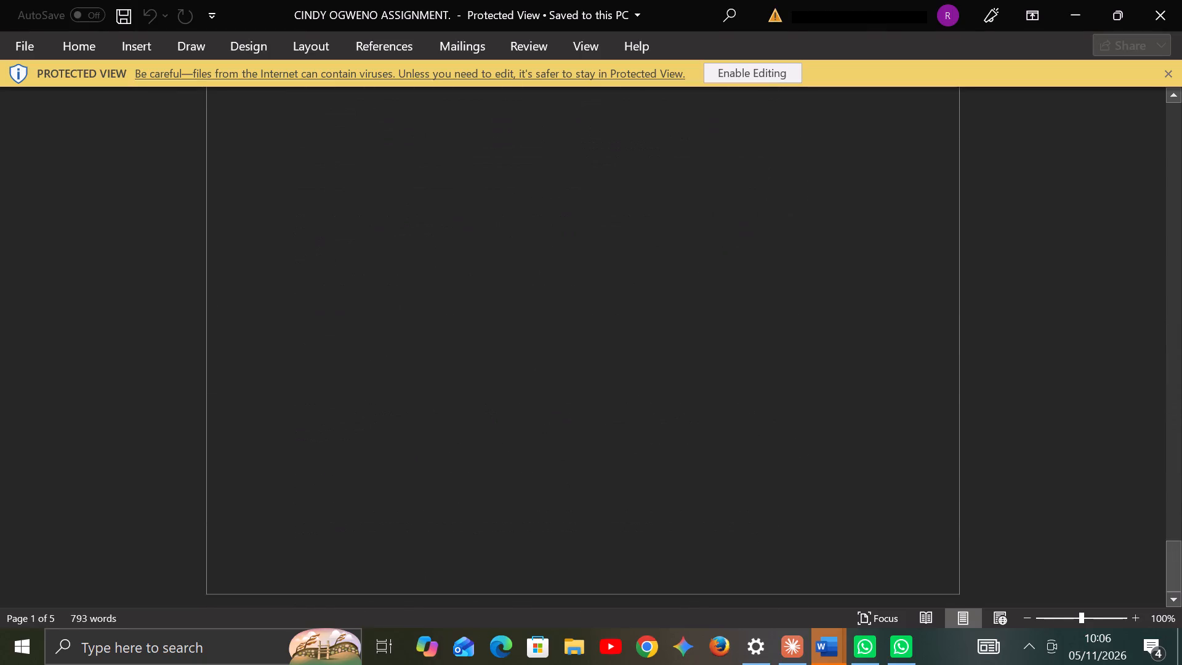
Enable editing for the protected assignment document.
left_click(763, 70)
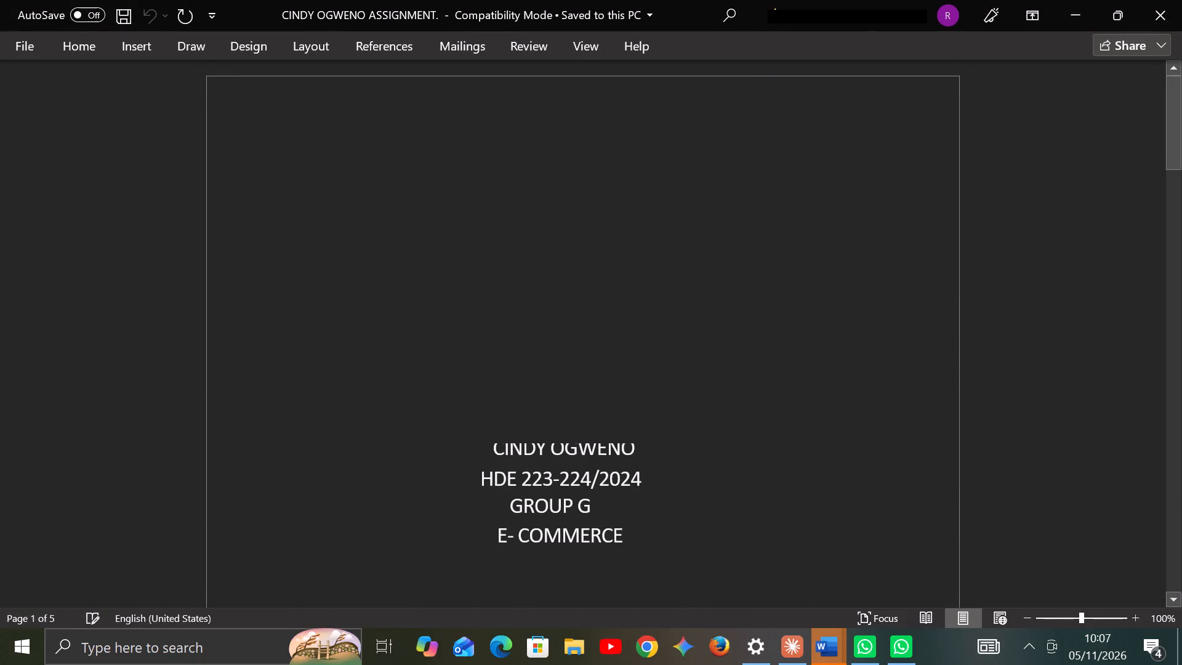
Review the text and formatting of all four Jumia Kenya assignment sections, ending at the question 4 heading.
scroll(529, 453, "down", 9)
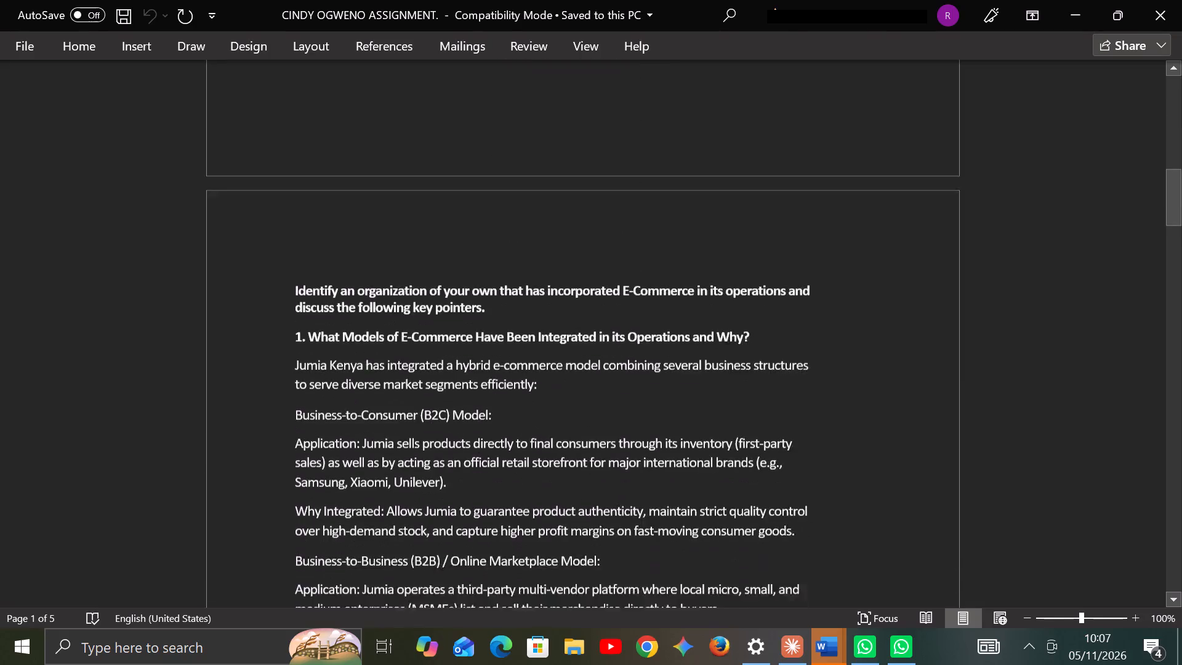
scroll(529, 453, "down", 8)
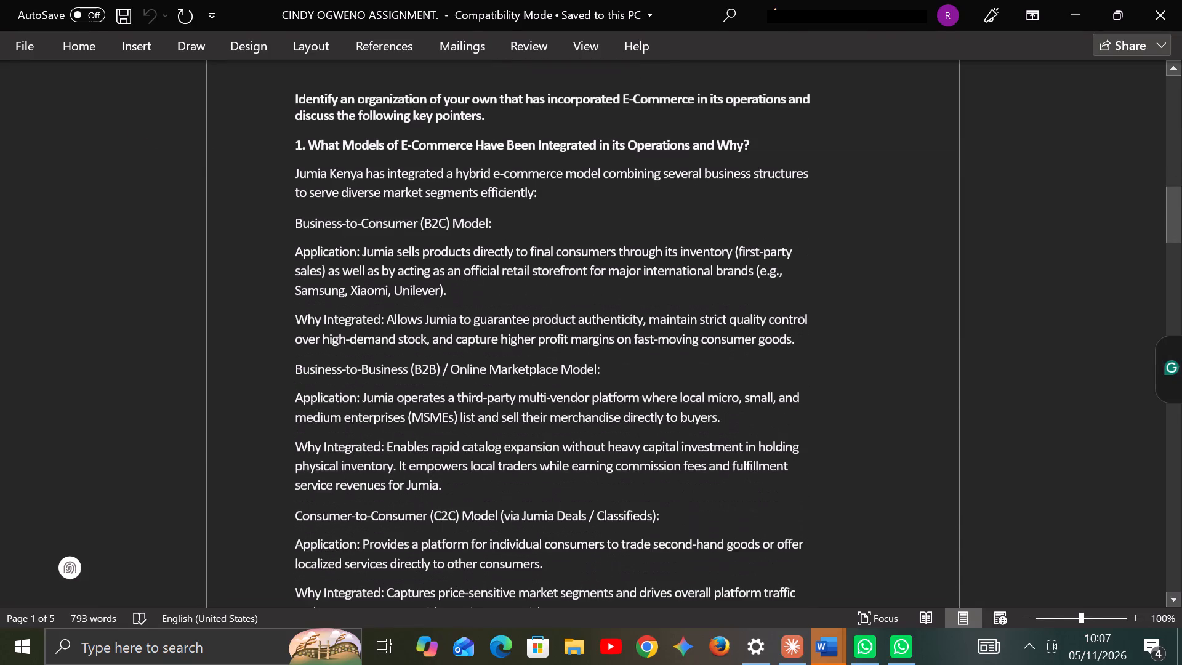
scroll(529, 453, "down", 2)
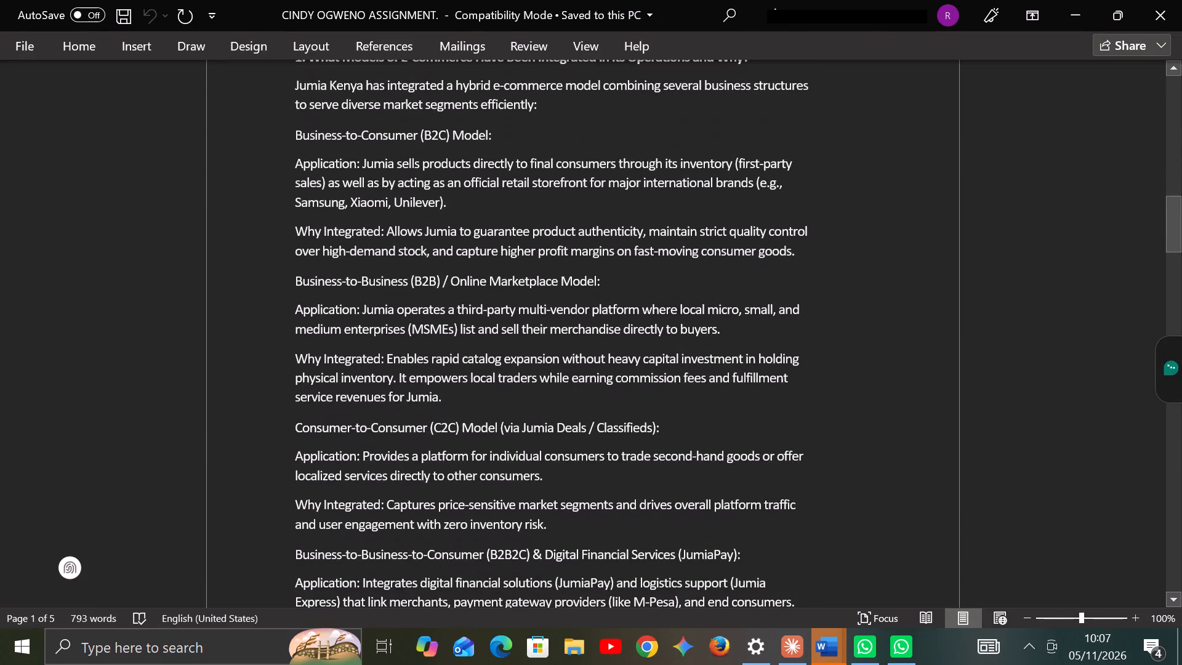
scroll(529, 453, "down", 4)
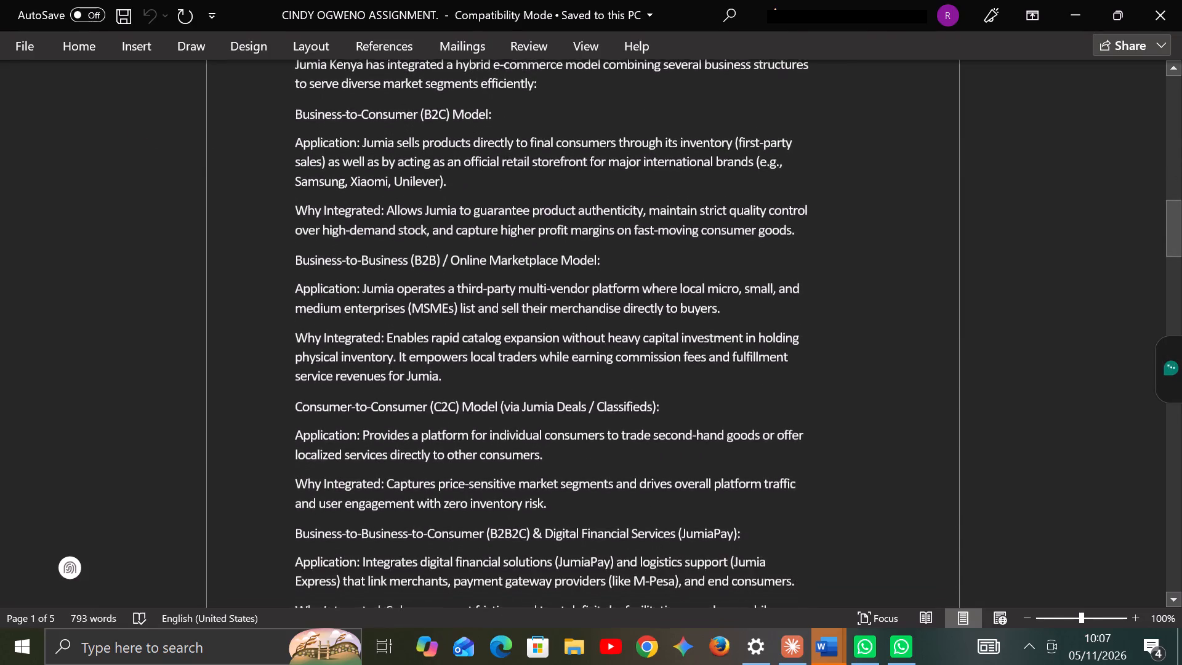
scroll(529, 453, "down", 7)
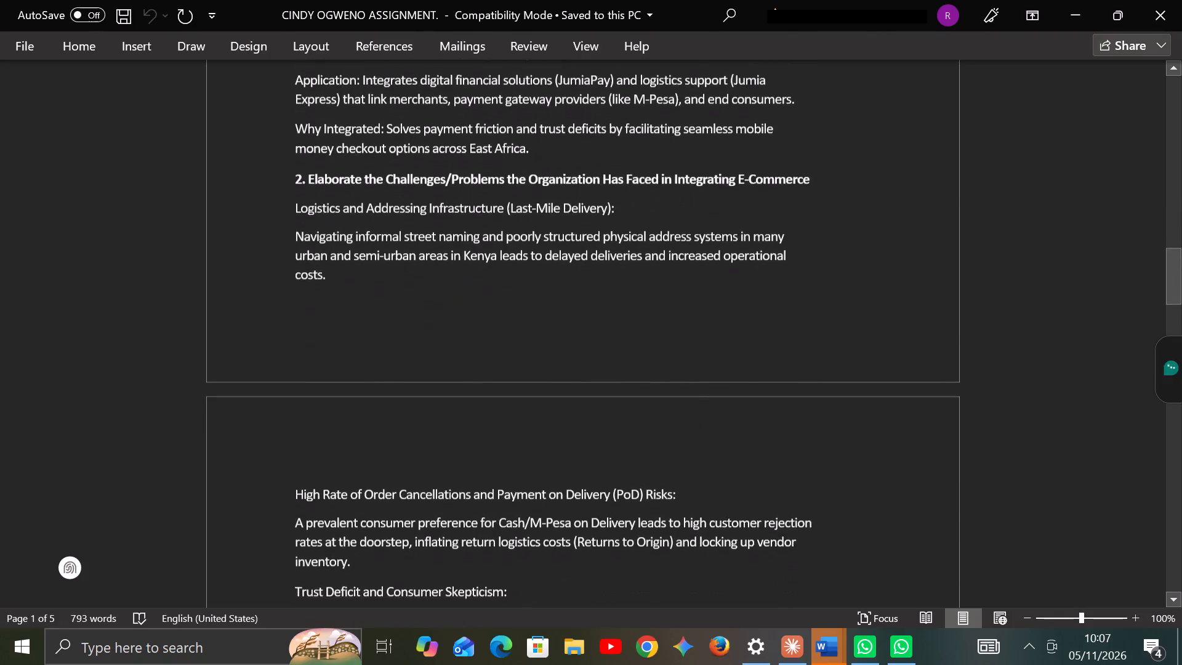
scroll(529, 453, "down", 9)
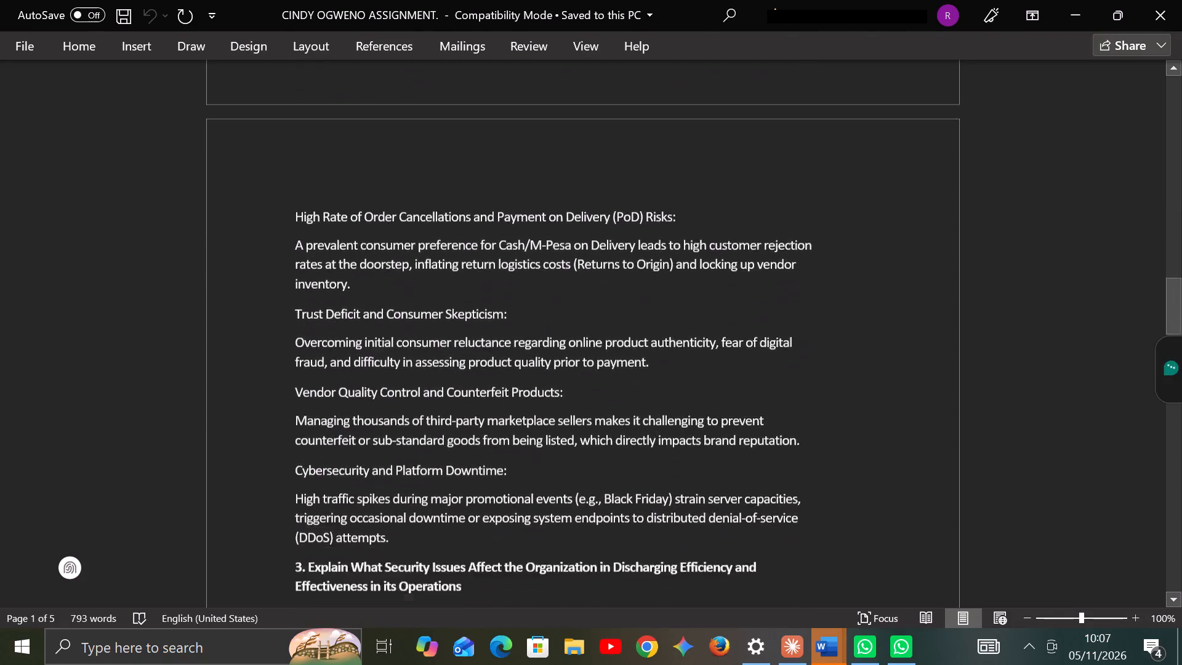
scroll(529, 453, "down", 9)
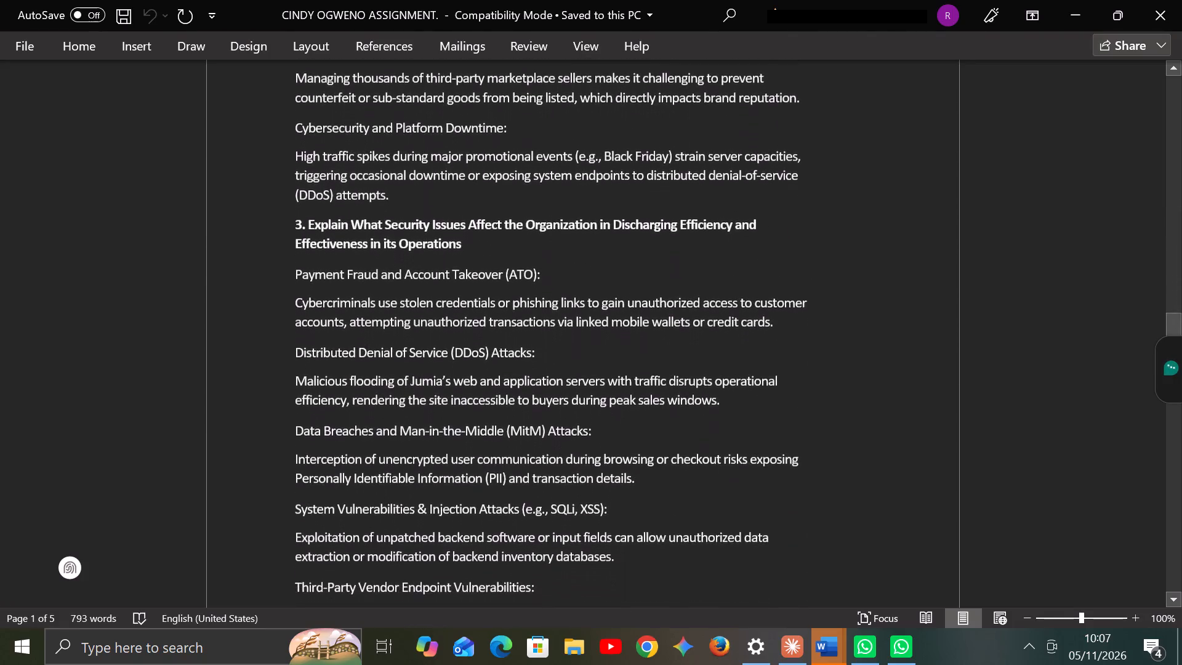
scroll(529, 453, "down", 3)
scroll(529, 453, "down", 20)
scroll(529, 453, "down", 20)
scroll(529, 453, "down", 6)
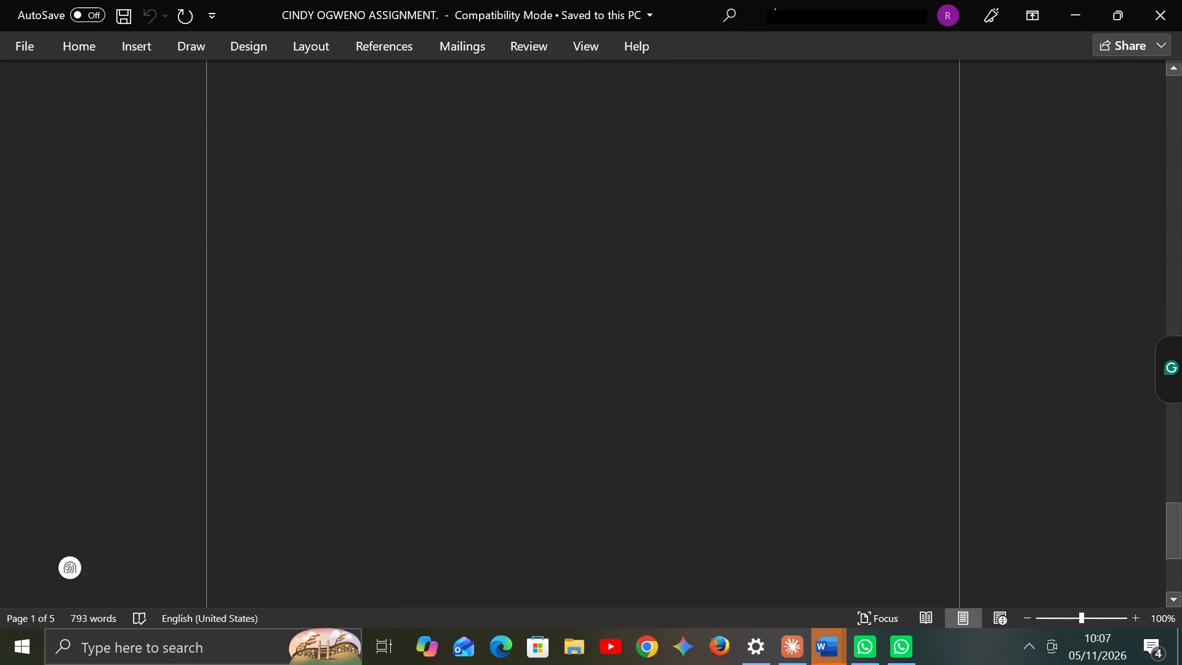
scroll(529, 453, "down", 1)
scroll(529, 453, "up", 9)
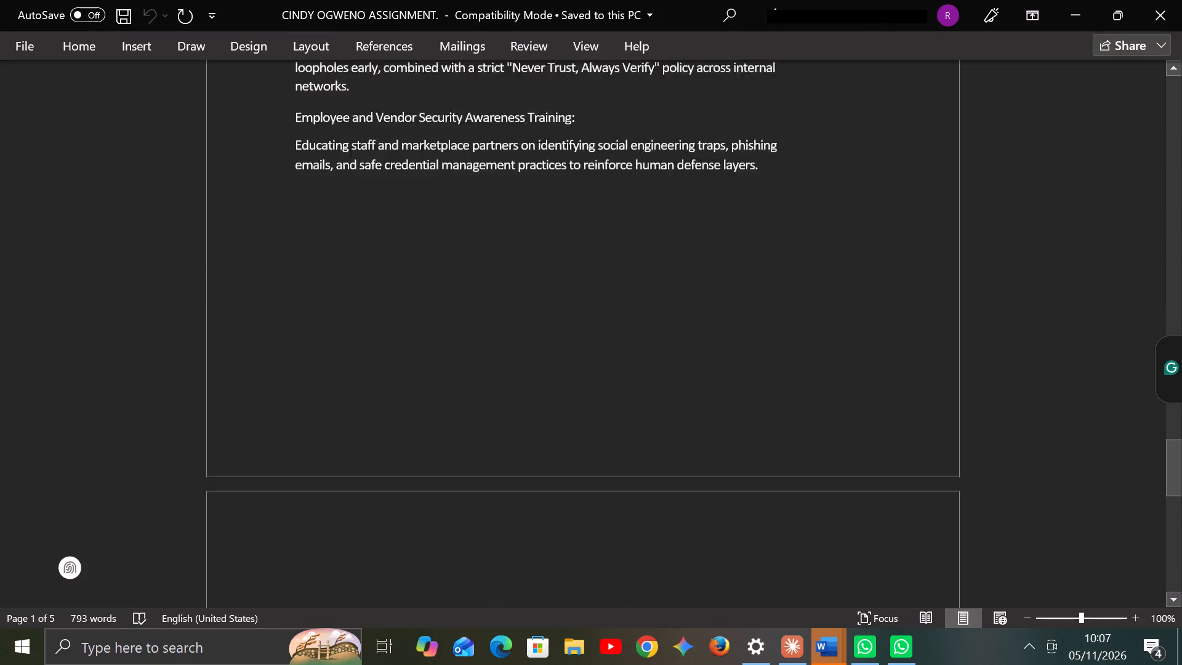
scroll(529, 453, "up", 1)
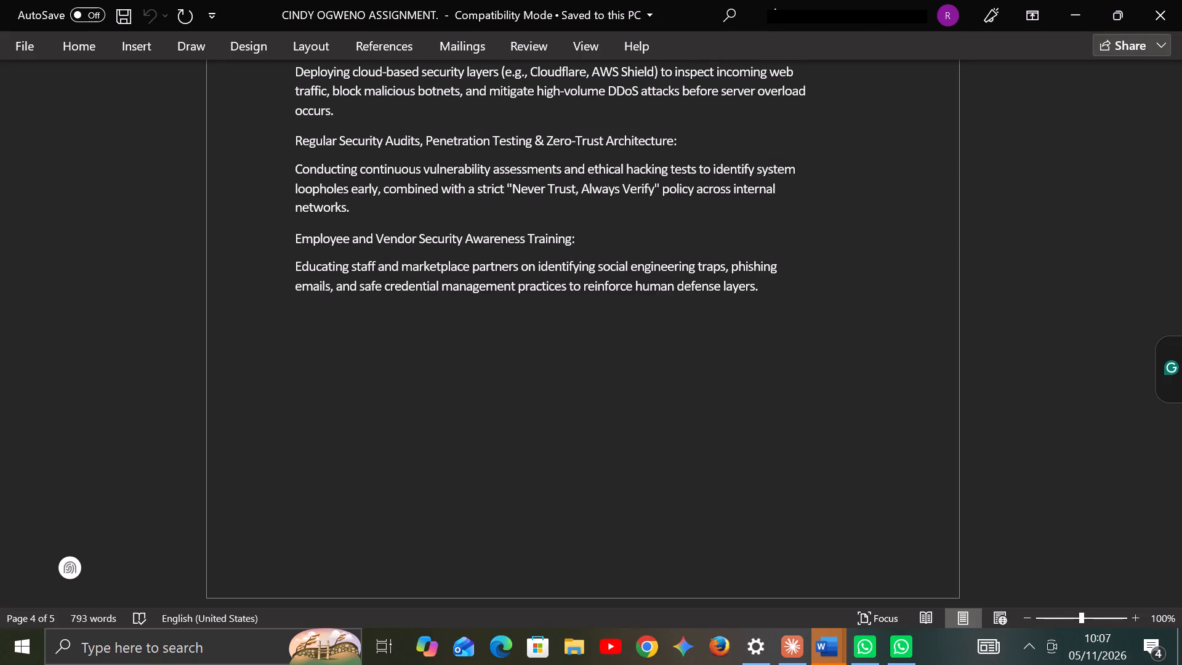
right_click(525, 358)
left_click(525, 358)
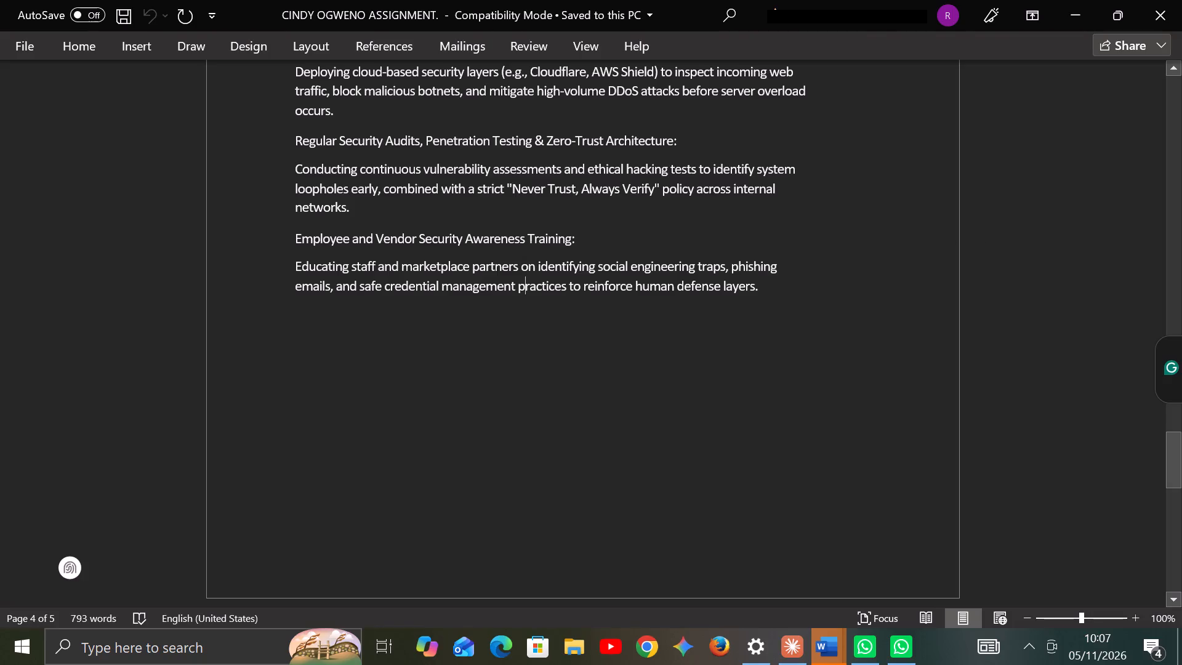
scroll(486, 328, "up", 6)
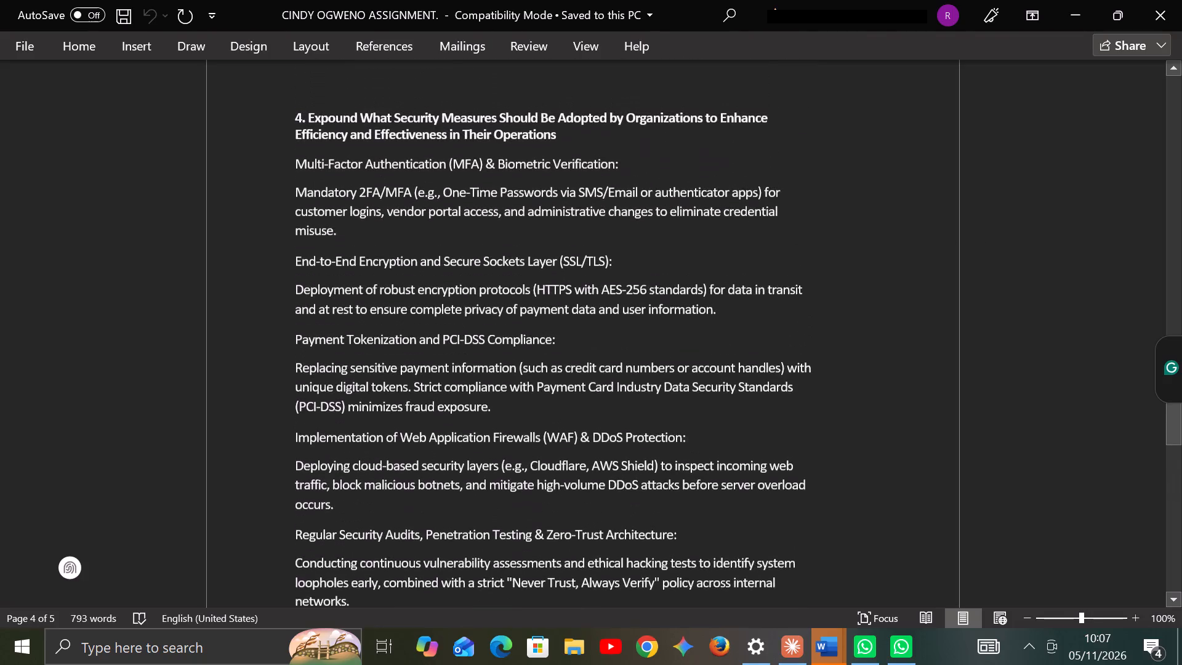
scroll(486, 328, "up", 1)
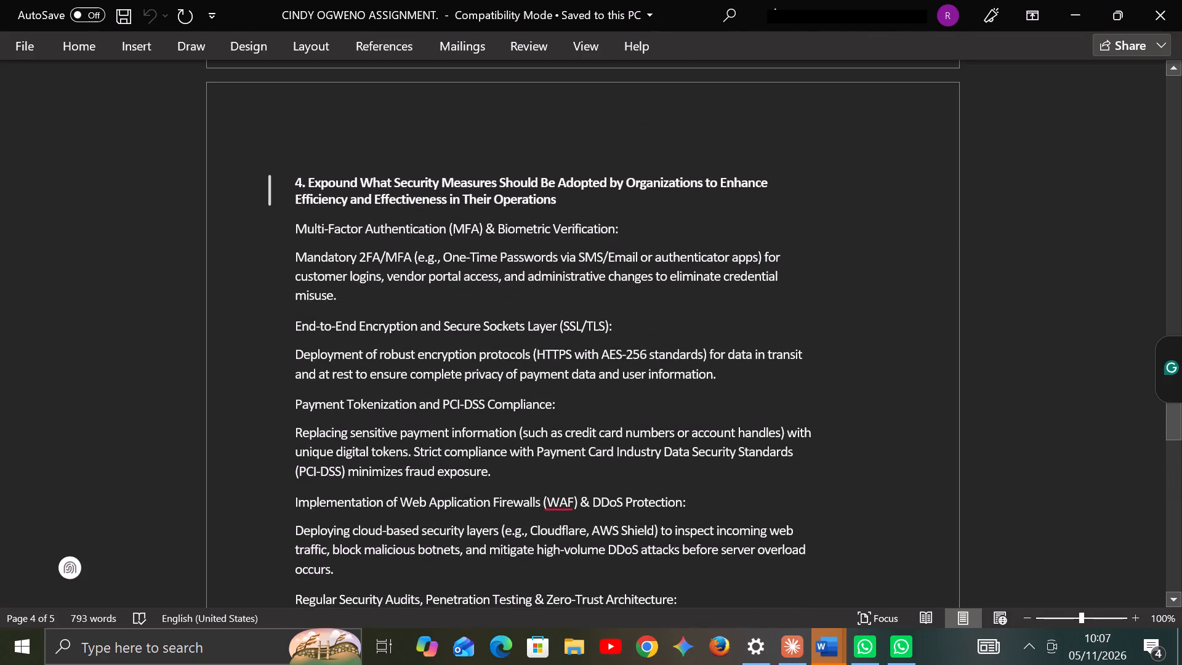
Set the entire document's text to Times New Roman, size 12.
left_click(293, 181)
left_click(403, 227)
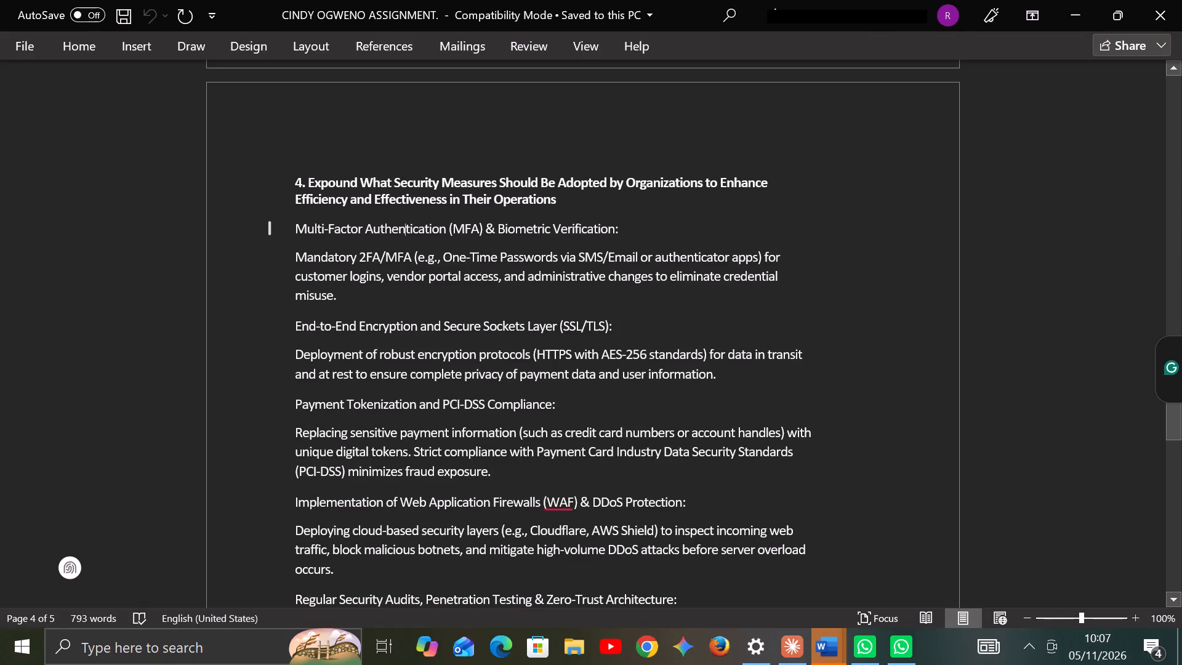
key("ctrl+a")
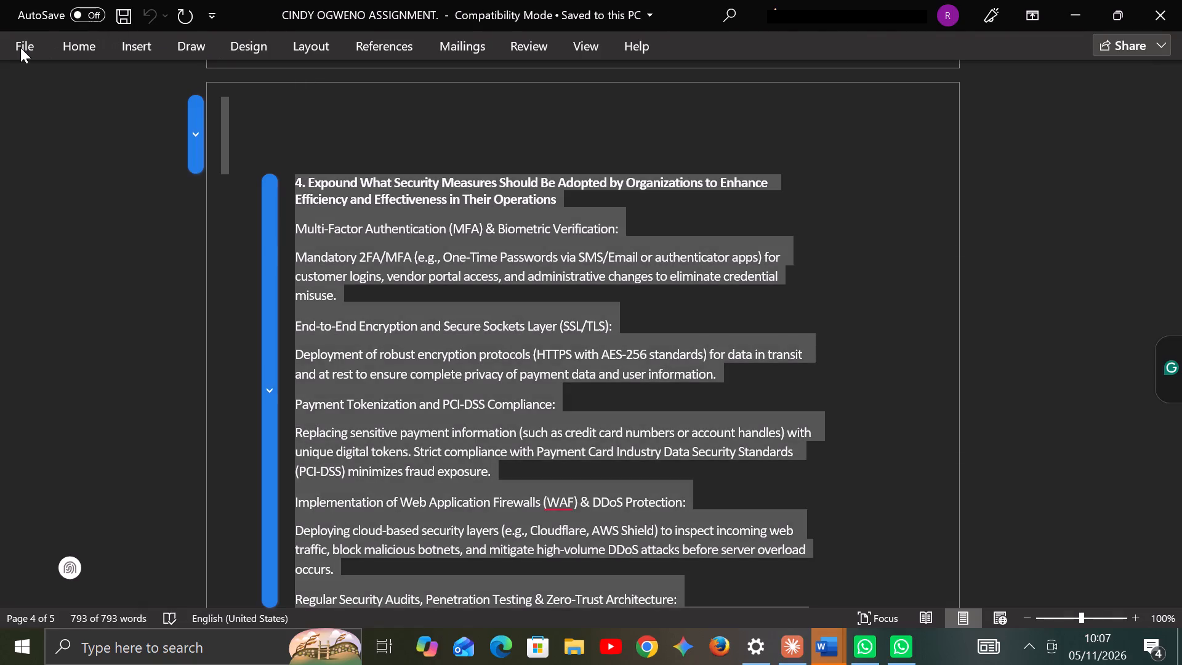
left_click(81, 41)
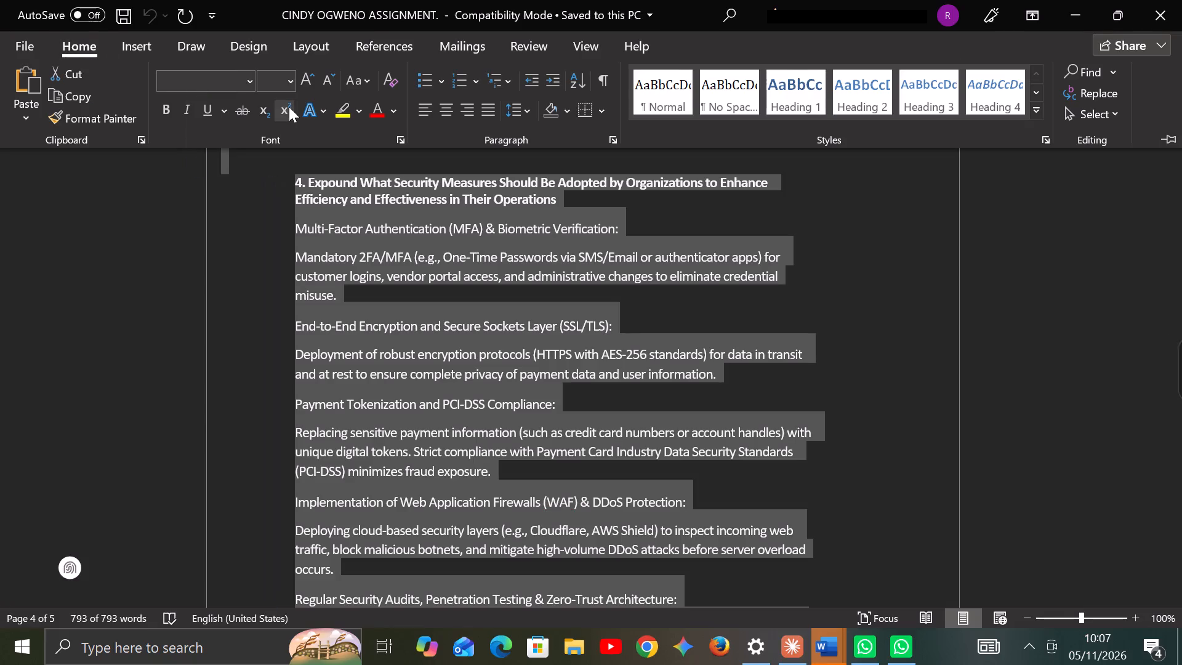
left_click(252, 78)
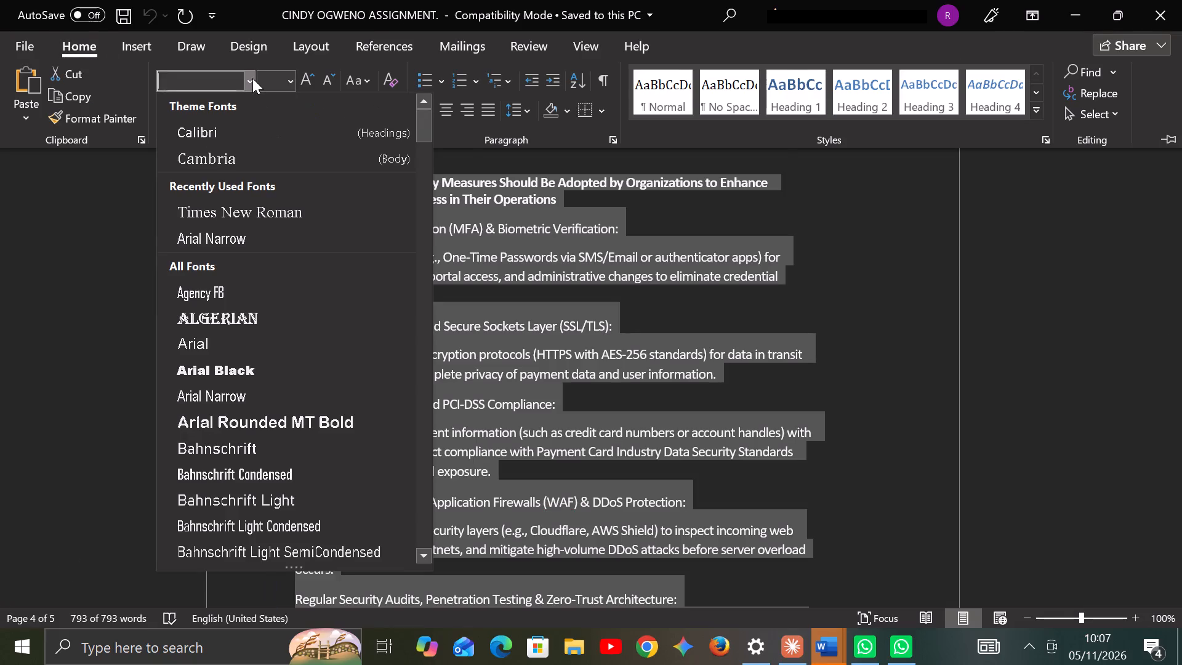
left_click(274, 212)
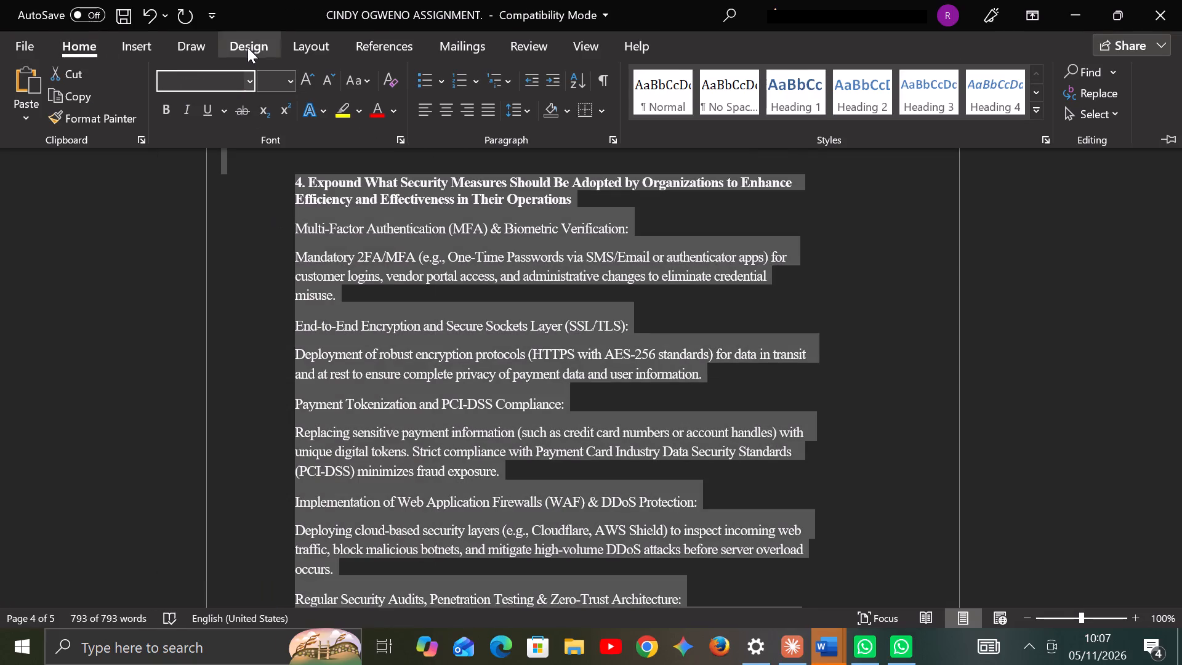
left_click(290, 75)
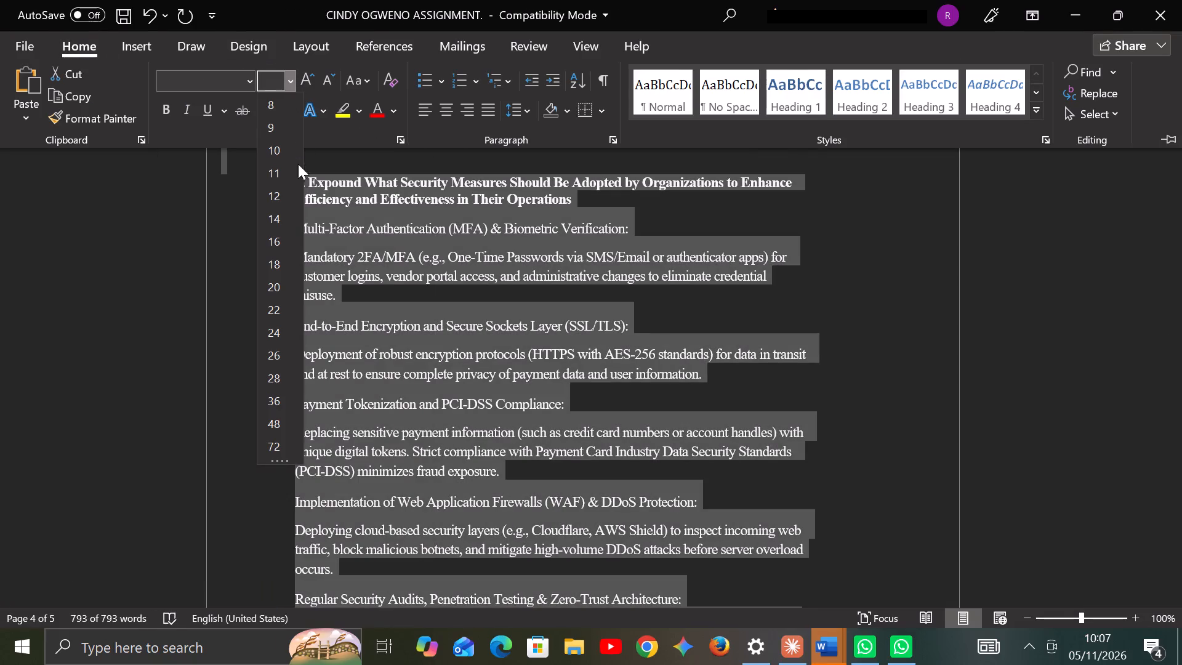
left_click(278, 193)
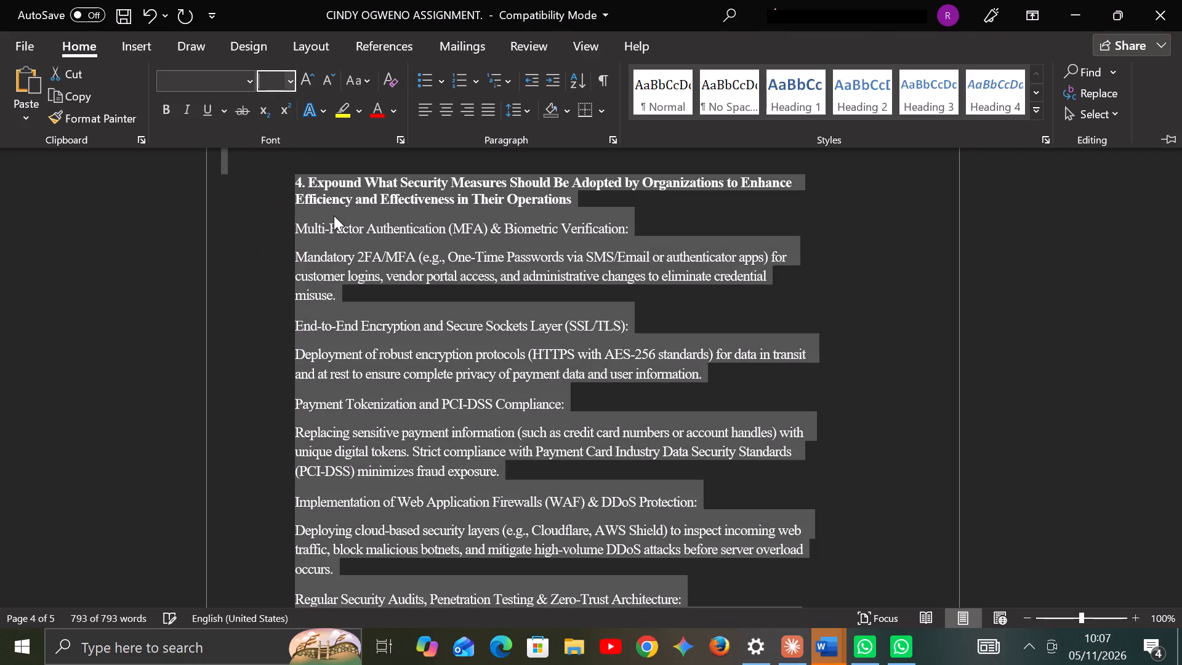
left_click(459, 244)
left_click(459, 244)
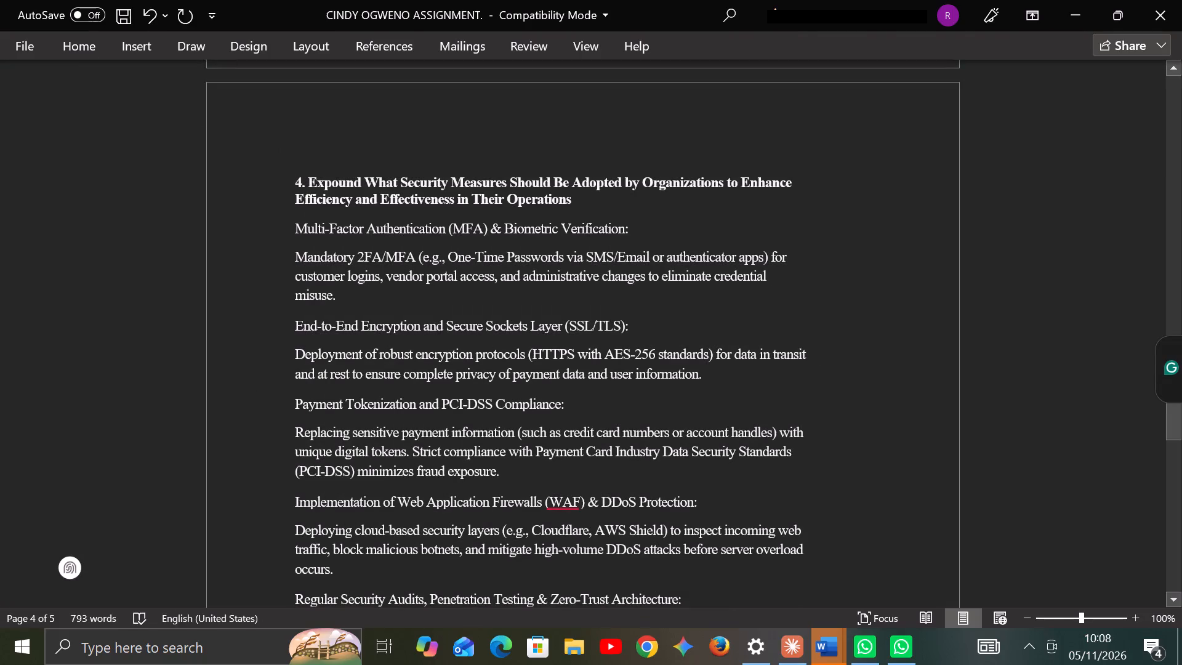
Underline the full question 4 heading about the security measures organizations should adopt.
left_click_drag(293, 179, 368, 197)
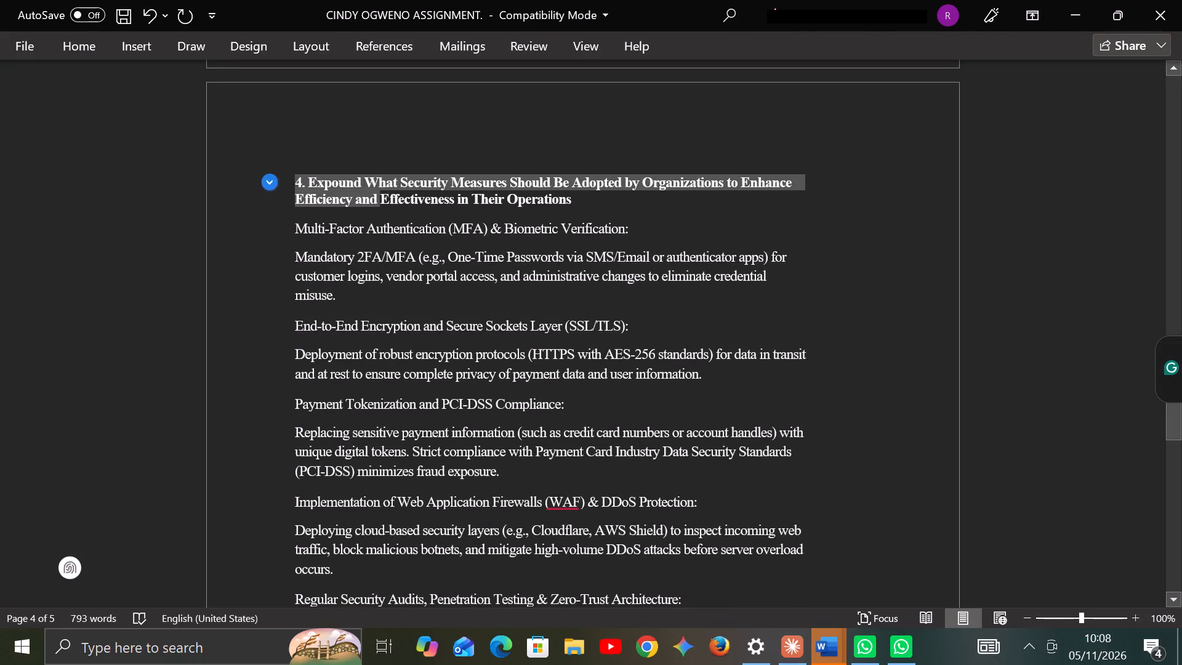
left_click_drag(368, 197, 447, 203)
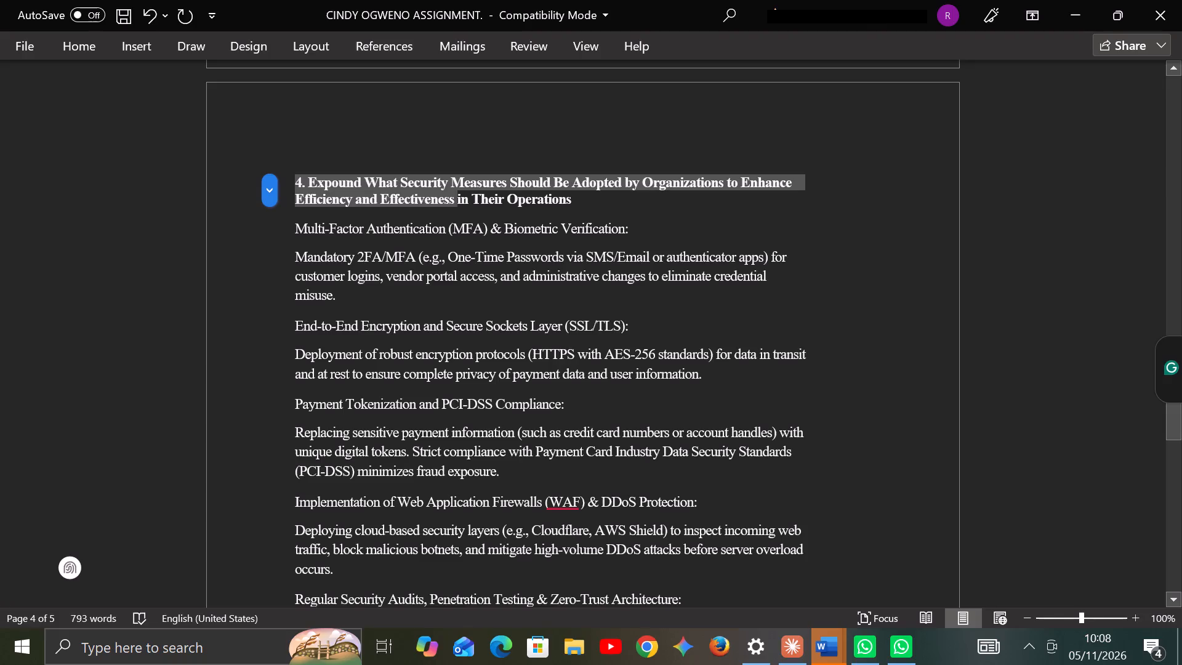
left_click_drag(447, 203, 540, 204)
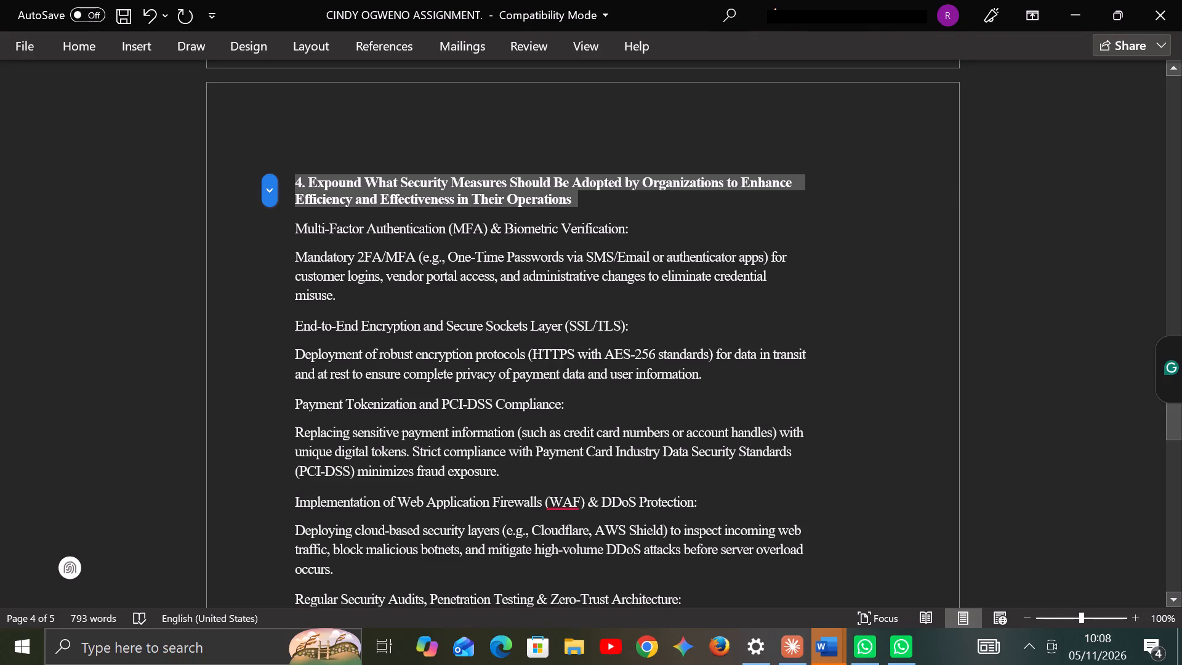
left_click(584, 176)
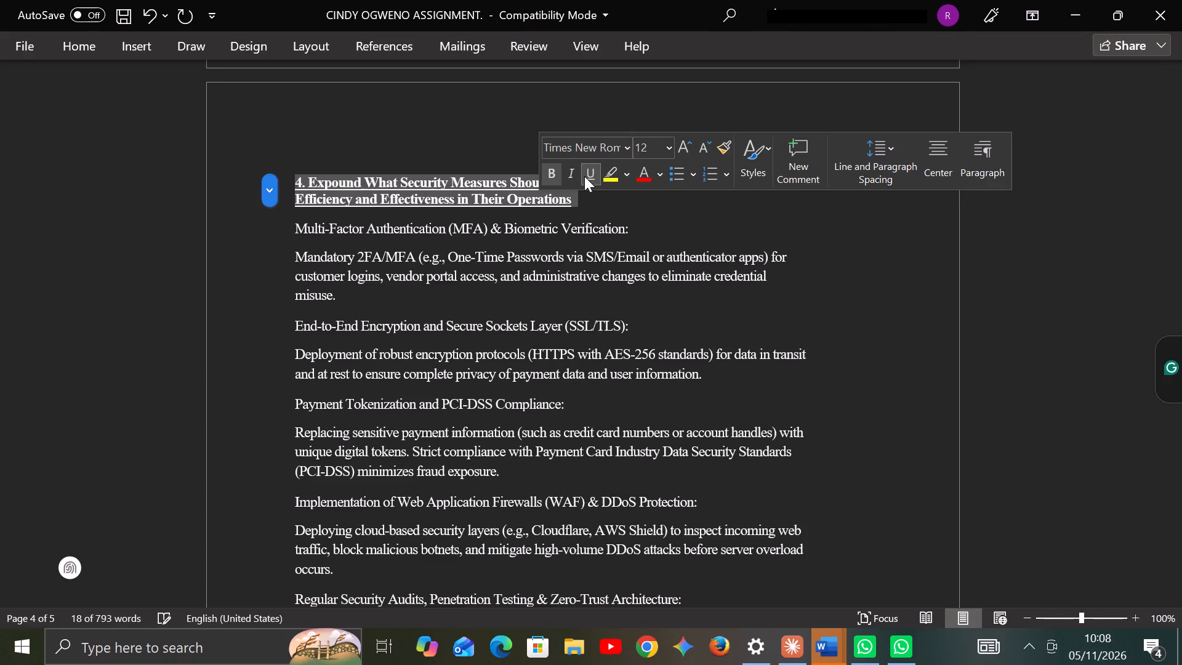
left_click(613, 217)
Underline the full question 3 heading about the security issues affecting the organization's efficiency and effectiveness.
scroll(537, 225, "down", 5)
scroll(537, 225, "up", 4)
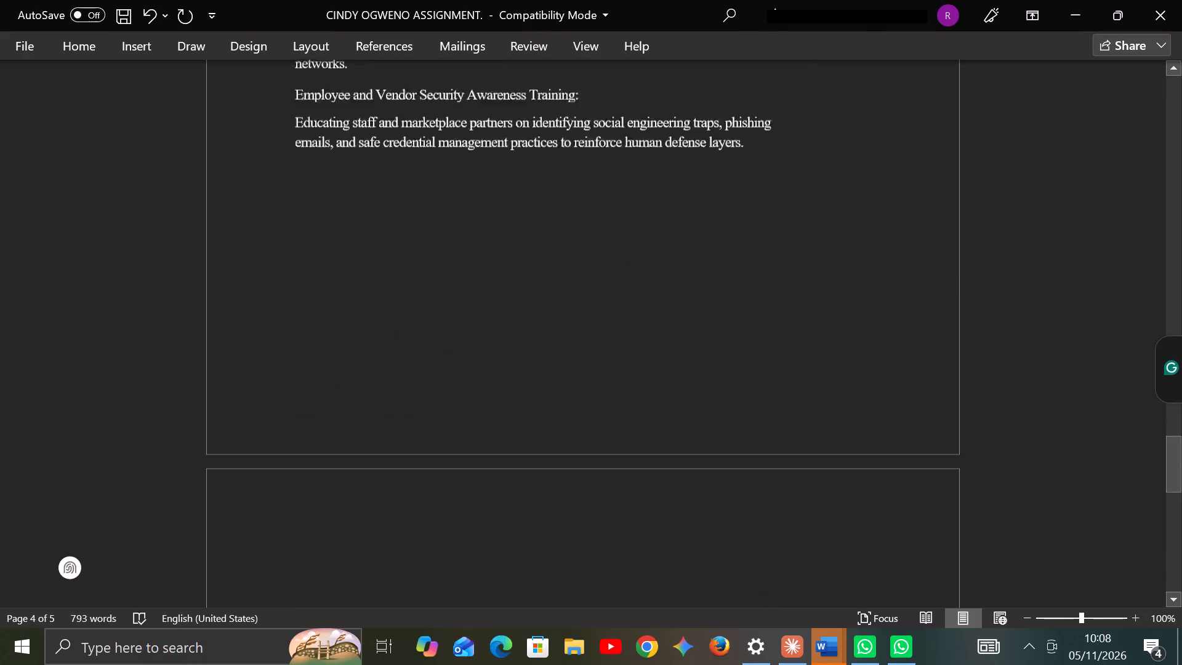
scroll(537, 225, "up", 6)
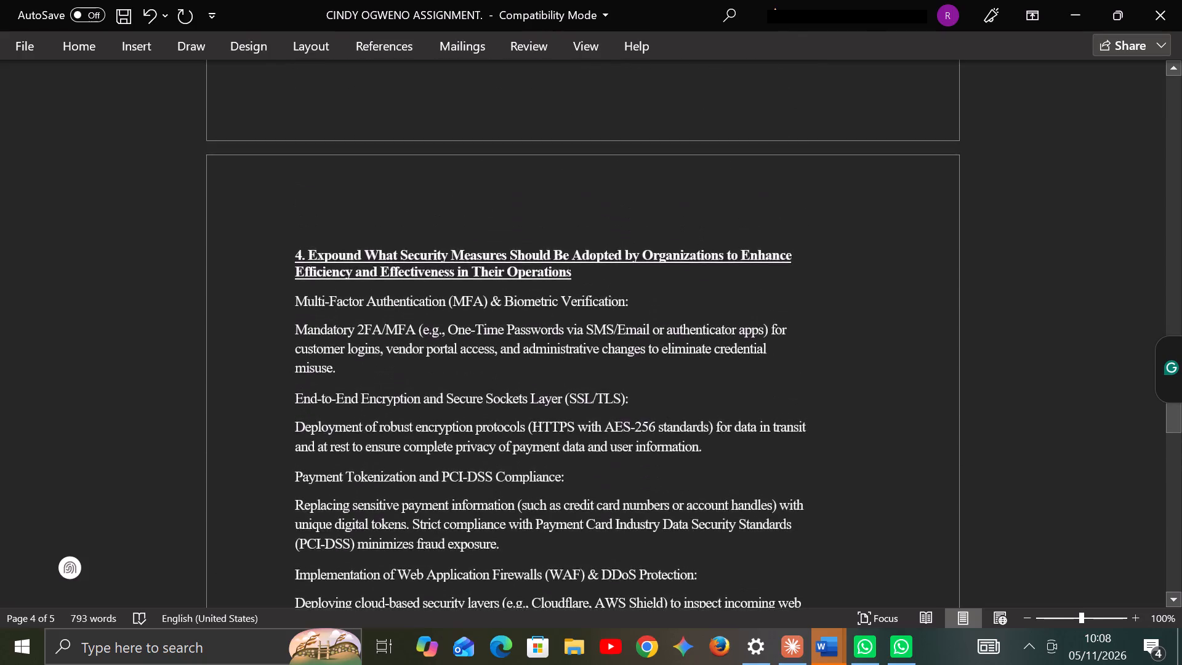
scroll(537, 225, "up", 4)
scroll(537, 225, "right", 1)
scroll(537, 225, "up", 4)
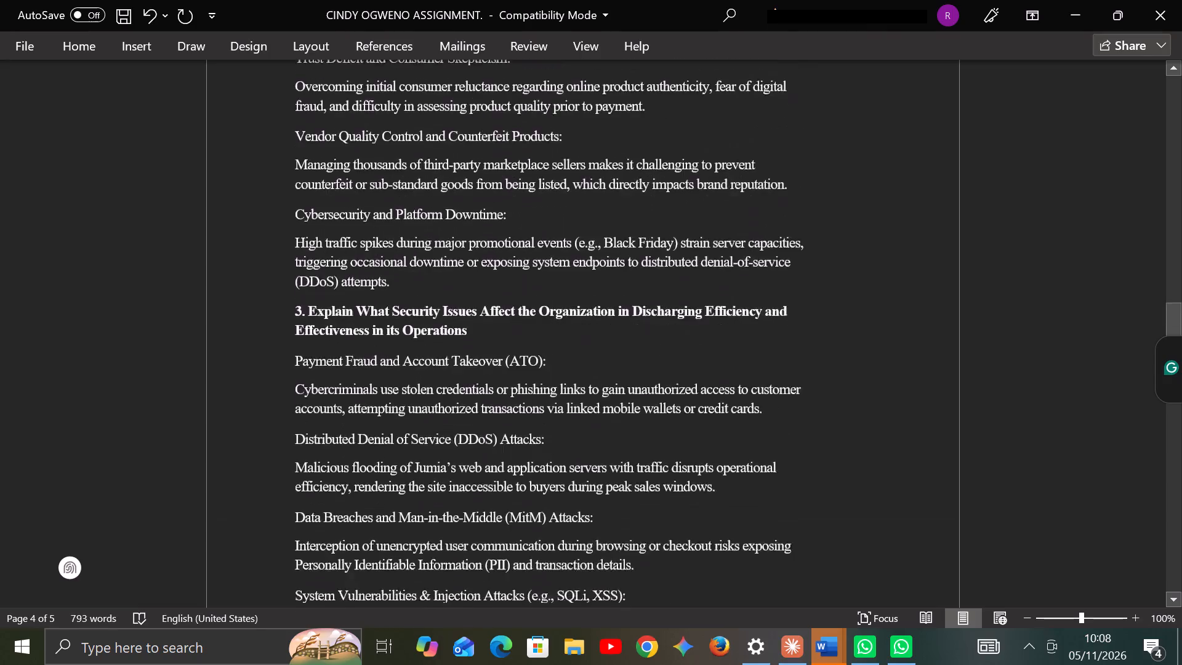
scroll(537, 225, "up", 2)
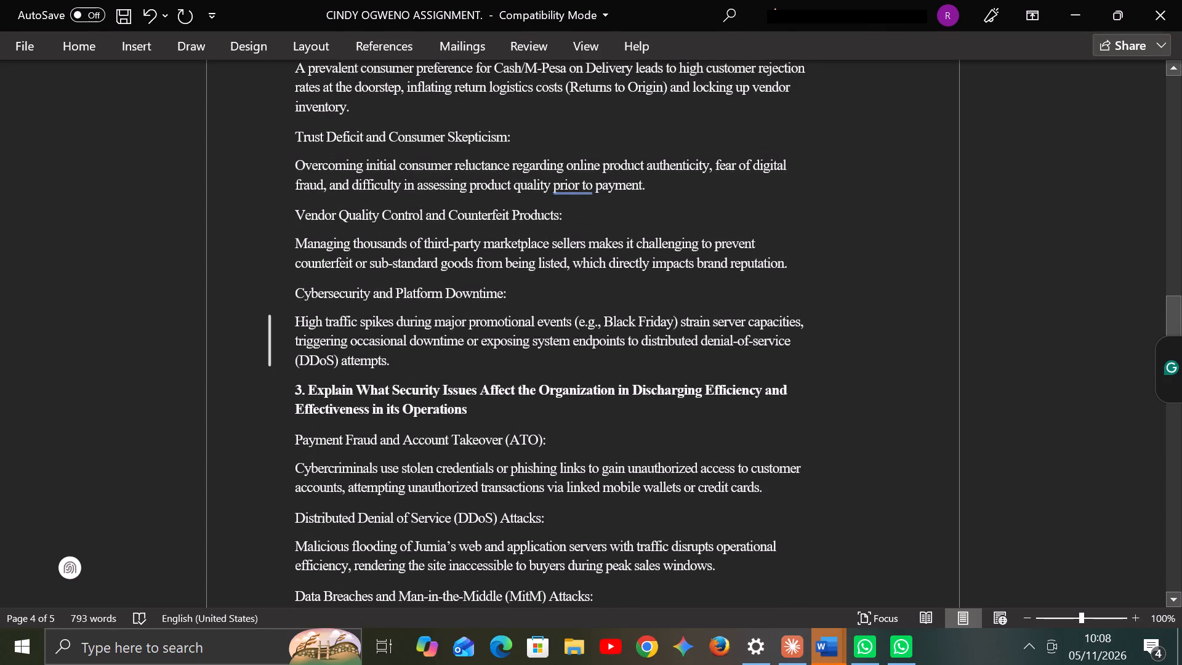
left_click_drag(294, 394, 364, 408)
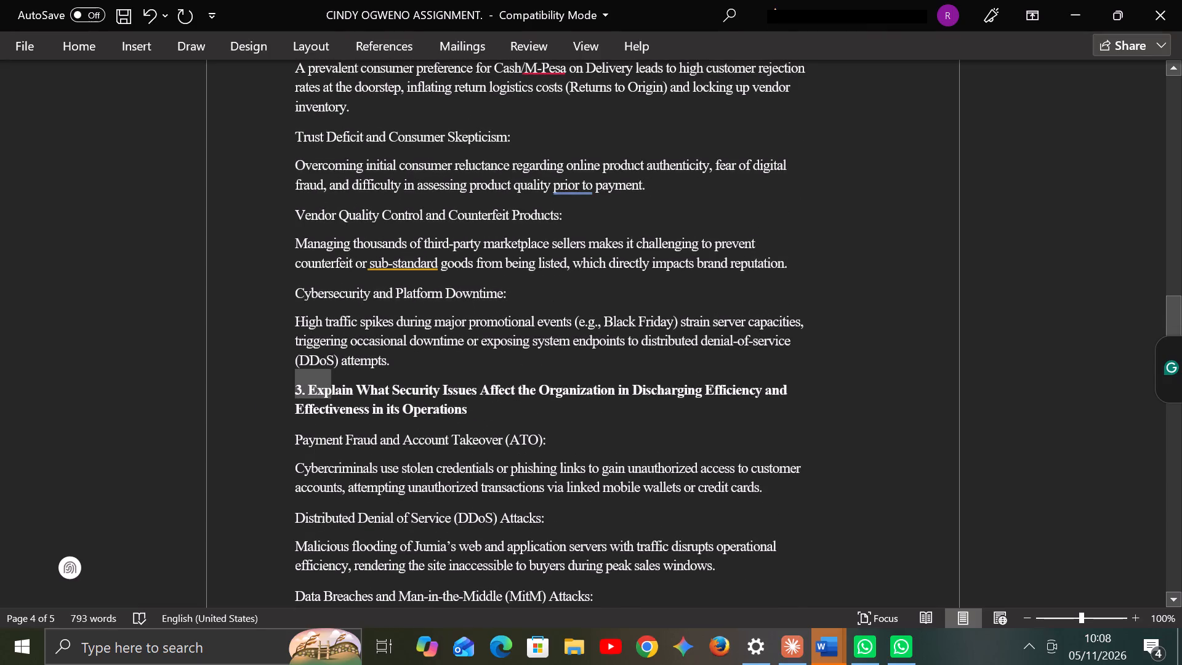
left_click_drag(364, 408, 438, 414)
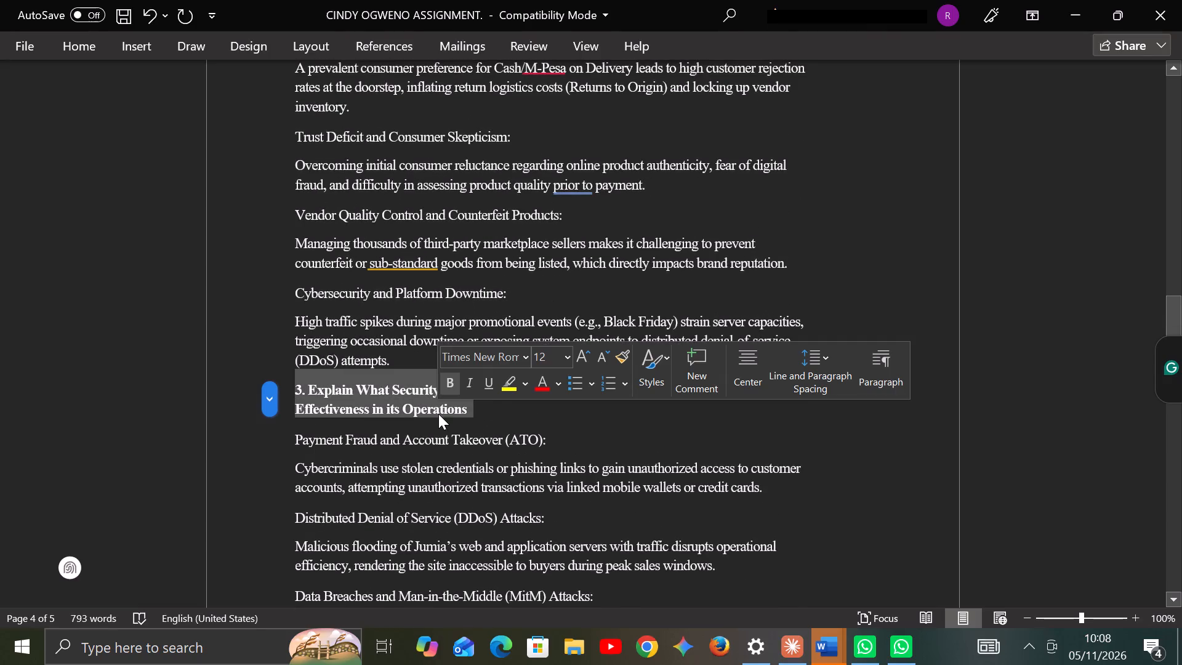
left_click(491, 388)
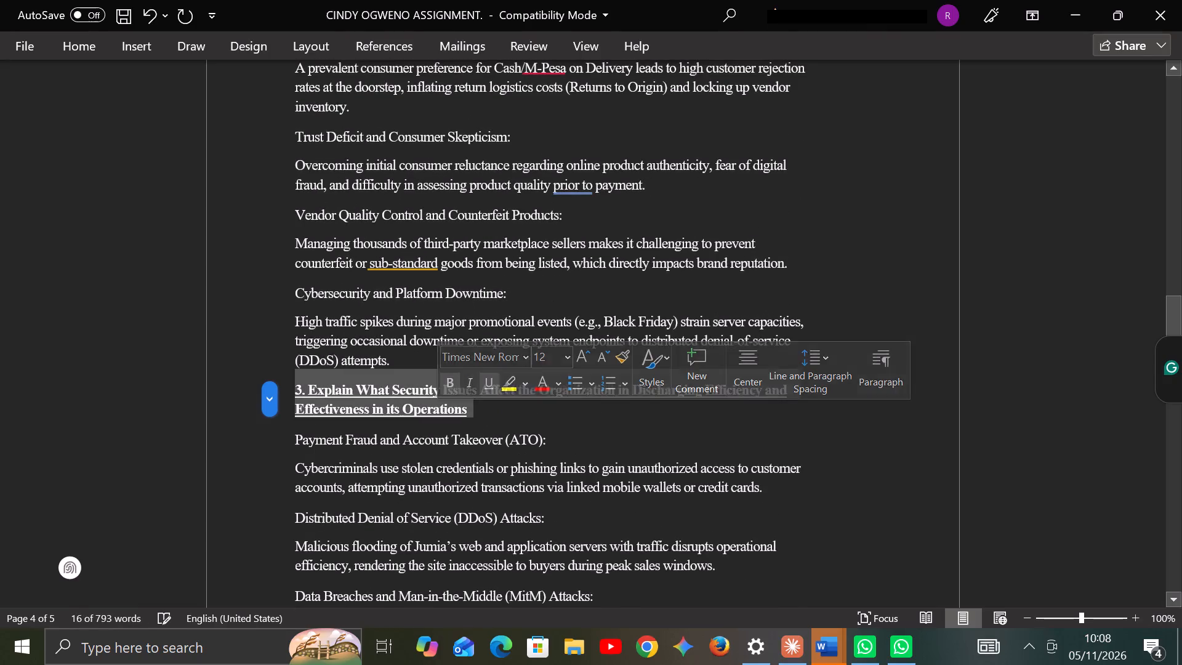
left_click(513, 432)
Underline the full question 2 heading about the challenges the organization has faced in integrating E-Commerce.
scroll(513, 432, "up", 4)
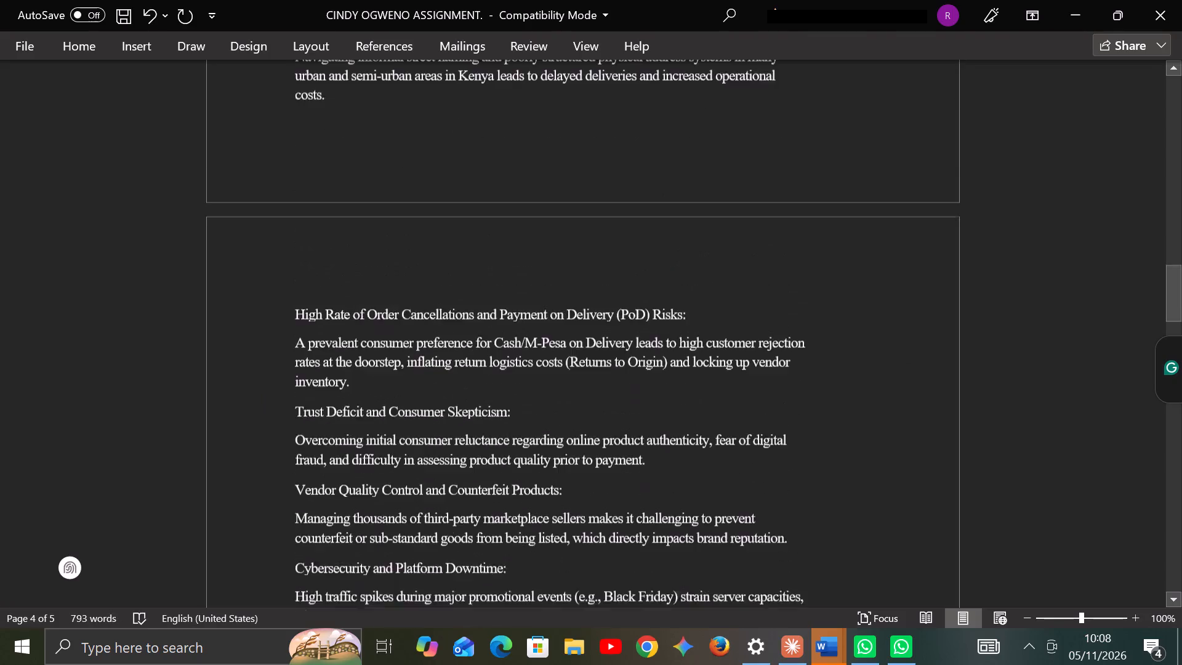
scroll(513, 432, "up", 5)
scroll(513, 432, "right", 1)
scroll(513, 432, "up", 1)
scroll(513, 432, "right", 1)
scroll(513, 432, "up", 1)
scroll(513, 432, "right", 1)
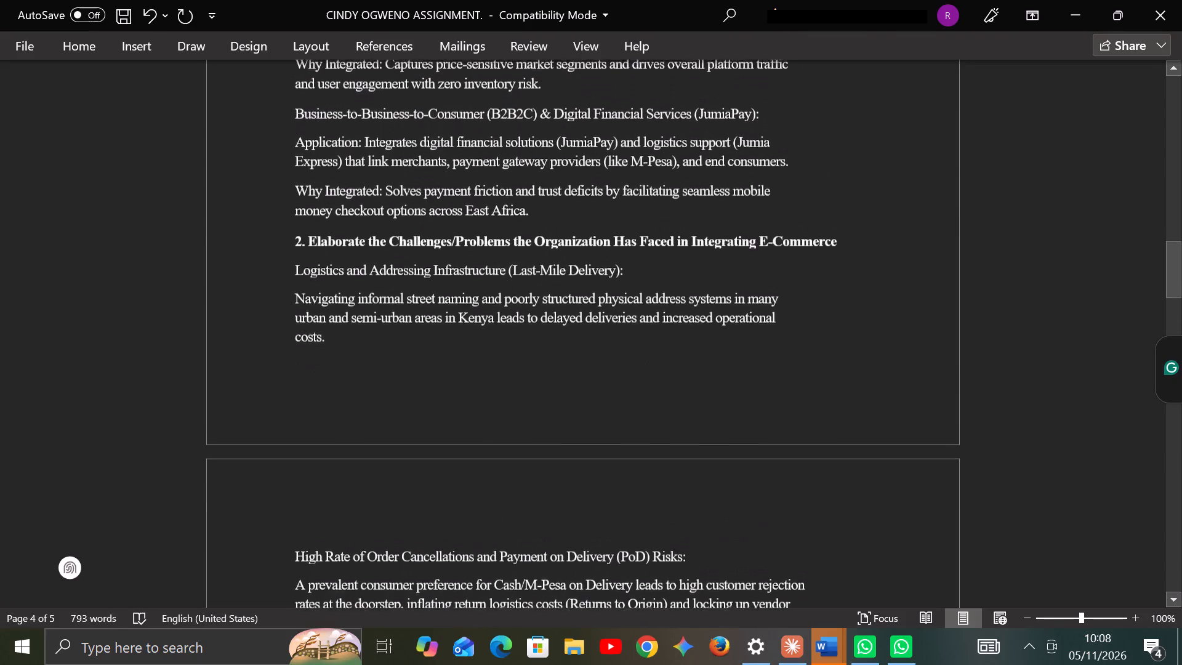
scroll(513, 432, "up", 1)
scroll(513, 432, "right", 1)
scroll(513, 432, "up", 1)
scroll(513, 432, "right", 1)
scroll(513, 432, "up", 1)
scroll(513, 432, "right", 1)
scroll(513, 432, "up", 1)
scroll(513, 432, "right", 1)
scroll(513, 432, "up", 1)
scroll(513, 432, "right", 1)
scroll(513, 432, "up", 1)
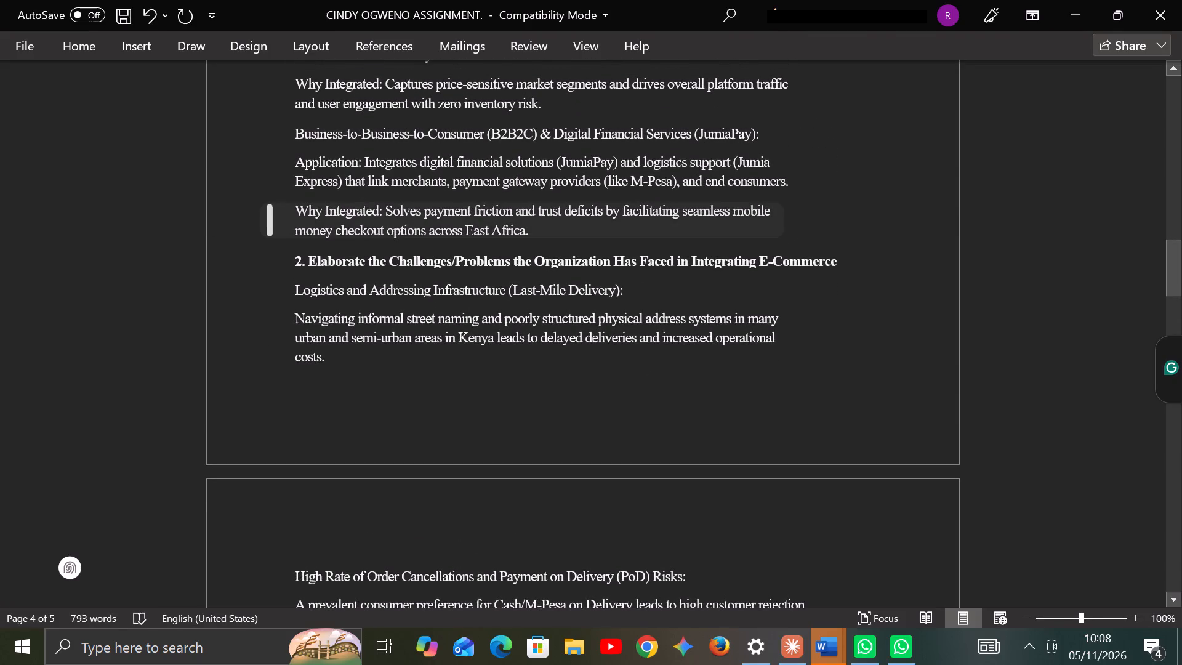
left_click_drag(294, 259, 356, 267)
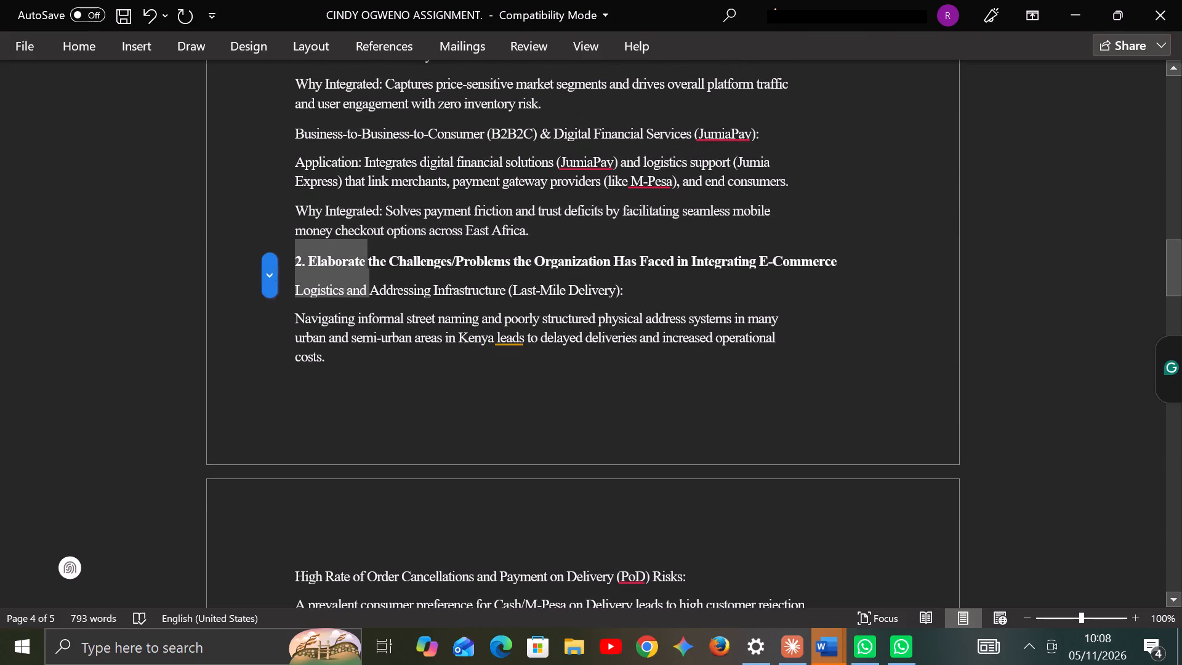
left_click_drag(356, 267, 430, 268)
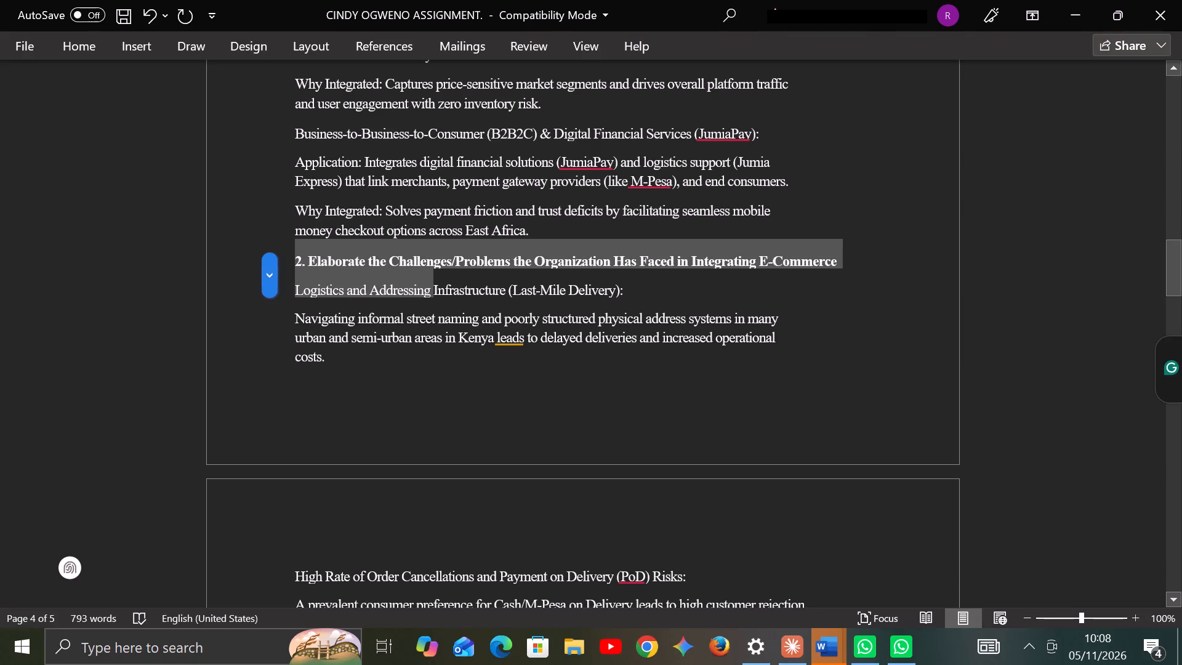
left_click_drag(430, 268, 465, 261)
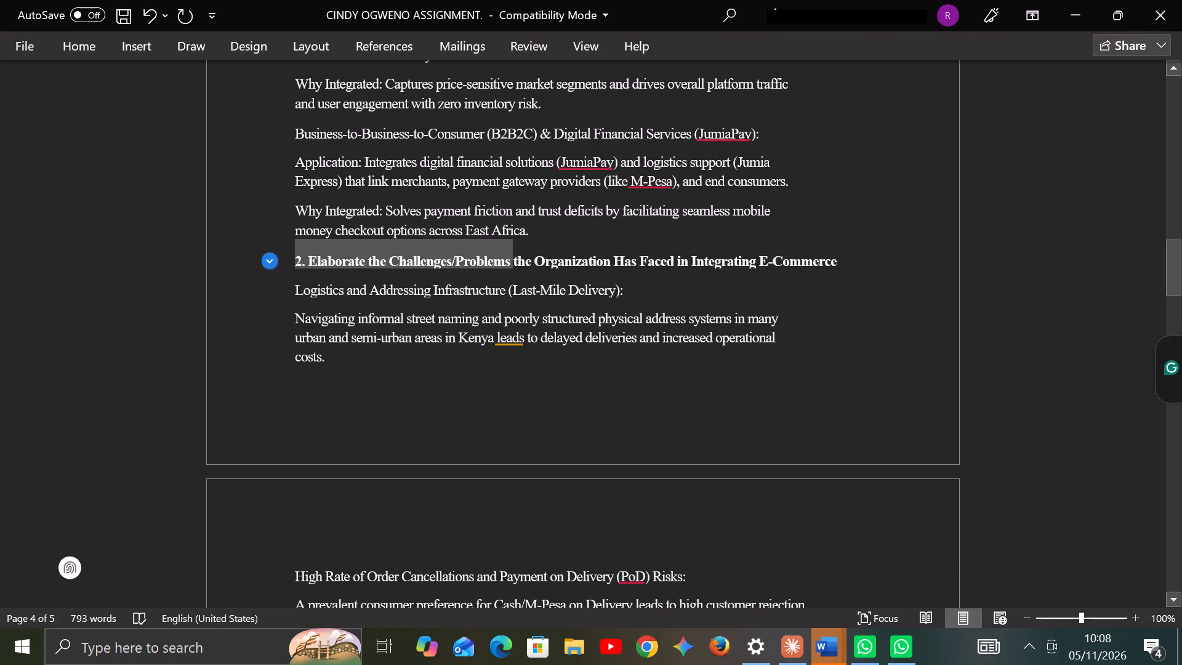
left_click_drag(465, 261, 536, 266)
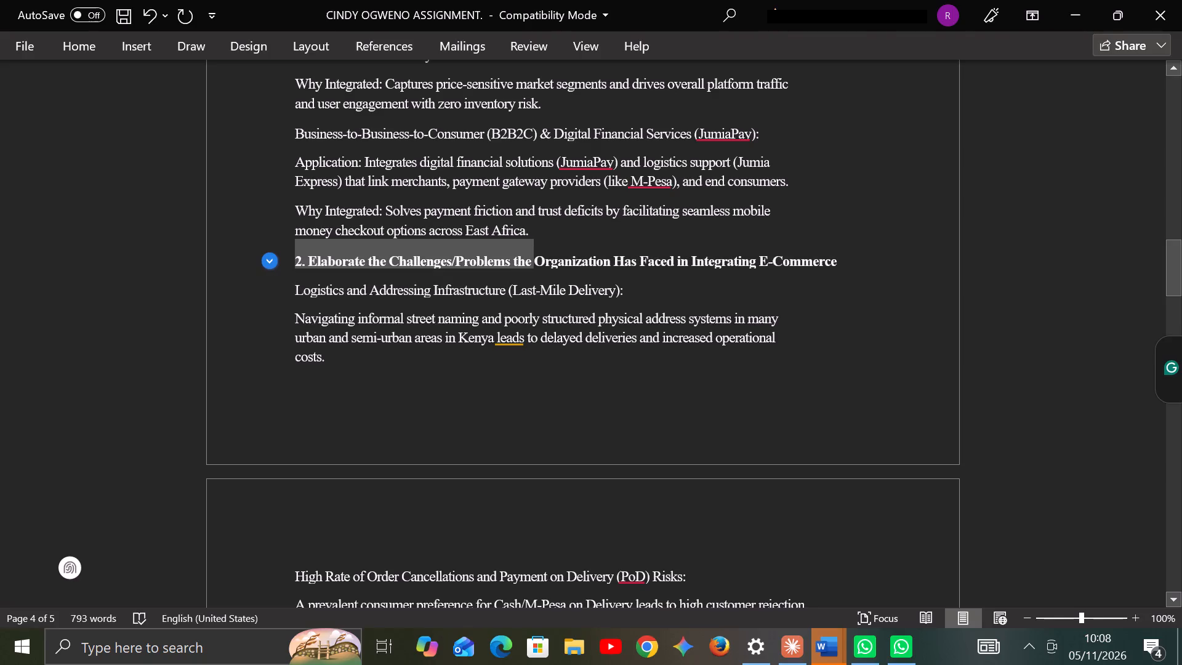
left_click_drag(536, 266, 624, 266)
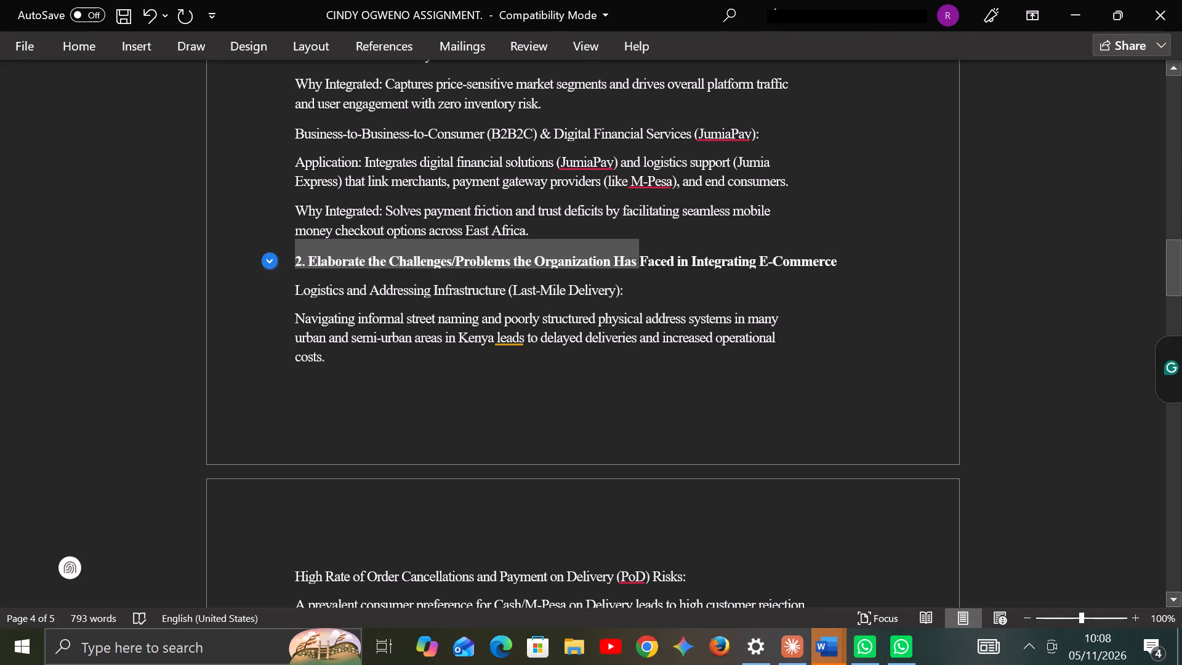
left_click_drag(624, 266, 697, 266)
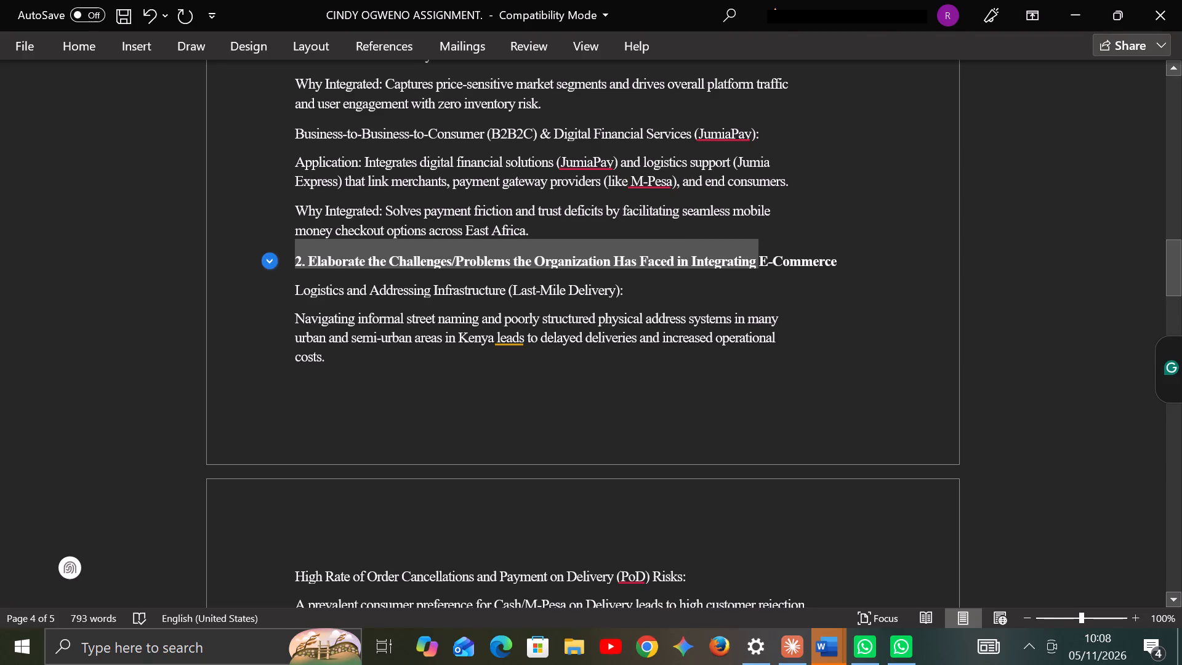
left_click_drag(697, 266, 780, 266)
left_click_drag(780, 266, 819, 266)
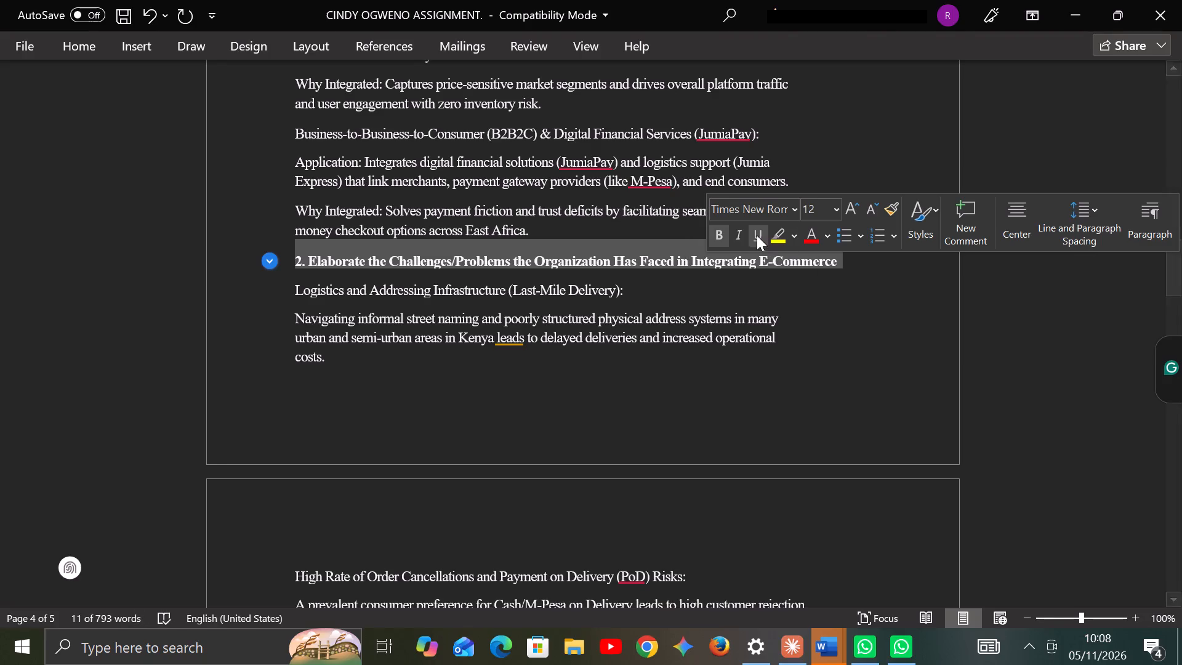
left_click(757, 235)
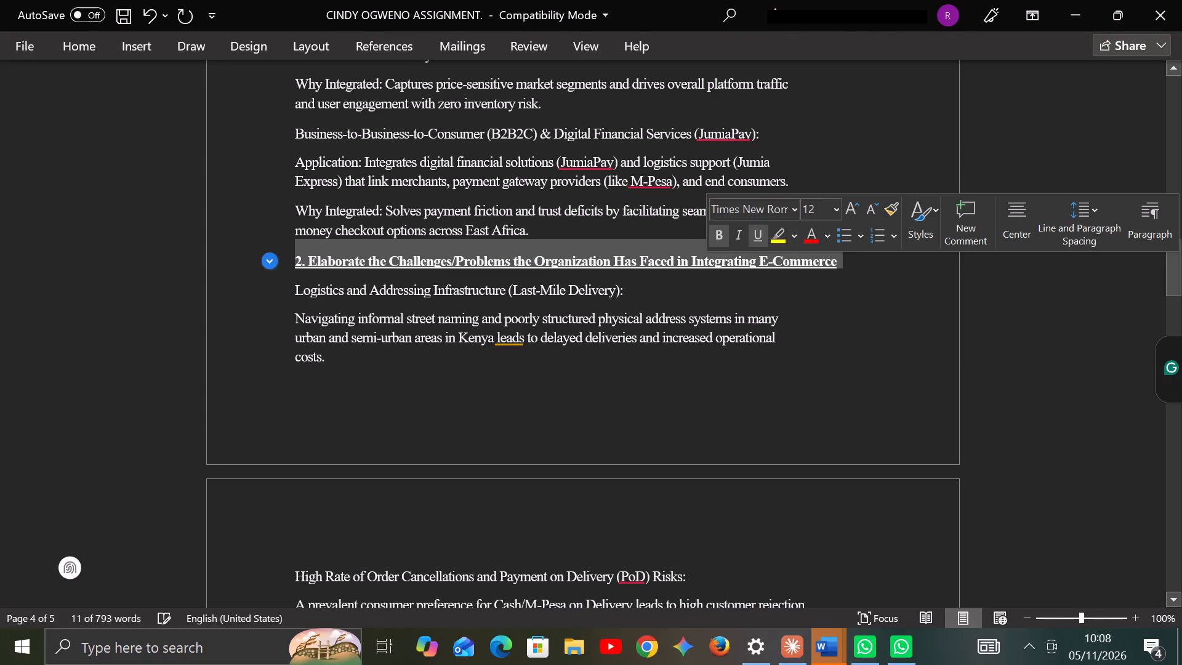
left_click(769, 312)
Underline the introductory instruction about identifying an organization together with the question 1 heading on E-Commerce models.
scroll(694, 259, "up", 2)
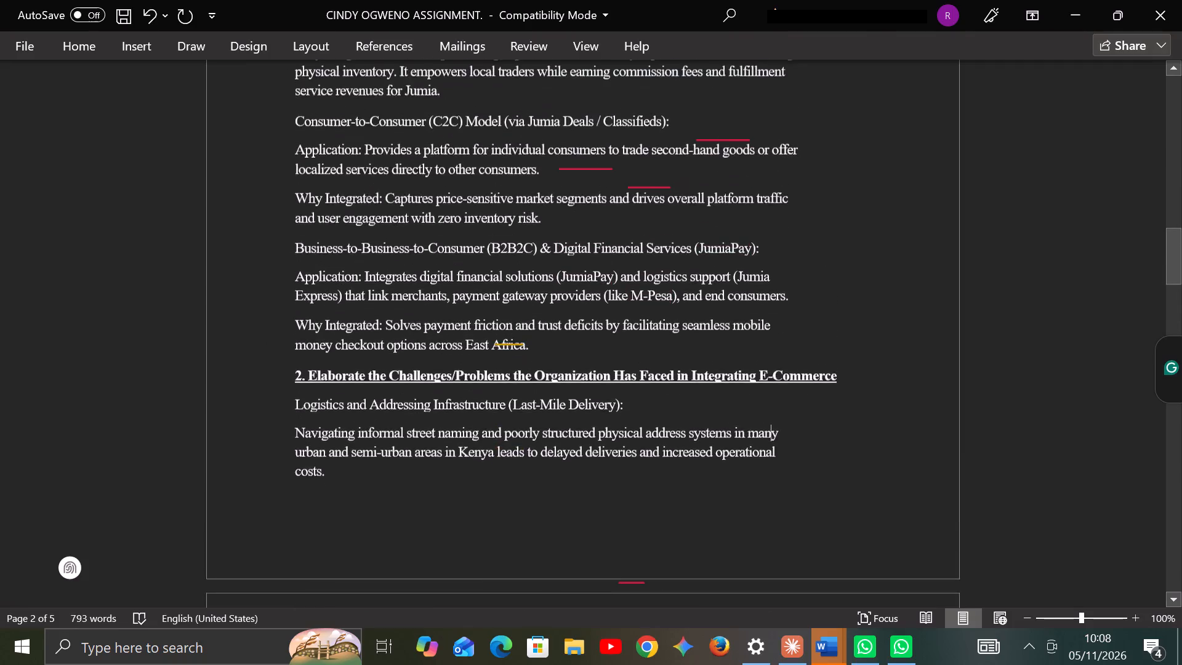
scroll(694, 259, "up", 6)
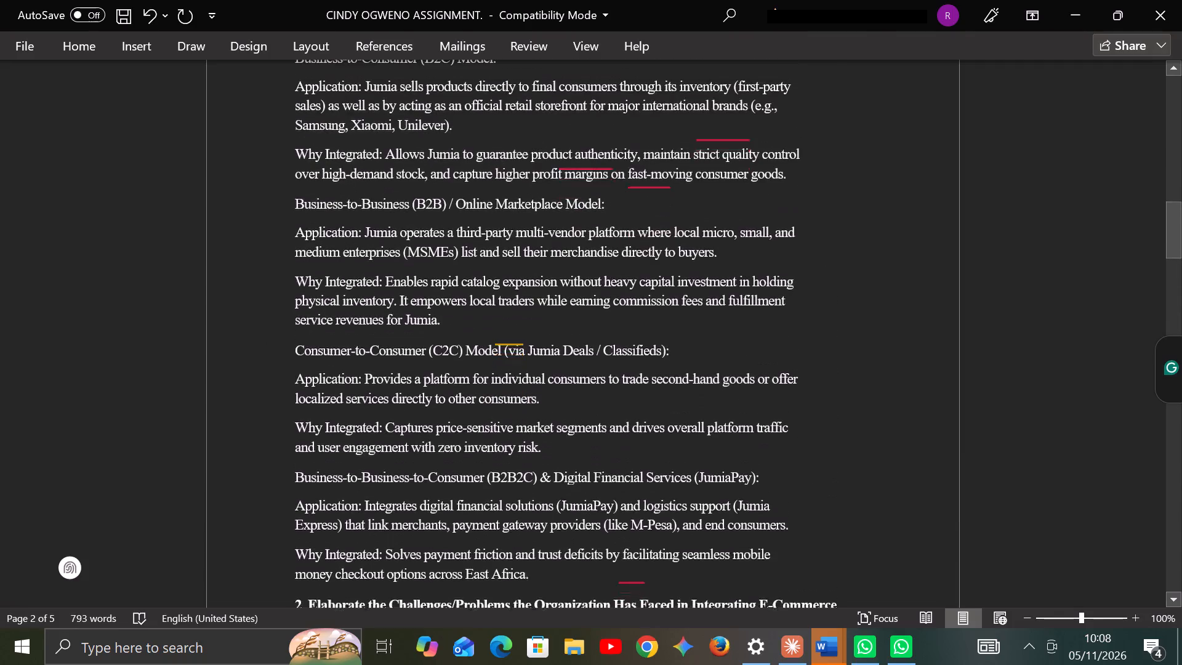
scroll(694, 259, "up", 5)
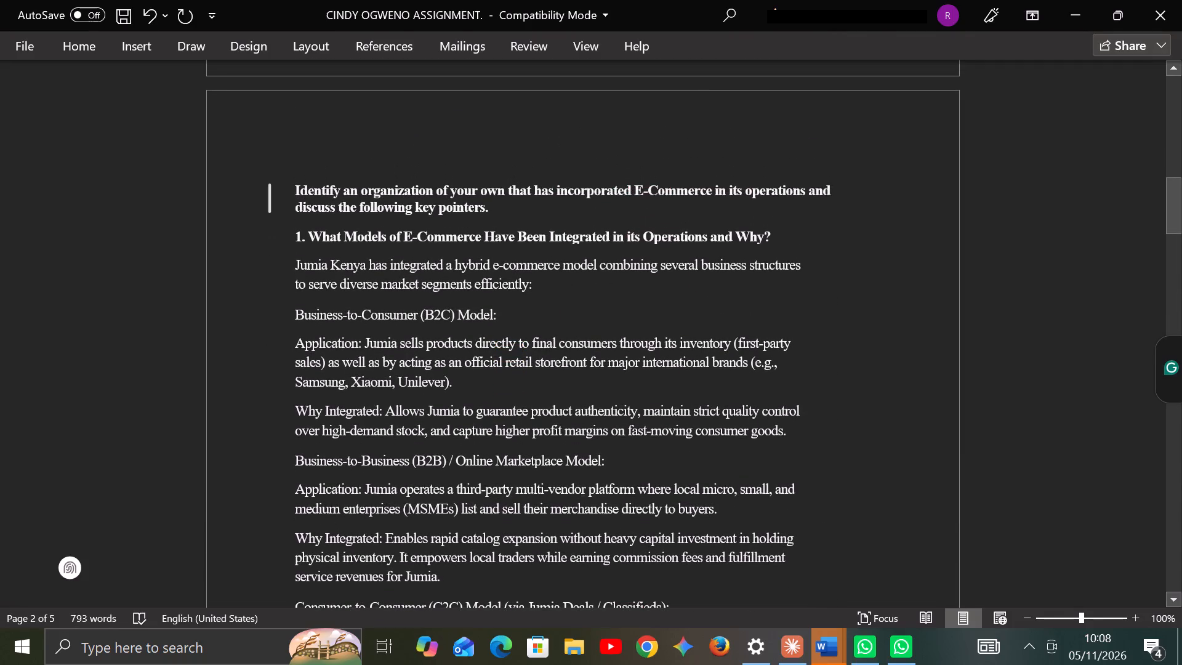
left_click_drag(293, 183, 507, 241)
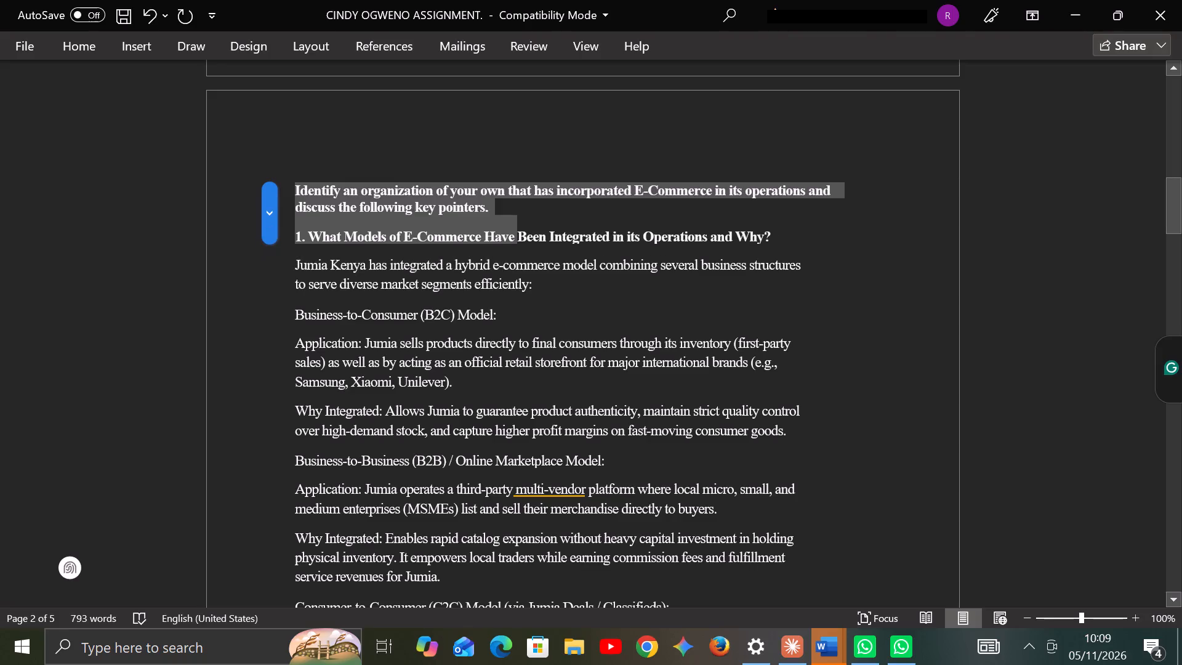
left_click_drag(507, 241, 590, 240)
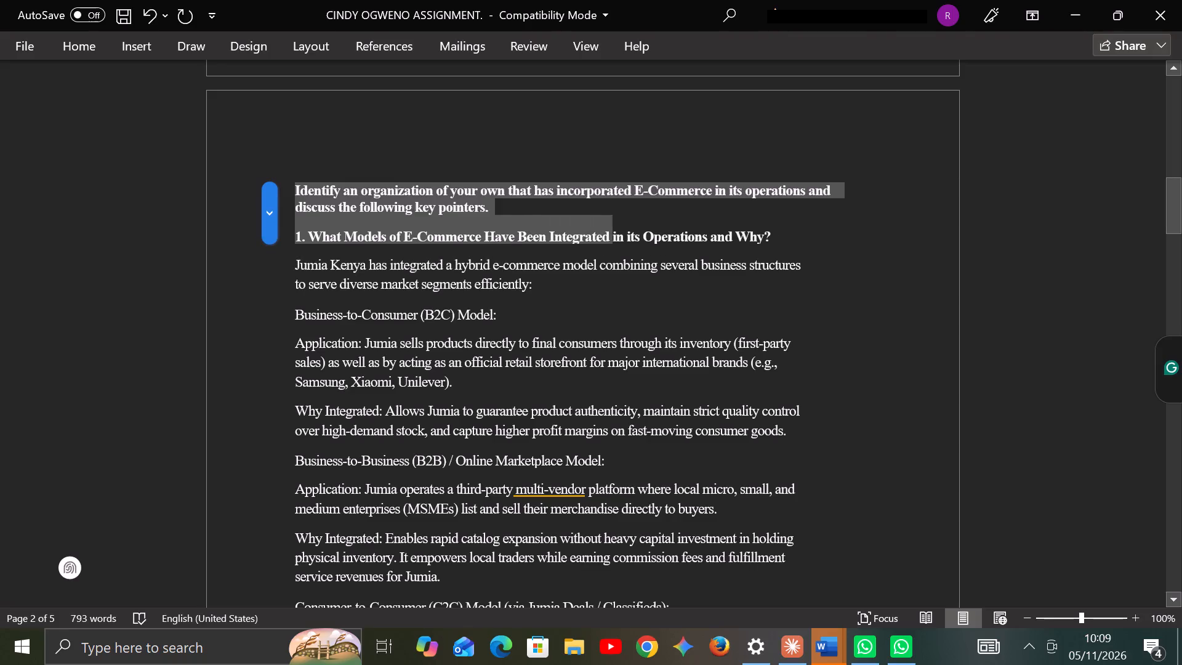
left_click_drag(590, 240, 702, 241)
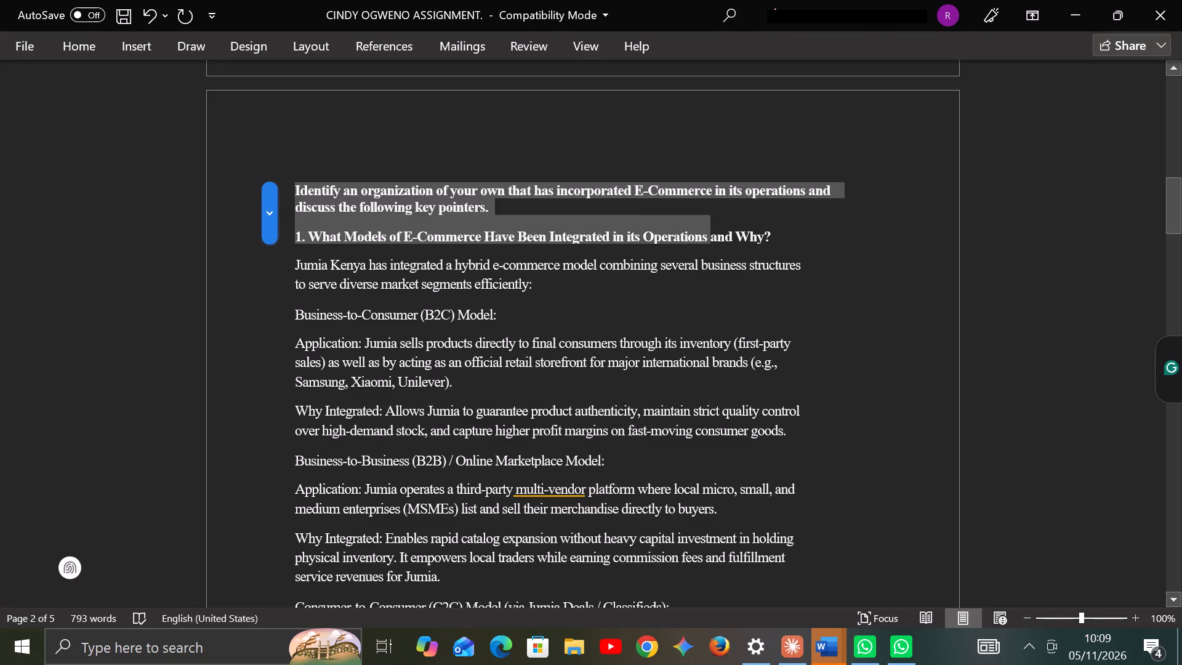
left_click_drag(702, 241, 805, 241)
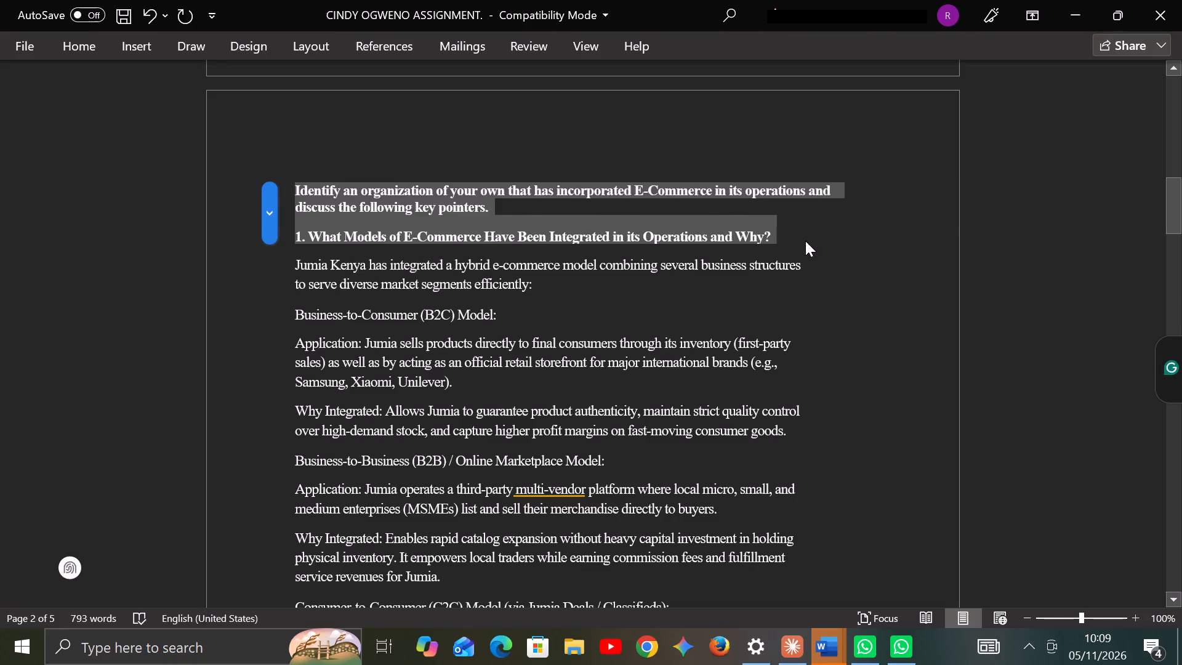
left_click(759, 206)
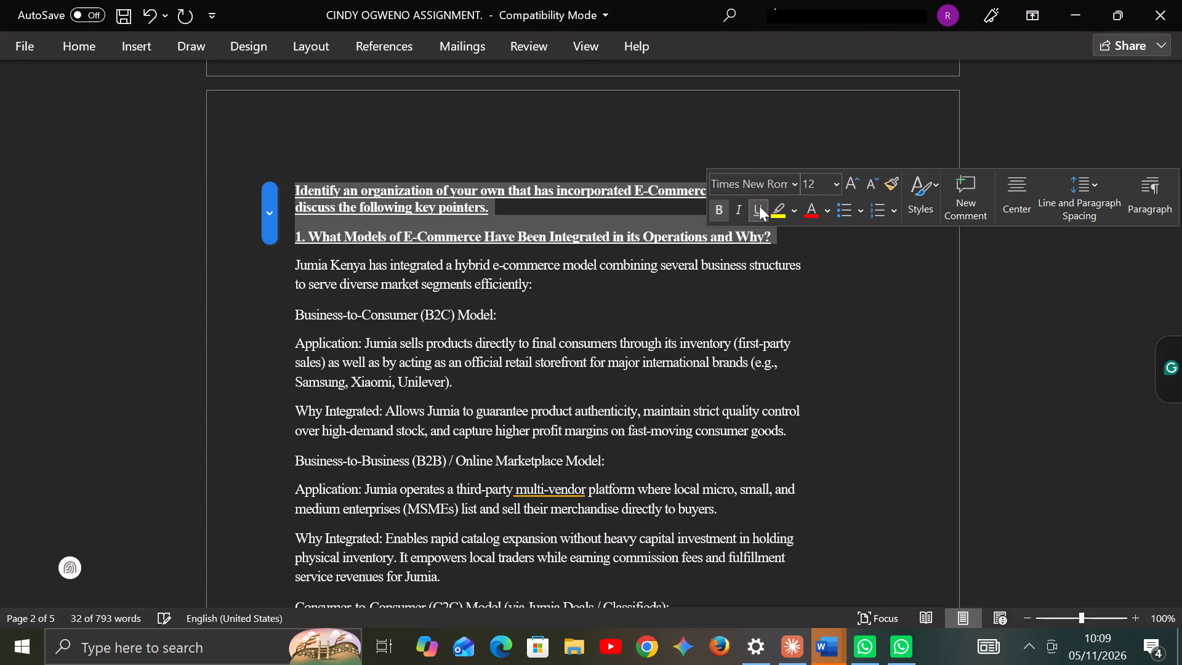
Insert a blank line between the introductory instruction and the question 1 heading.
left_click(614, 209)
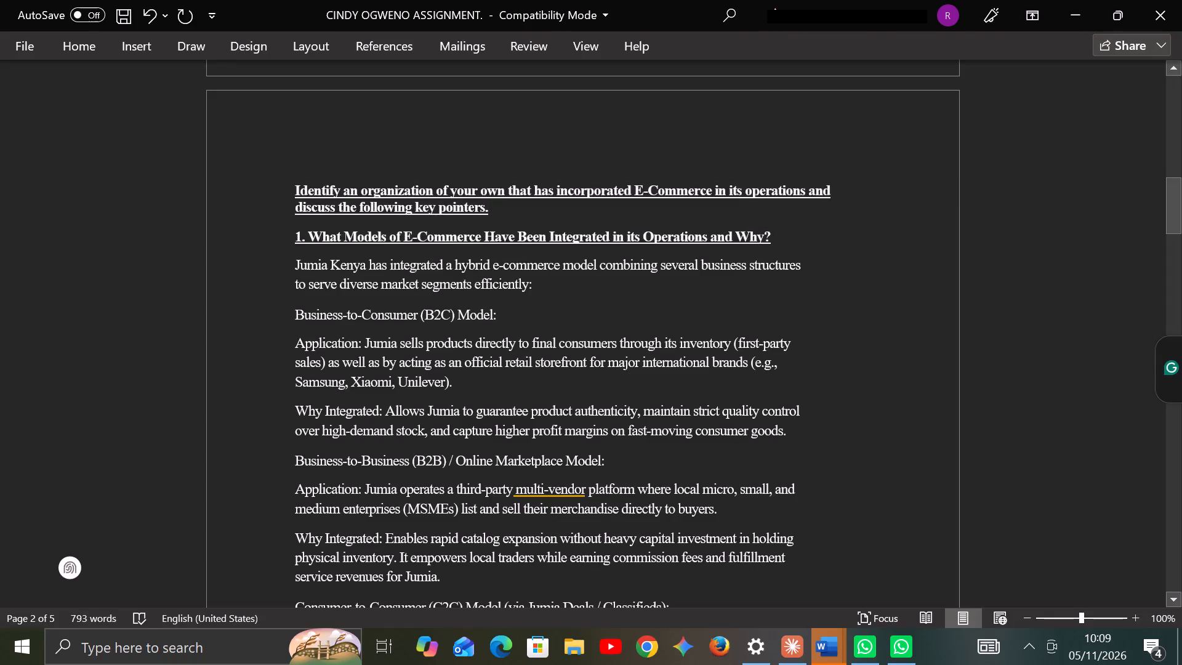
key("Return")
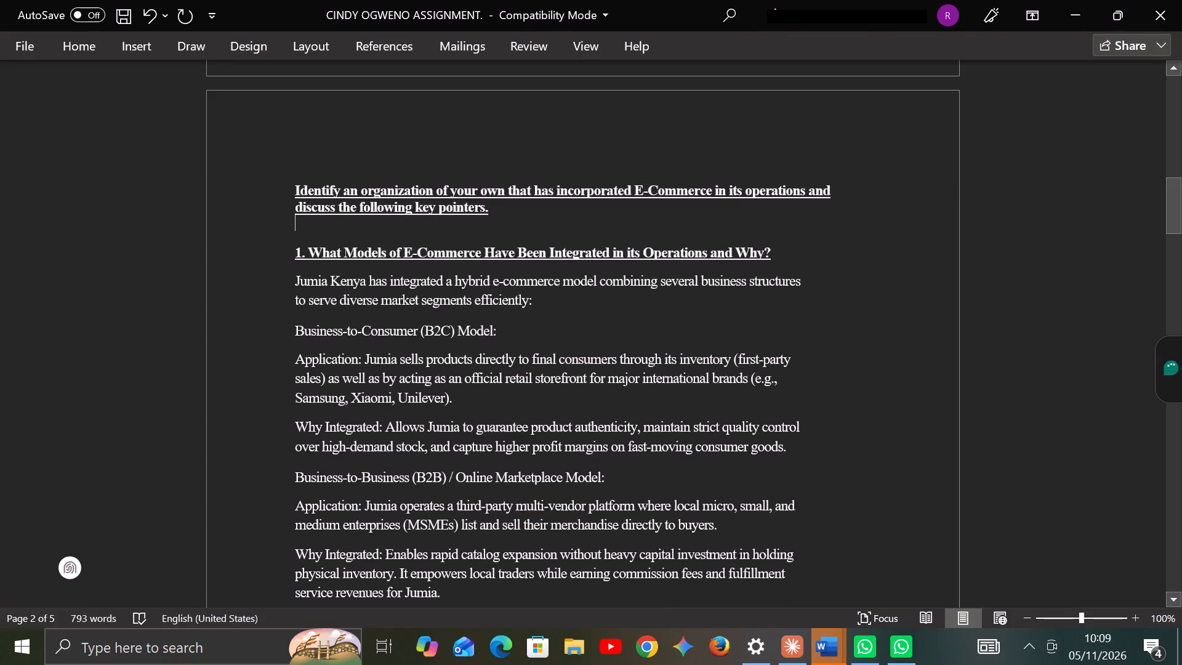
Review the cover page and the question 1 section, checking the layout, heading formatting and spacing.
scroll(651, 221, "up", 5)
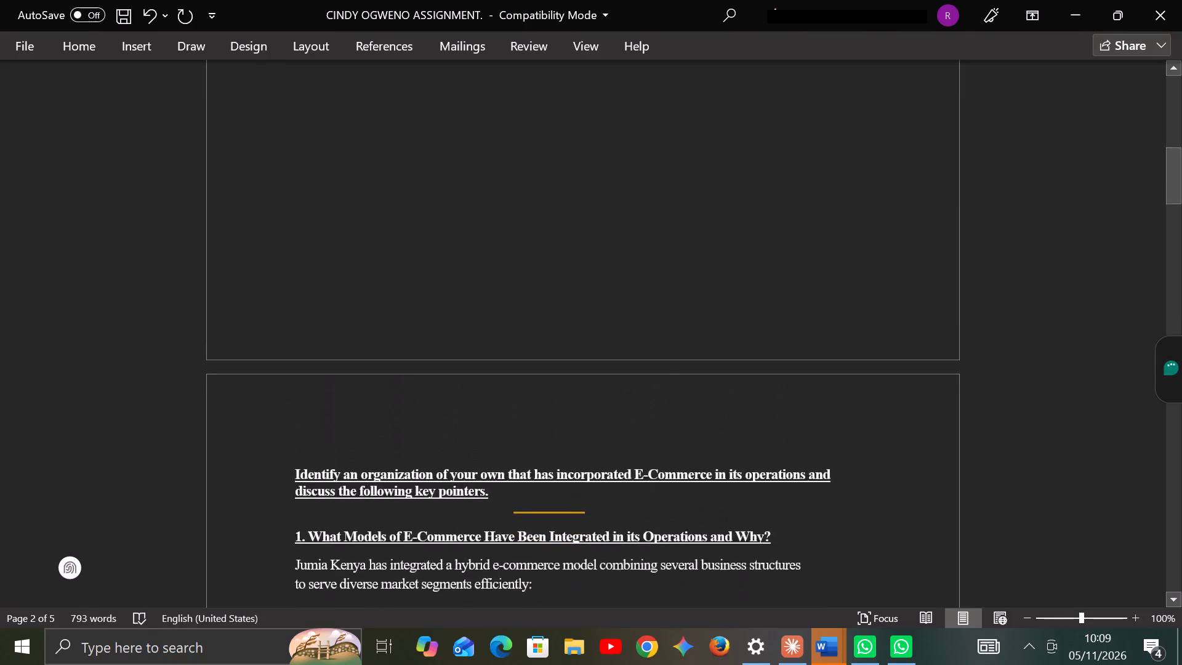
scroll(651, 221, "up", 6)
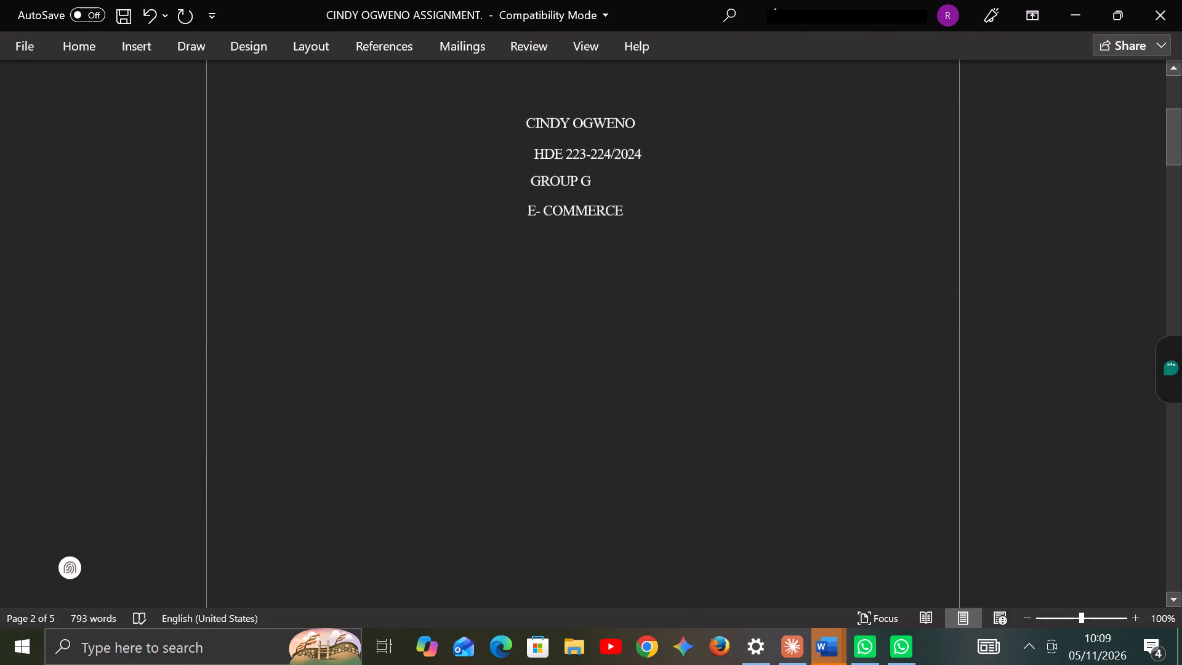
scroll(651, 221, "up", 2)
scroll(568, 320, "up", 1)
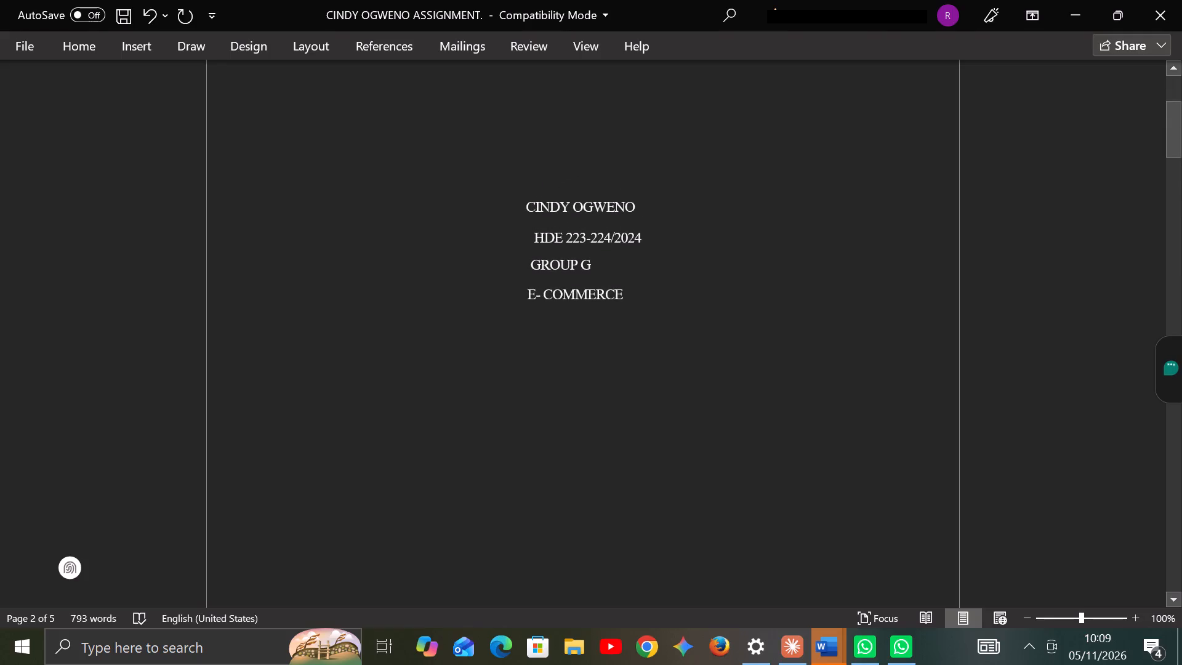
scroll(568, 320, "up", 2)
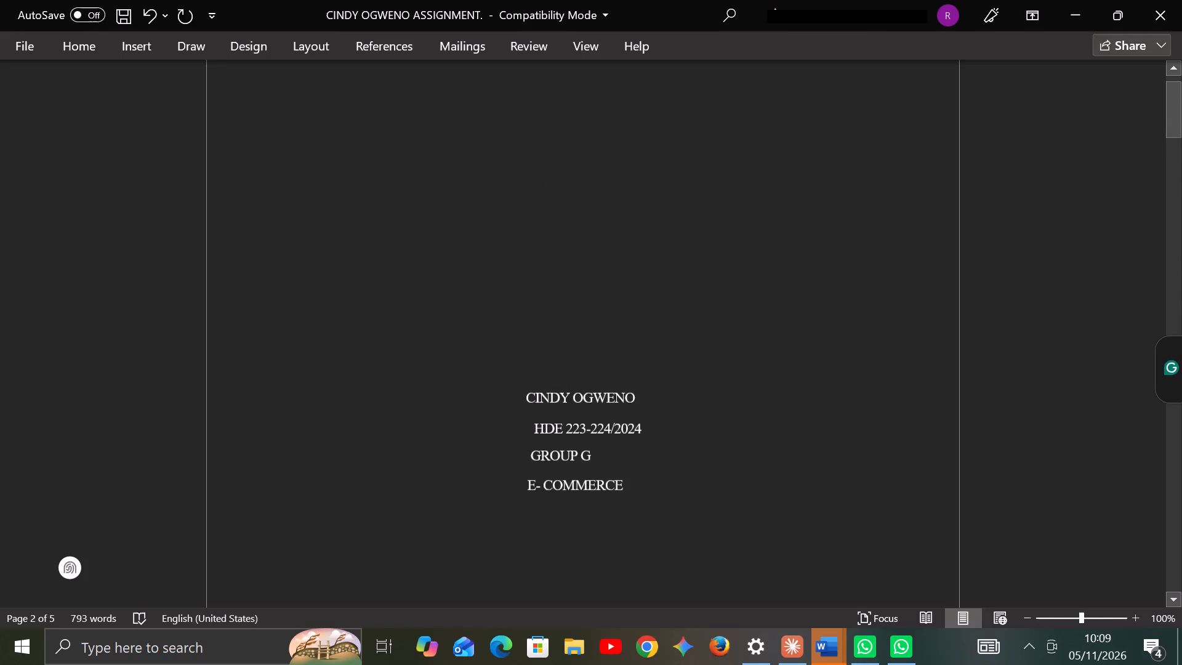
scroll(568, 320, "down", 17)
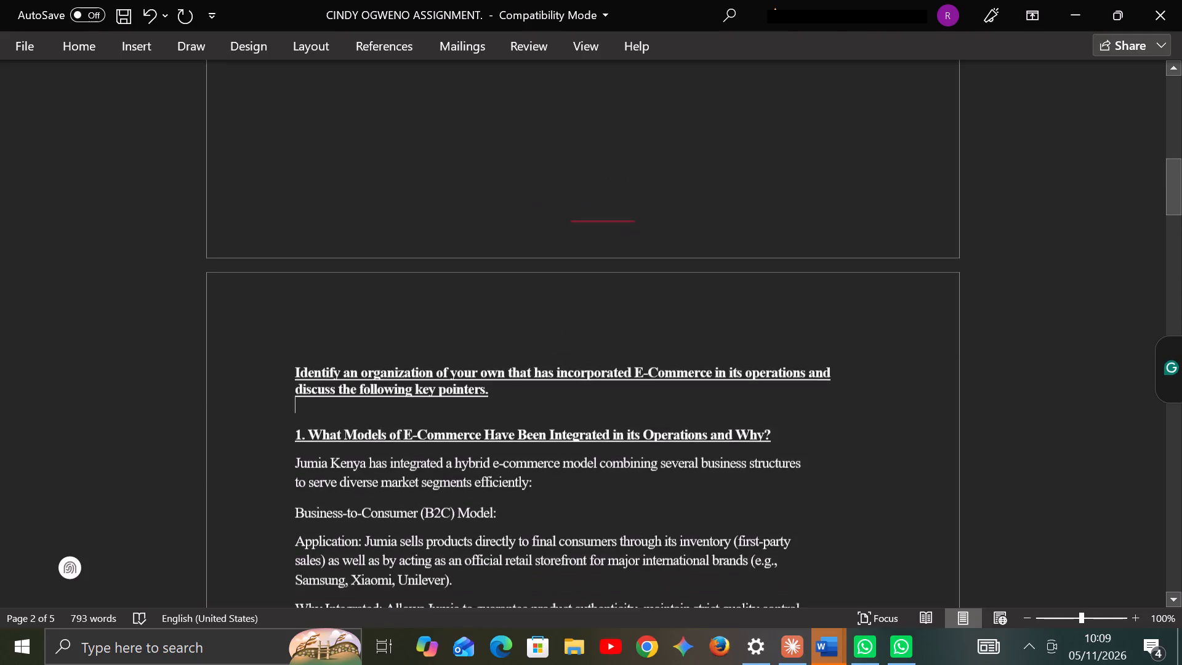
scroll(568, 320, "down", 6)
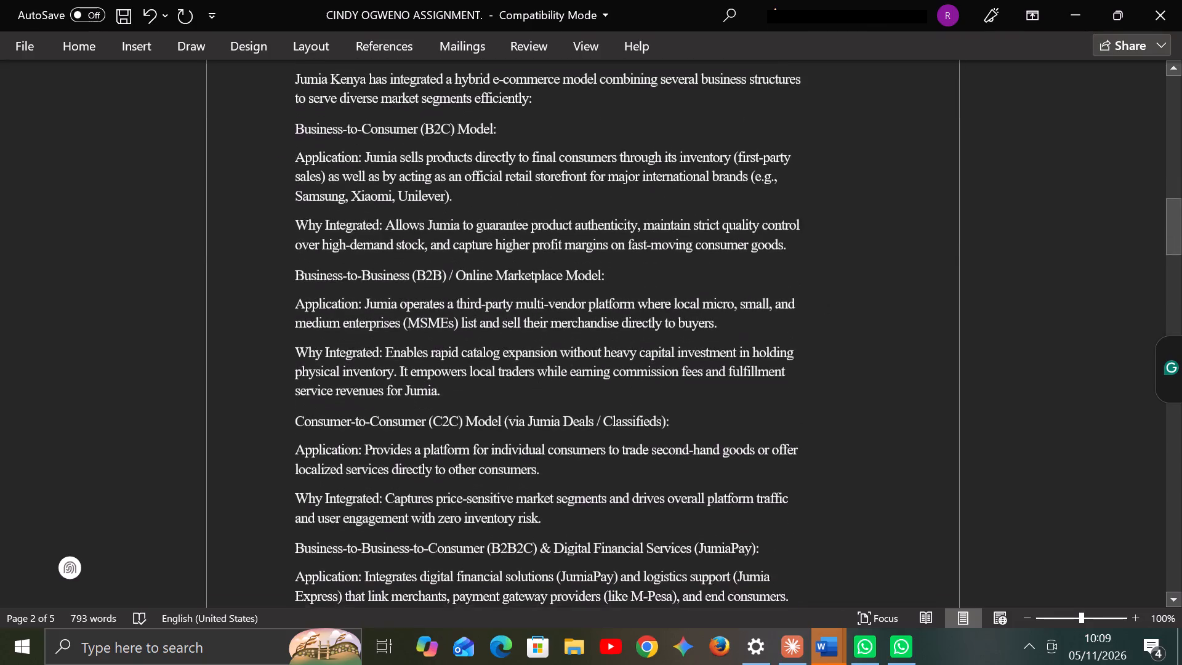
scroll(568, 320, "down", 1)
scroll(568, 320, "up", 1)
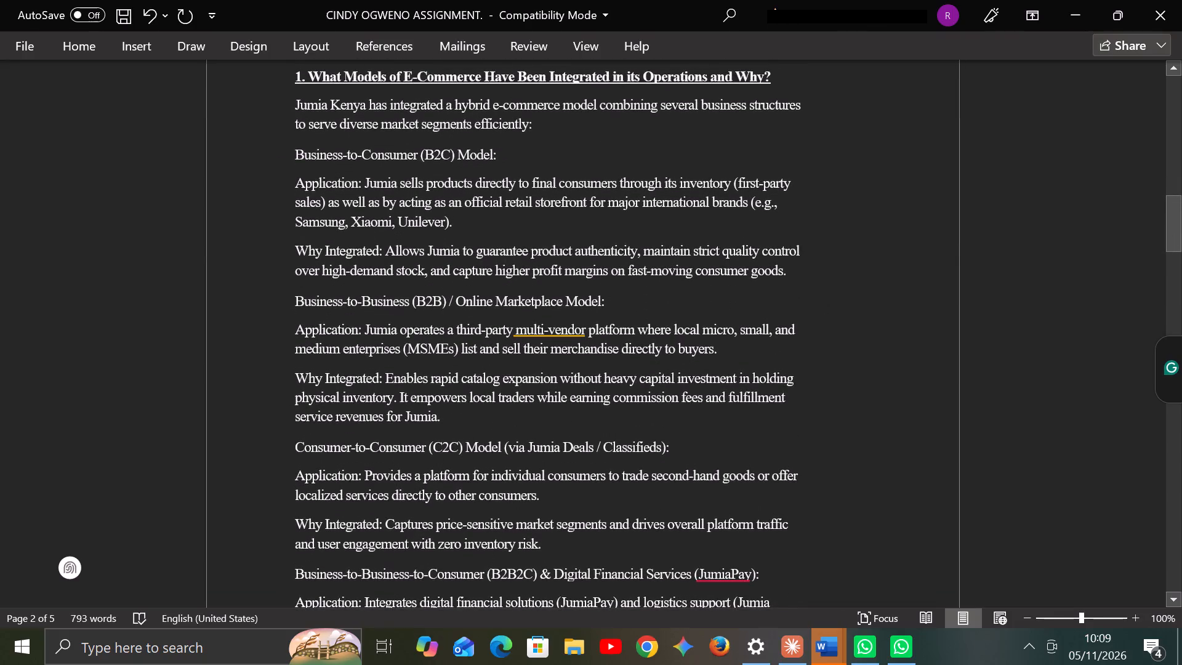
scroll(568, 320, "up", 2)
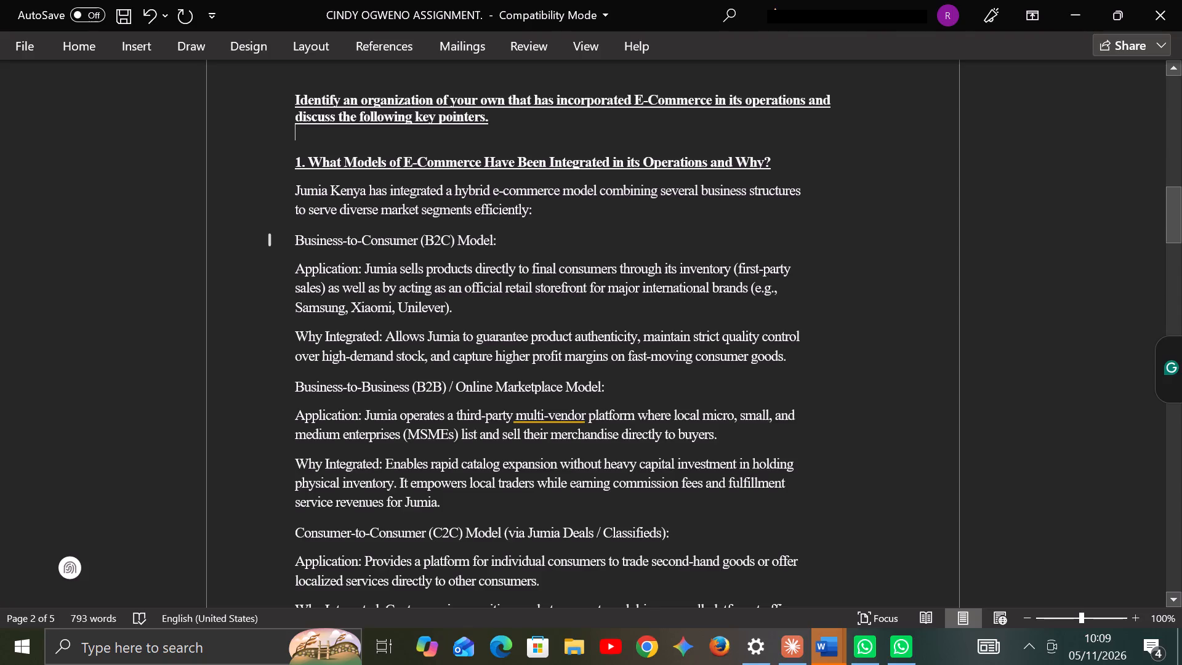
Insert the word "Question" before the number 1 in the heading about E-Commerce models.
left_click(293, 161)
key("q")
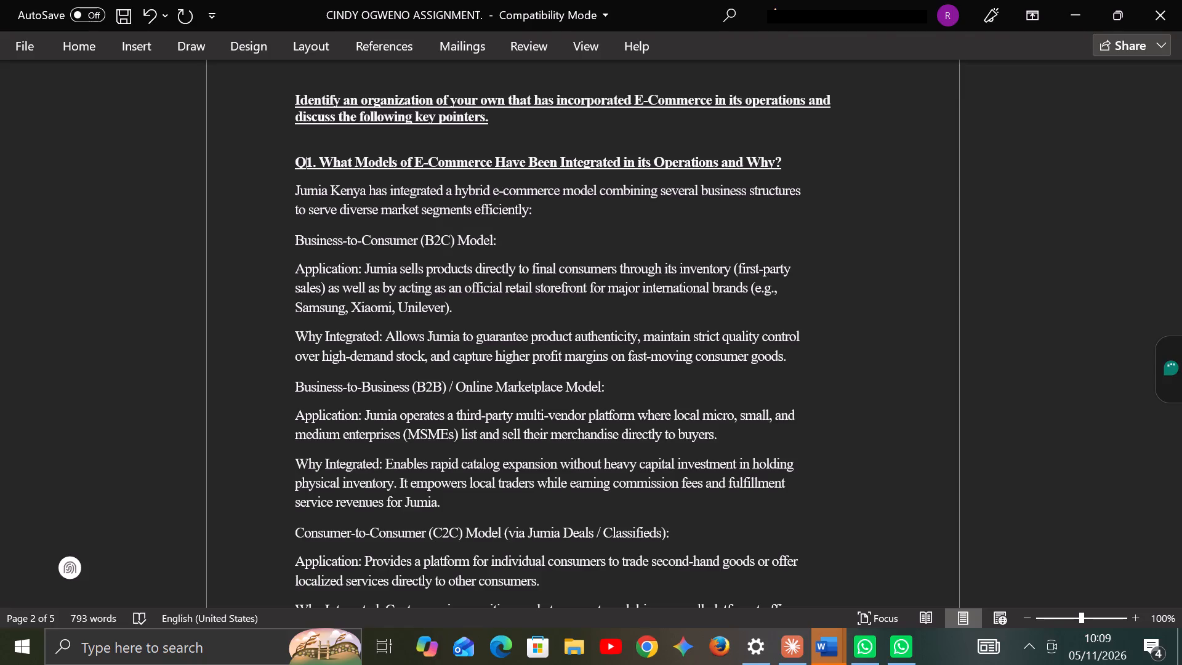
type("ues")
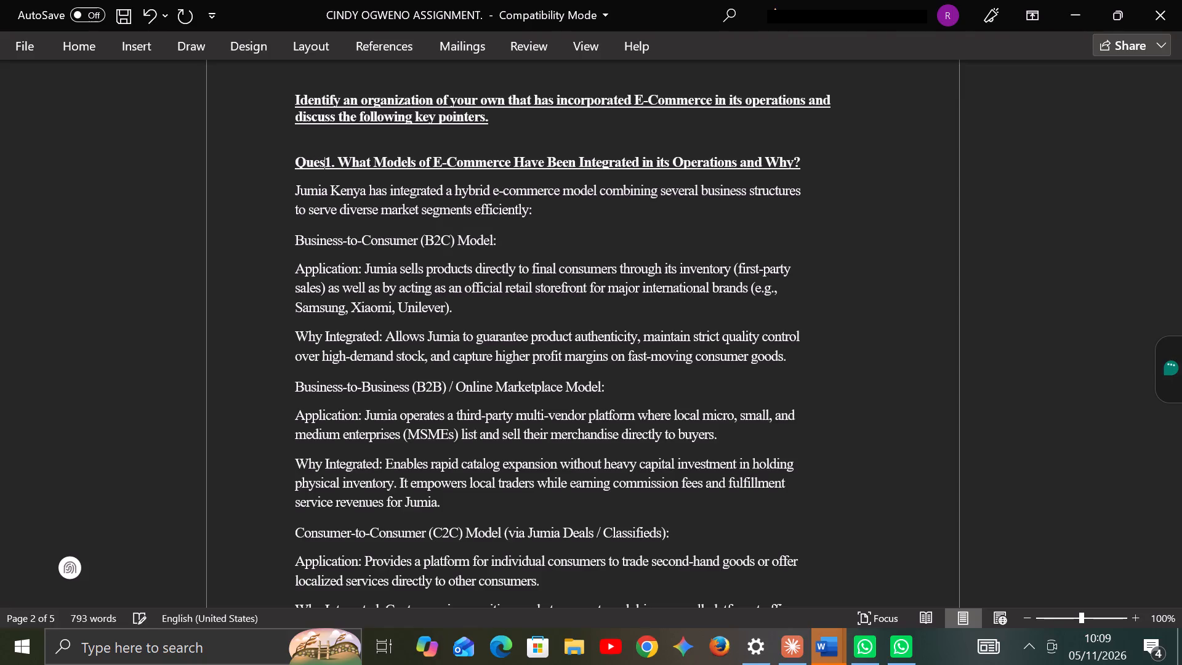
type("tion")
key("space")
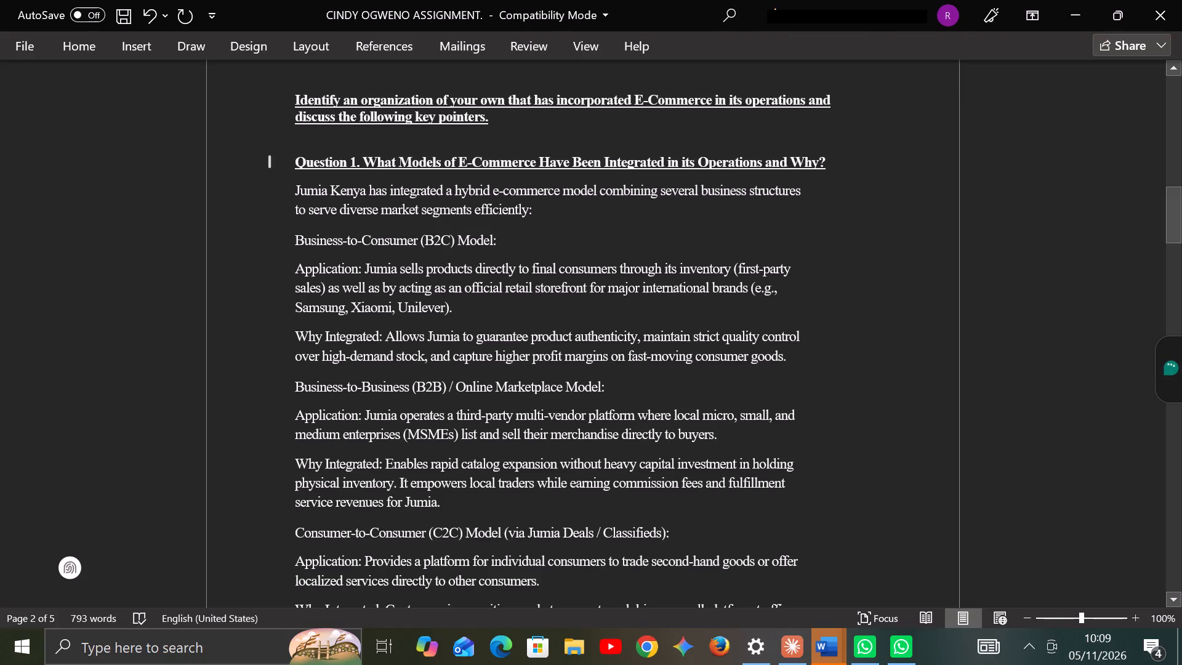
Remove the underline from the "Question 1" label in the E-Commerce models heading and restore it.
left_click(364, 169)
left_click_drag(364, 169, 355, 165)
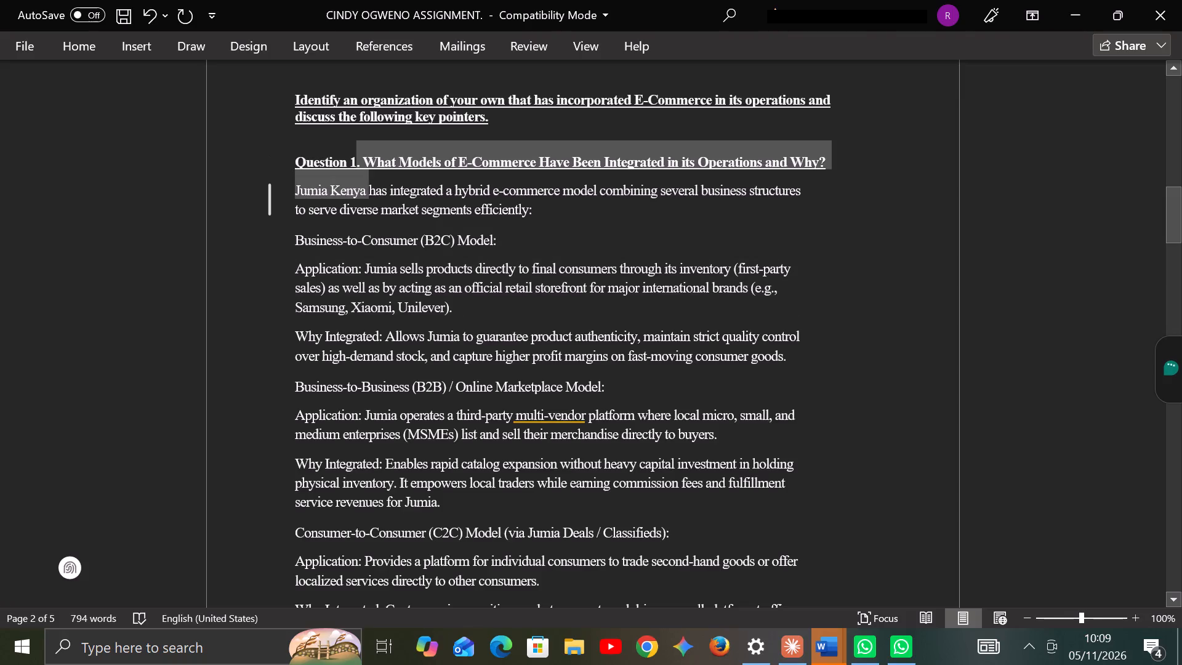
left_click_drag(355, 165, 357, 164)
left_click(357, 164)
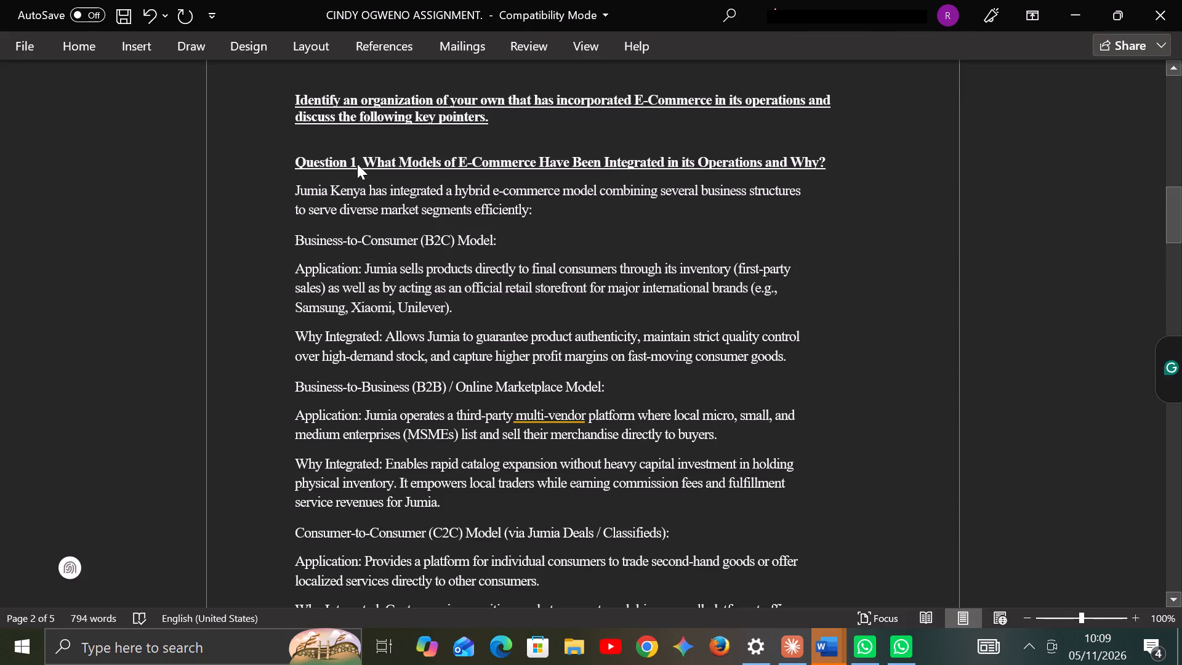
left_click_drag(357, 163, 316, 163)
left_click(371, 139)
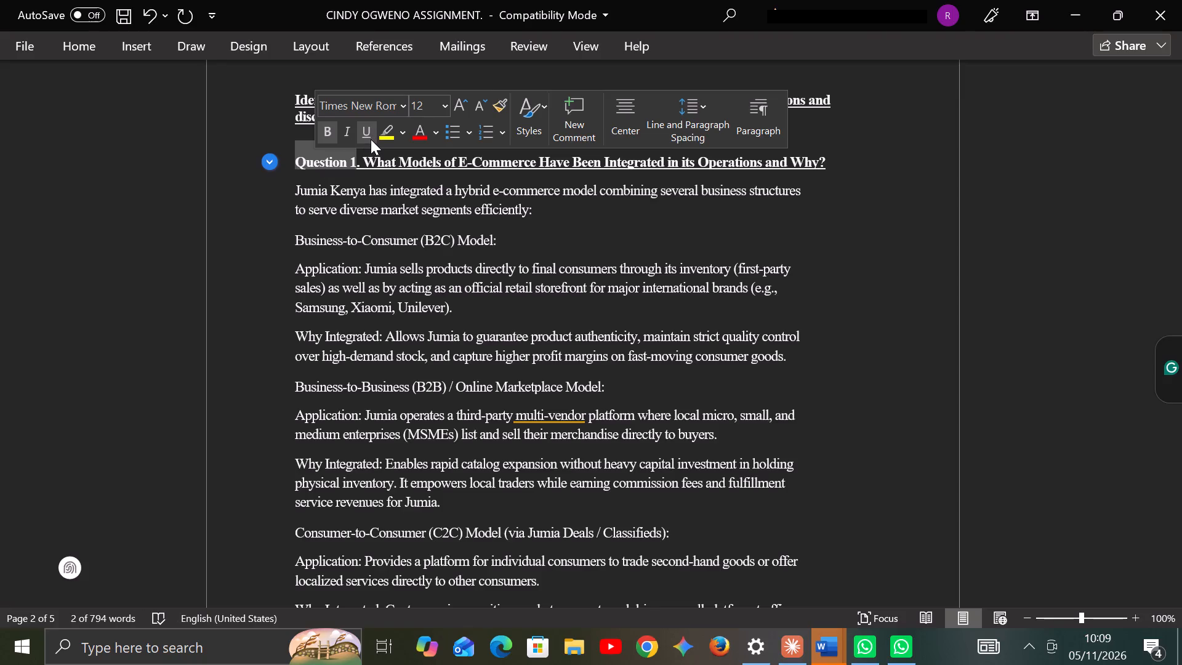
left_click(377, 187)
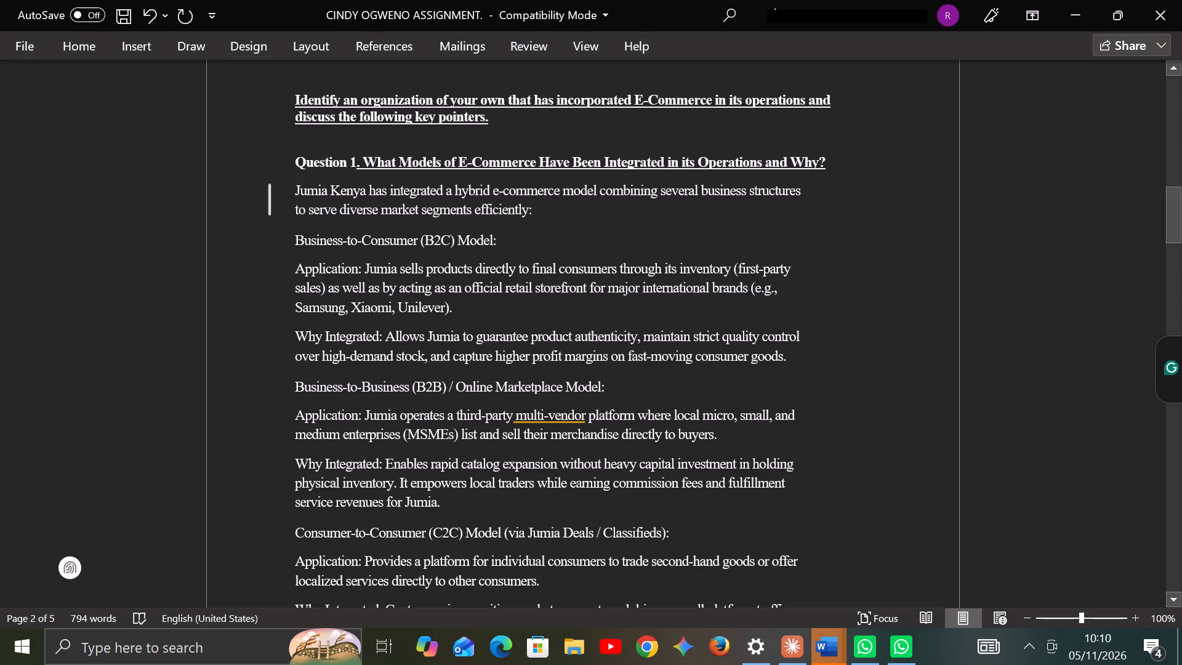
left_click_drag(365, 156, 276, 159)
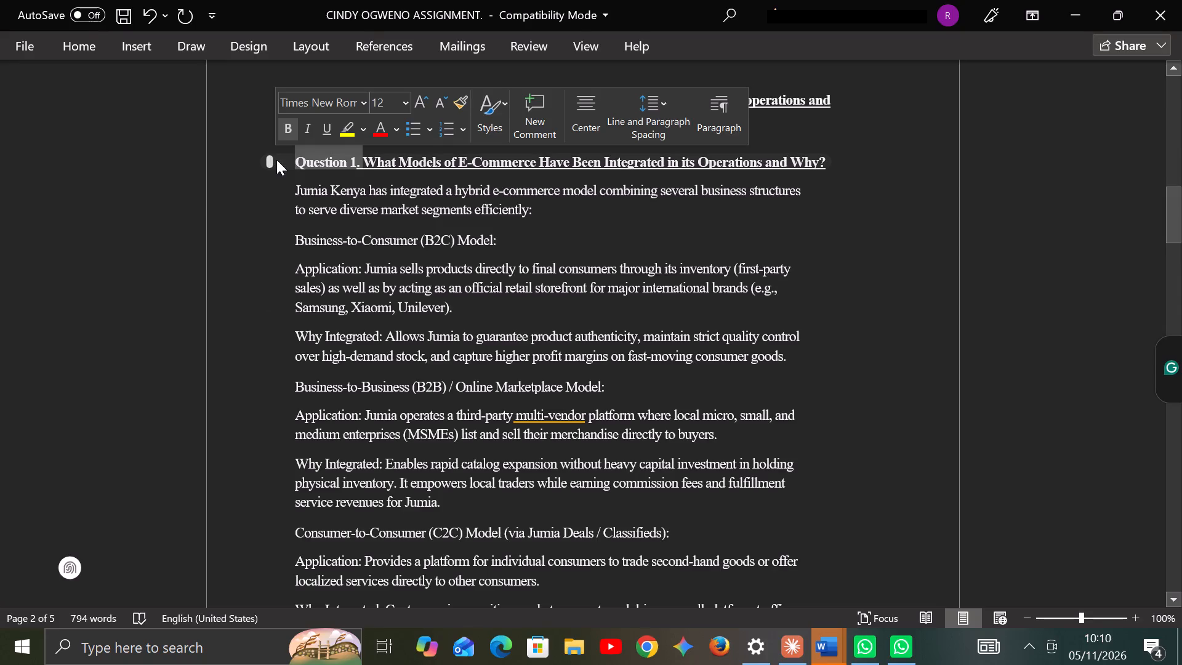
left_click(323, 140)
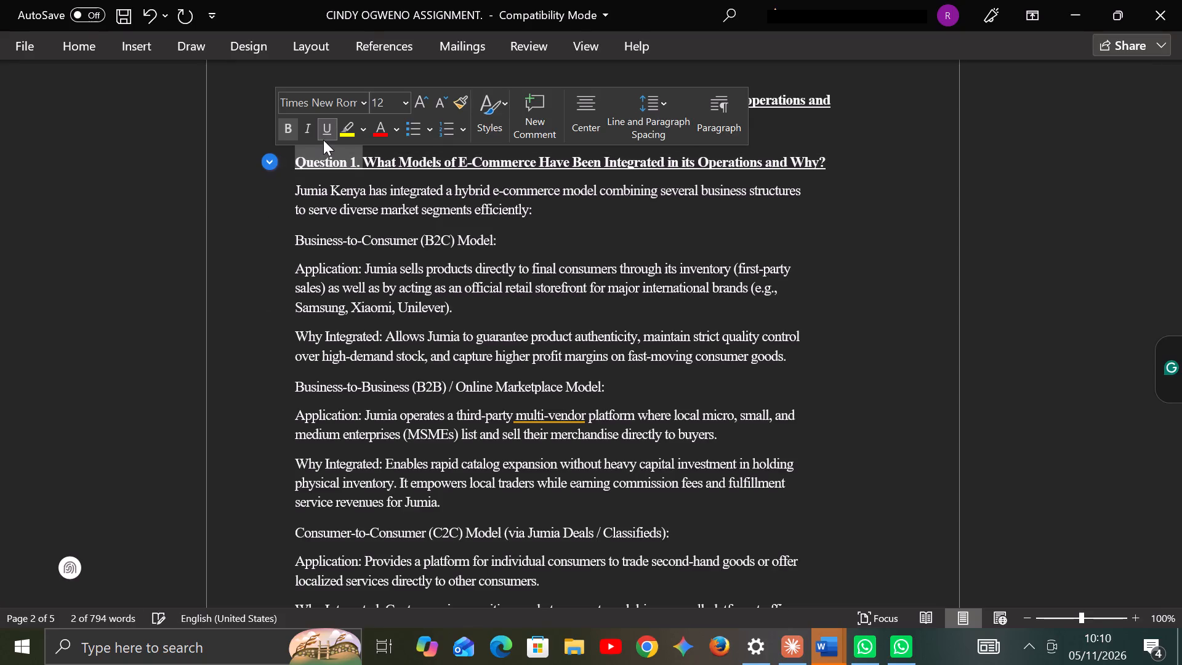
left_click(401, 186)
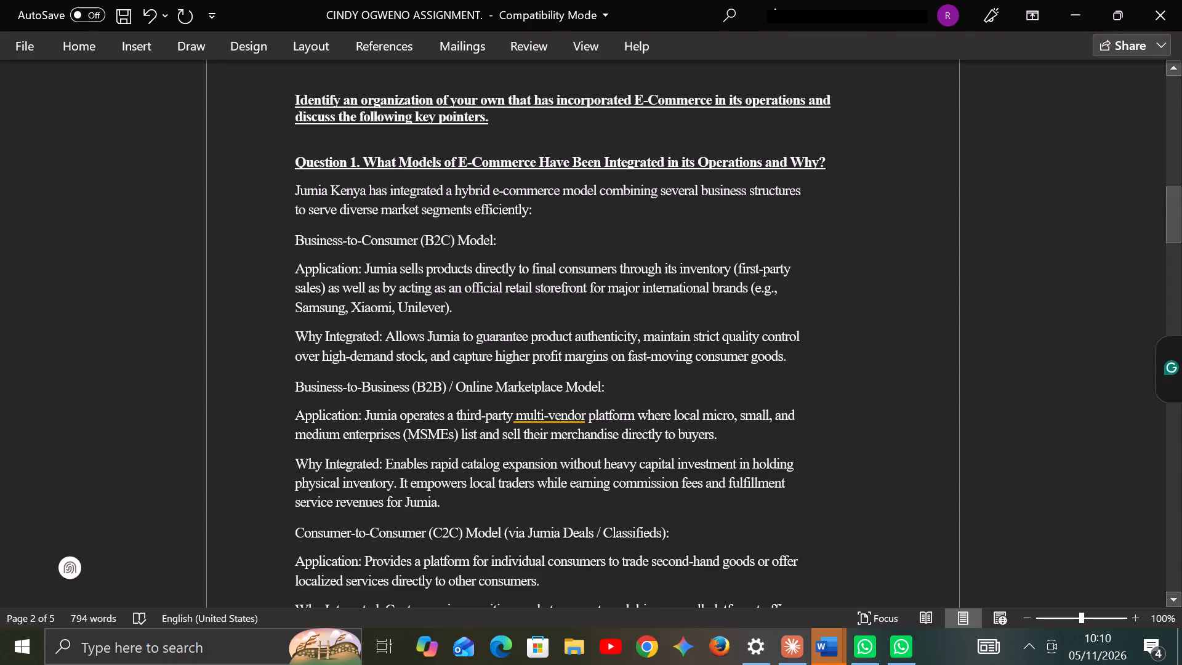
Underline and bold the subheading "Business-to-Consumer (B2C) Model:" under question 1.
left_click_drag(295, 243, 472, 244)
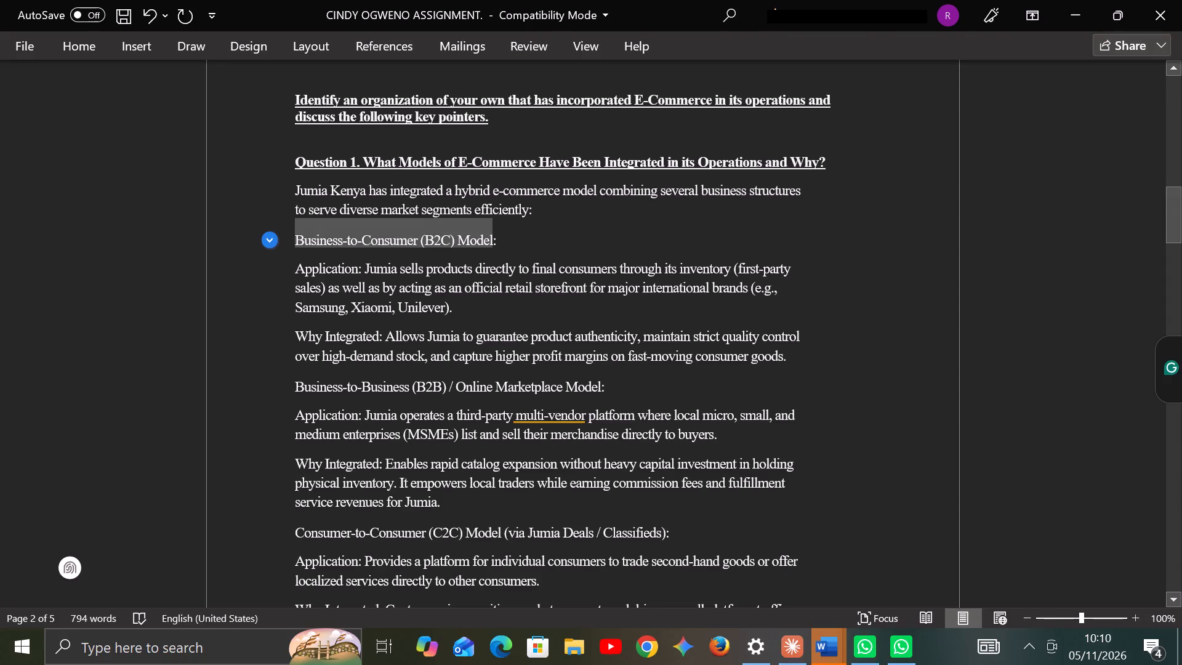
left_click_drag(472, 244, 495, 239)
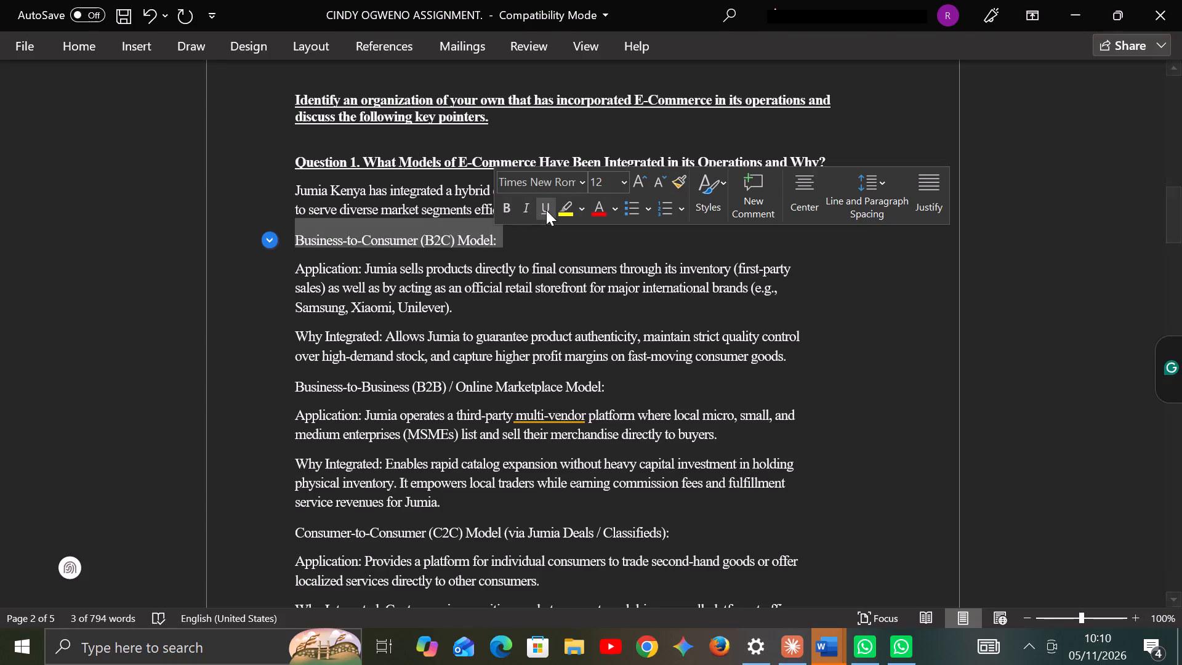
left_click(546, 210)
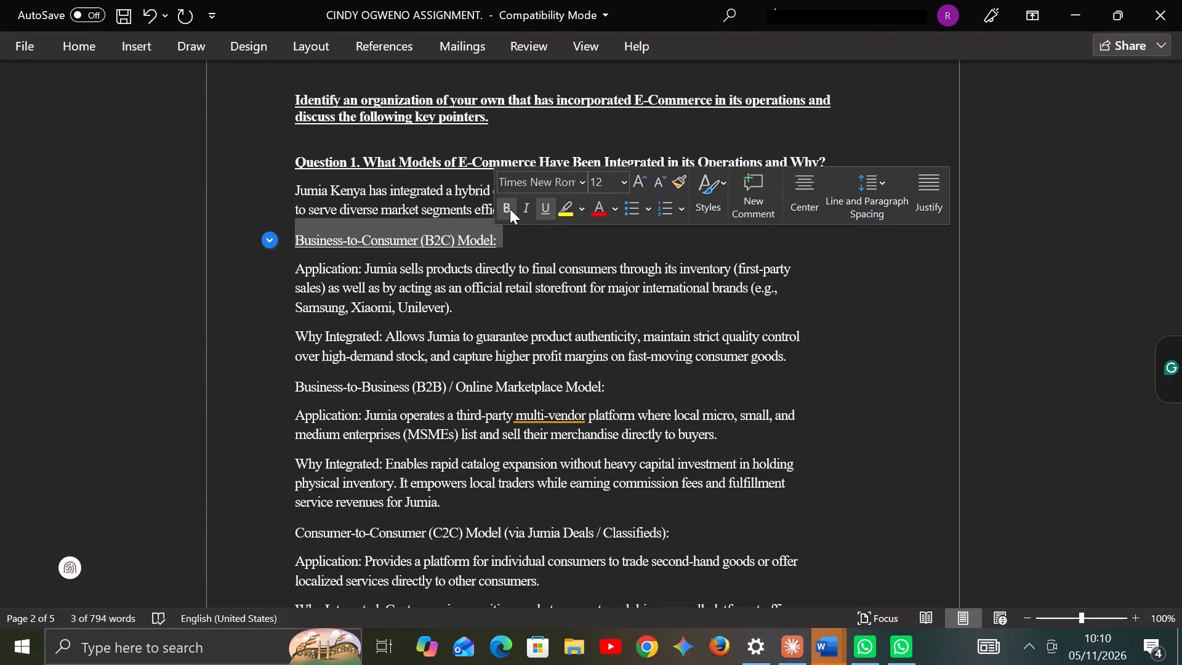
left_click(508, 209)
left_click(529, 259)
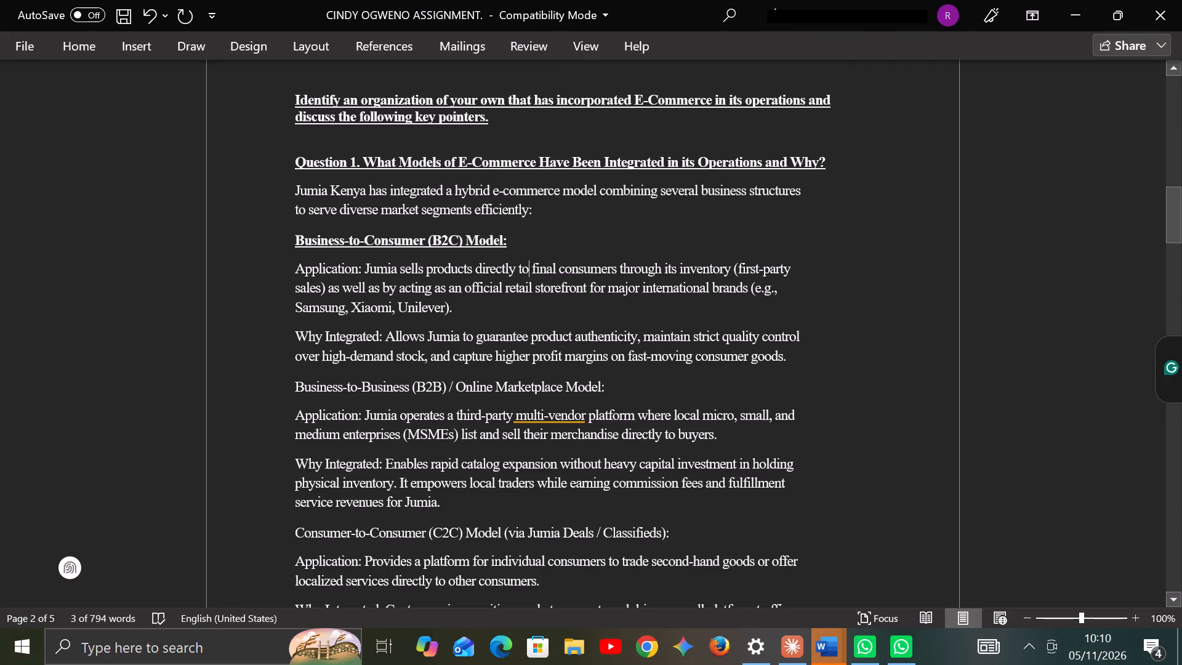
Bold and underline the subheading "Business-to-Business (B2B) / Online Marketplace Model:" under question 1.
scroll(320, 348, "down", 1)
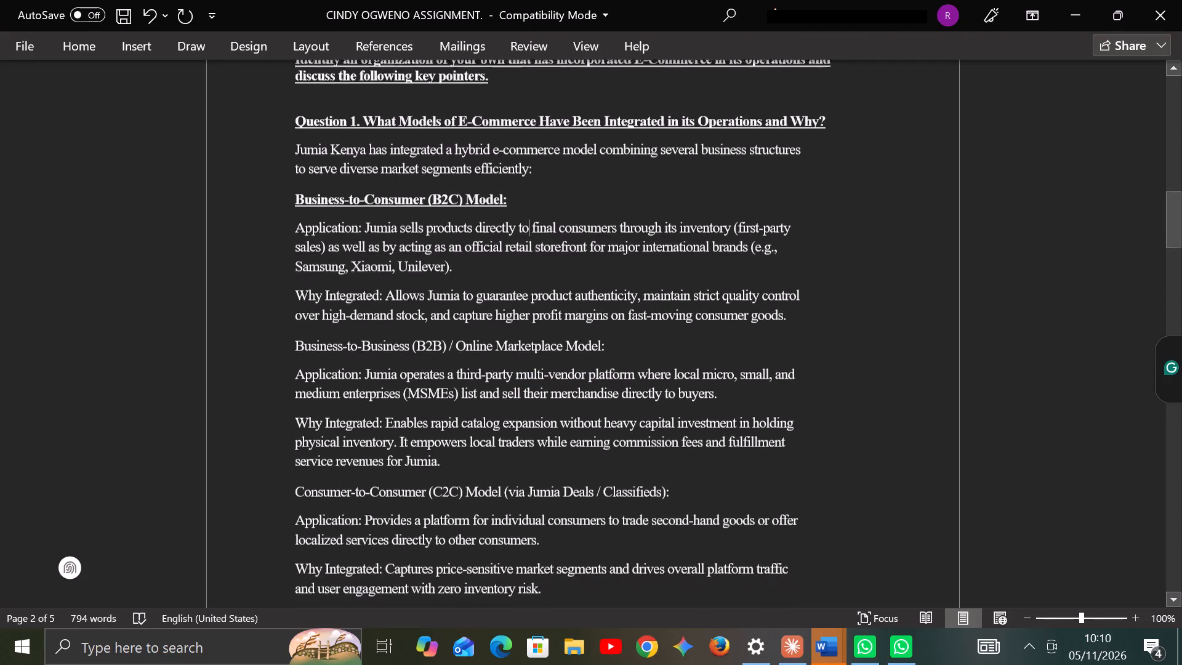
scroll(320, 348, "down", 1)
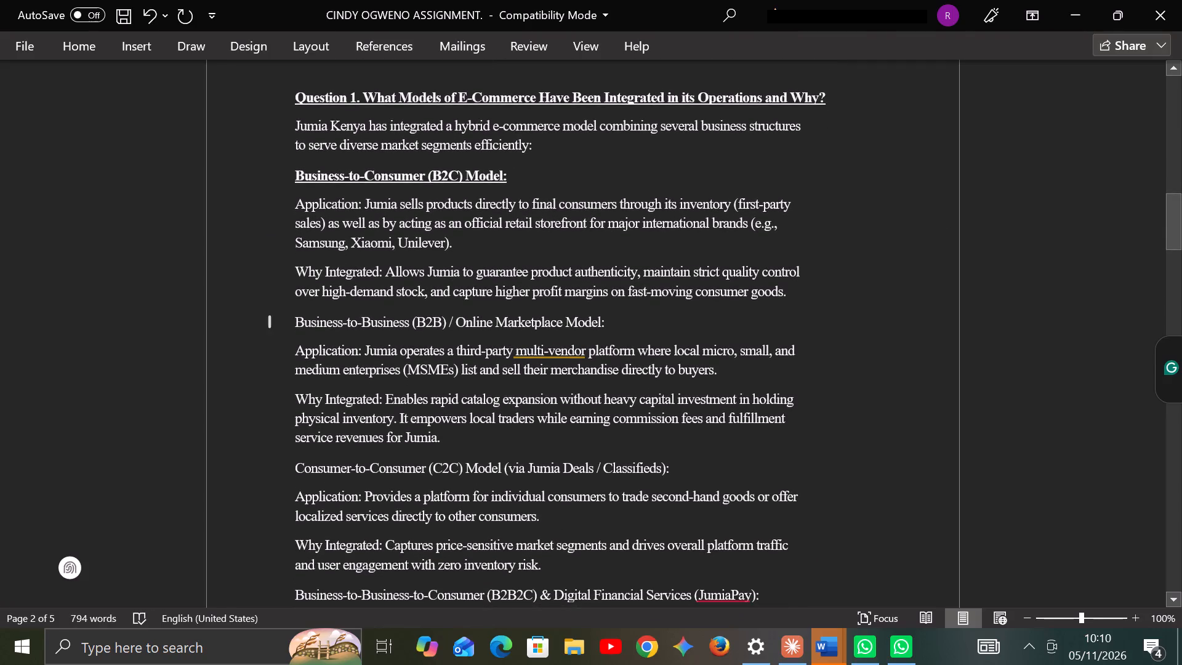
left_click_drag(294, 328, 581, 321)
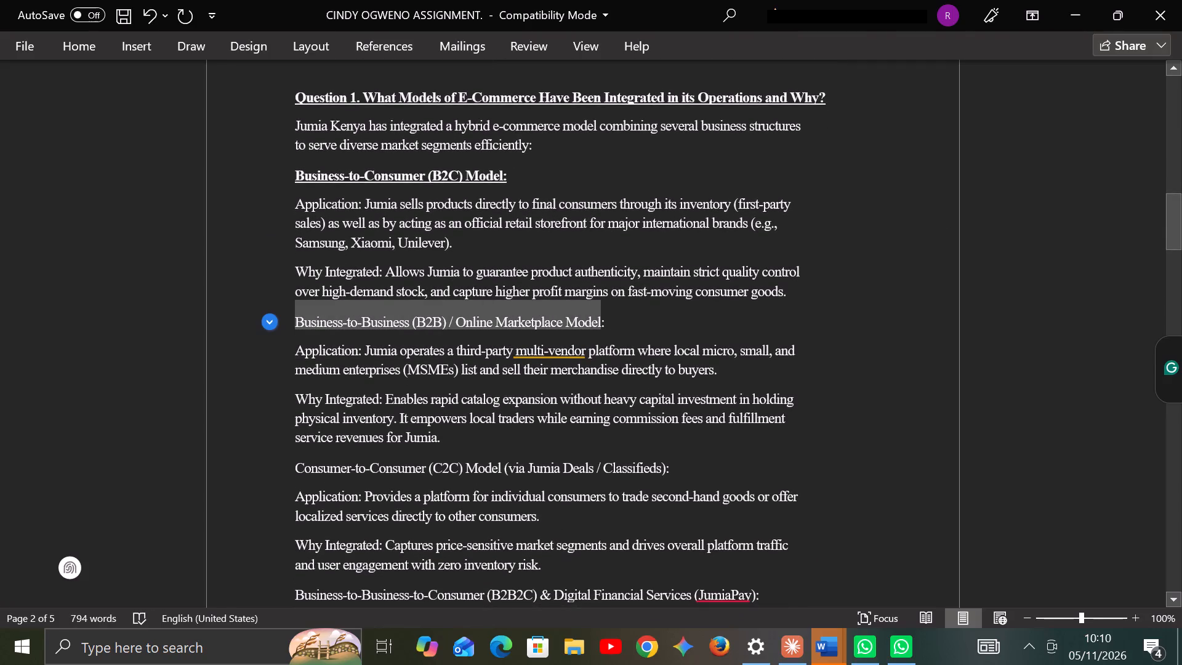
left_click_drag(581, 321, 607, 323)
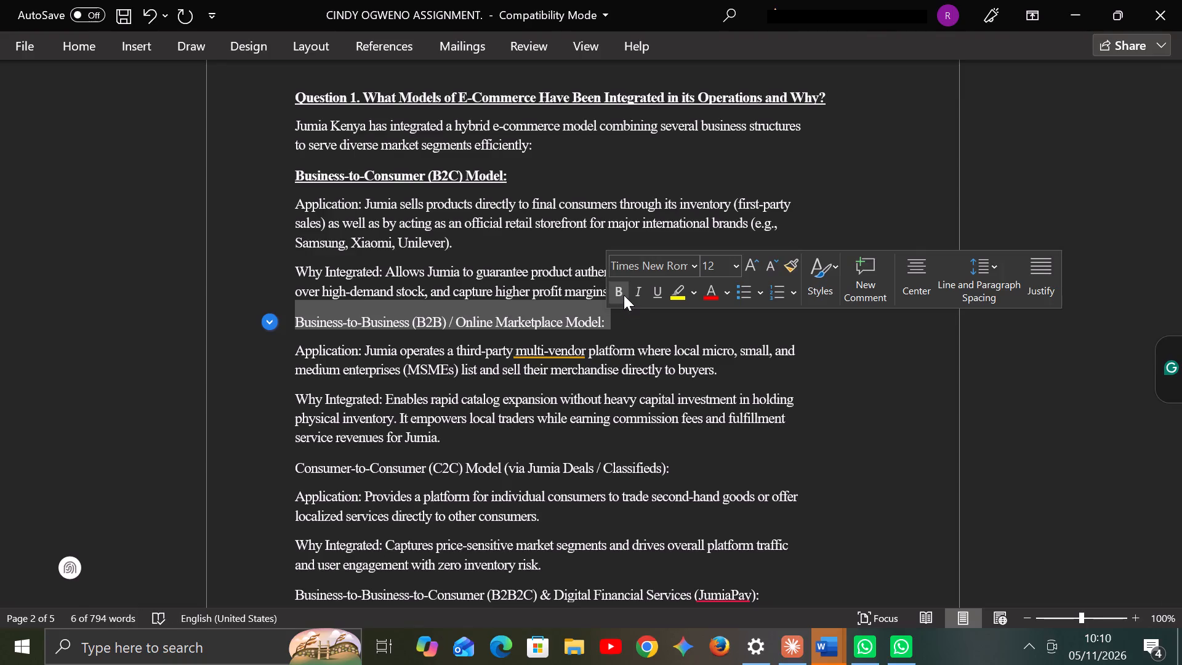
left_click(624, 295)
left_click(656, 300)
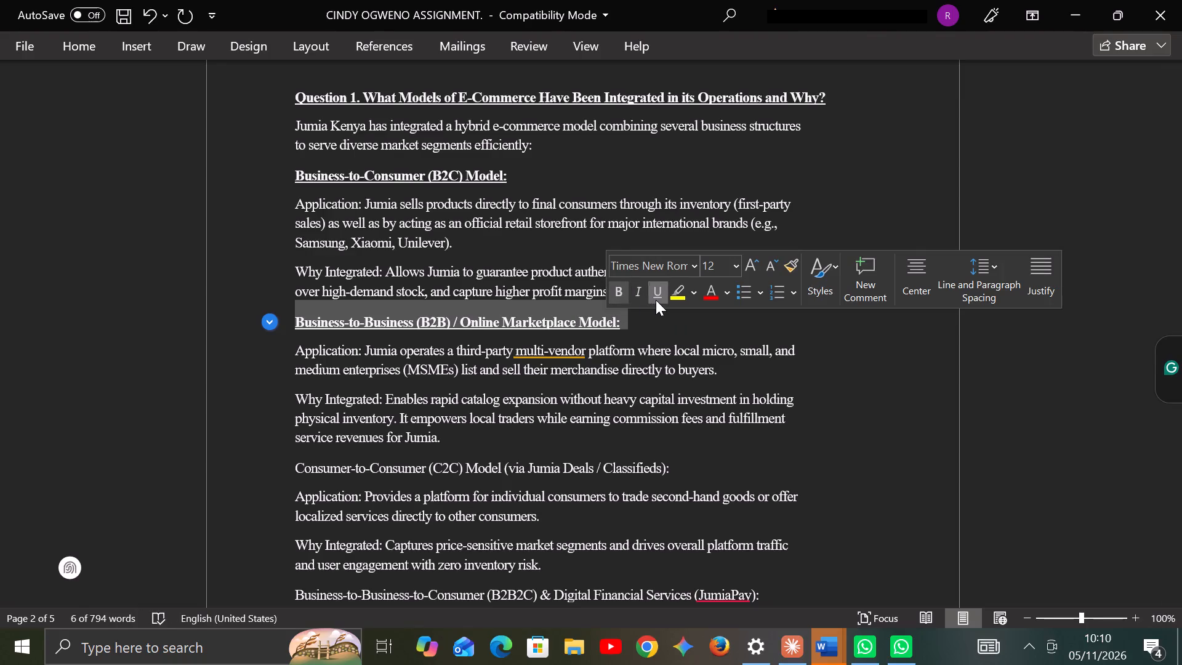
left_click(640, 349)
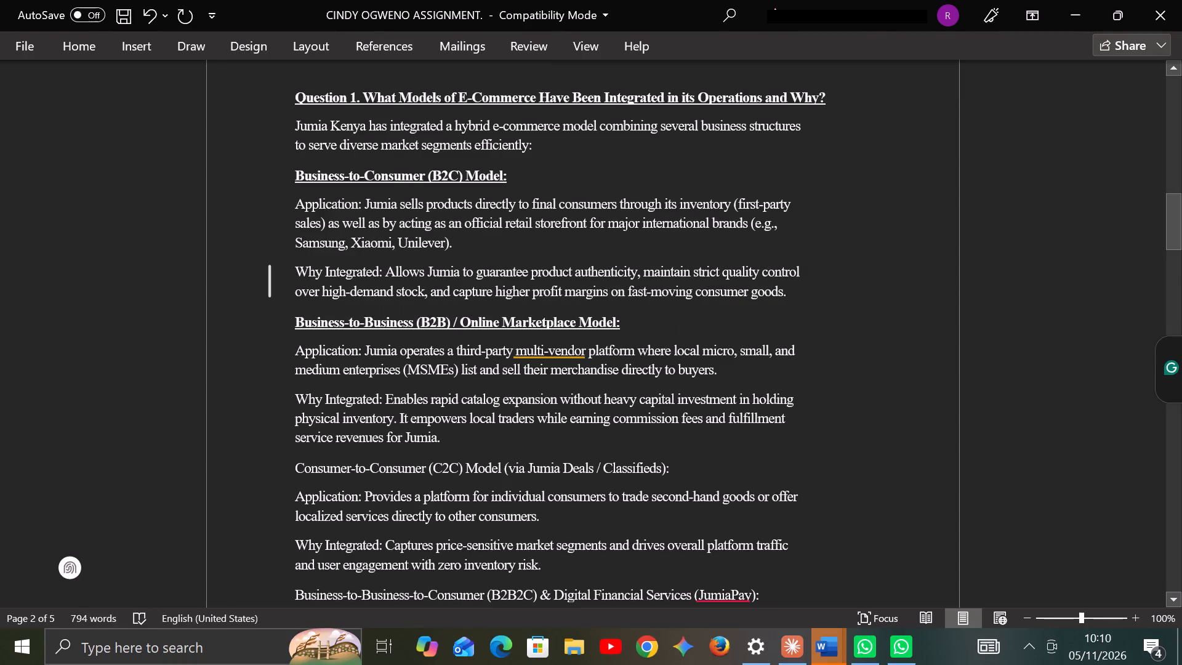
left_click_drag(295, 270, 348, 270)
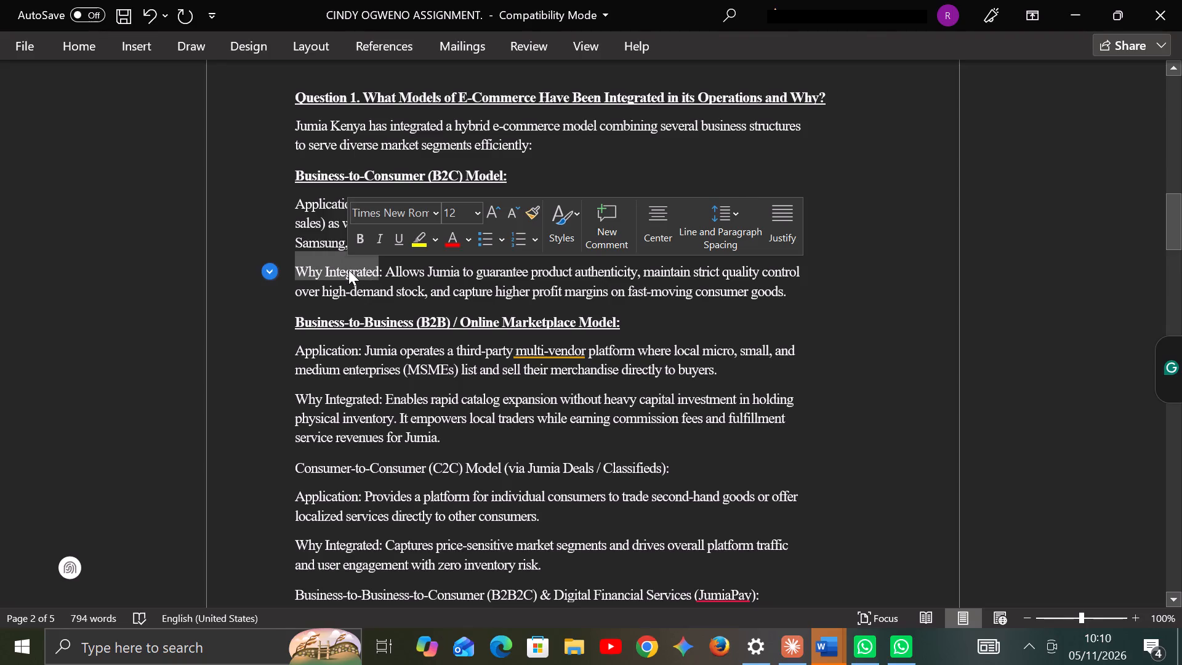
left_click(348, 270)
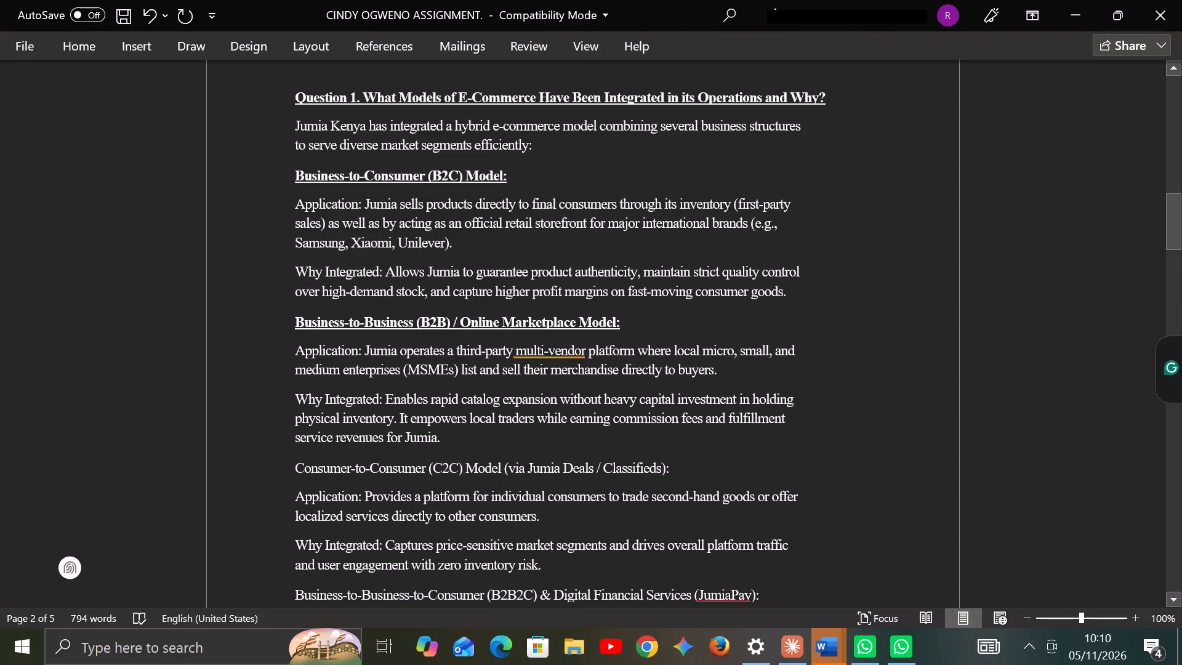
Bold and underline the subheading "Consumer-to-Consumer (C2C) Model (via Jumia Deals / Classifieds):" under question 1.
scroll(407, 341, "down", 3)
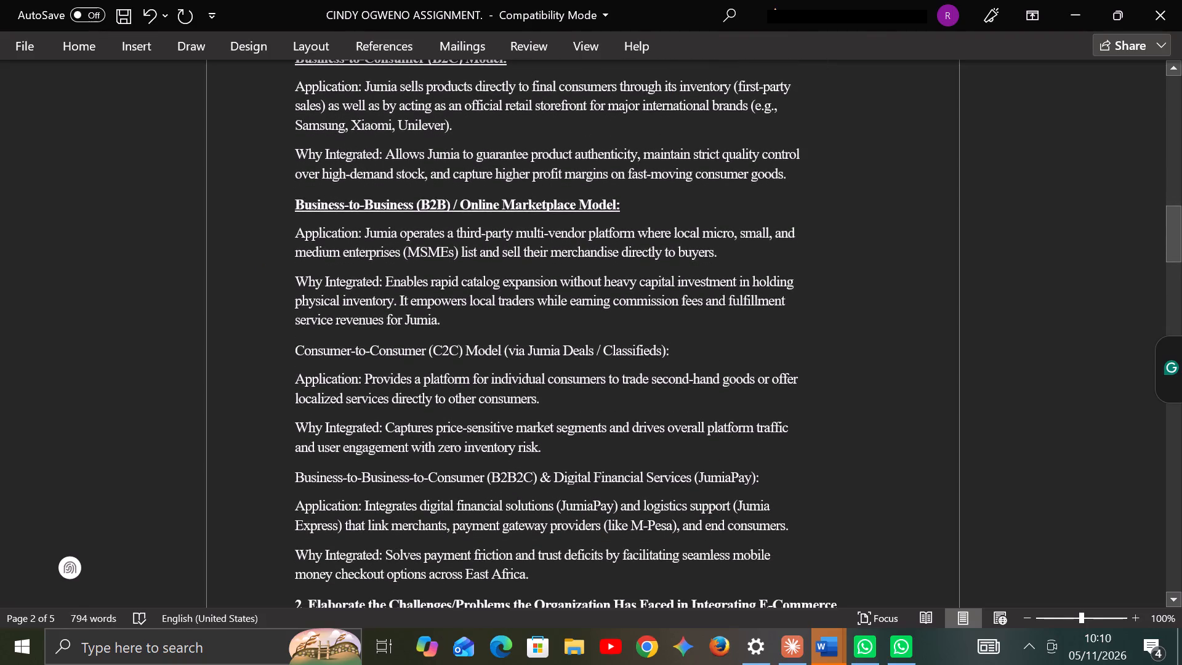
left_click_drag(297, 350, 363, 353)
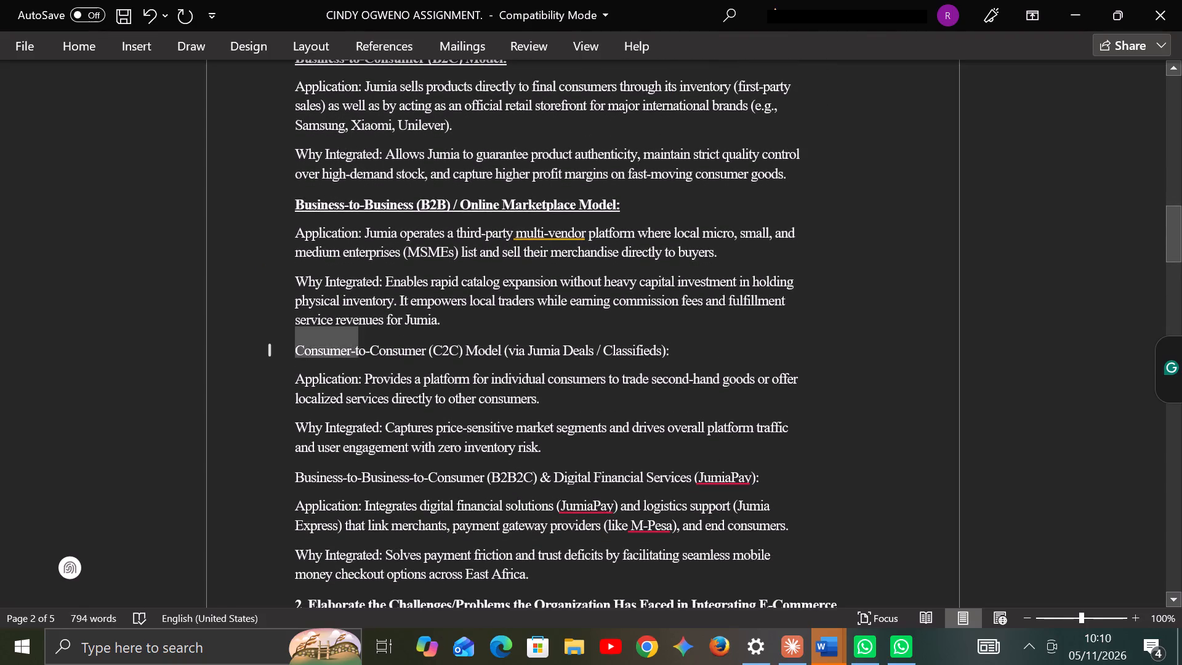
left_click_drag(363, 353, 600, 357)
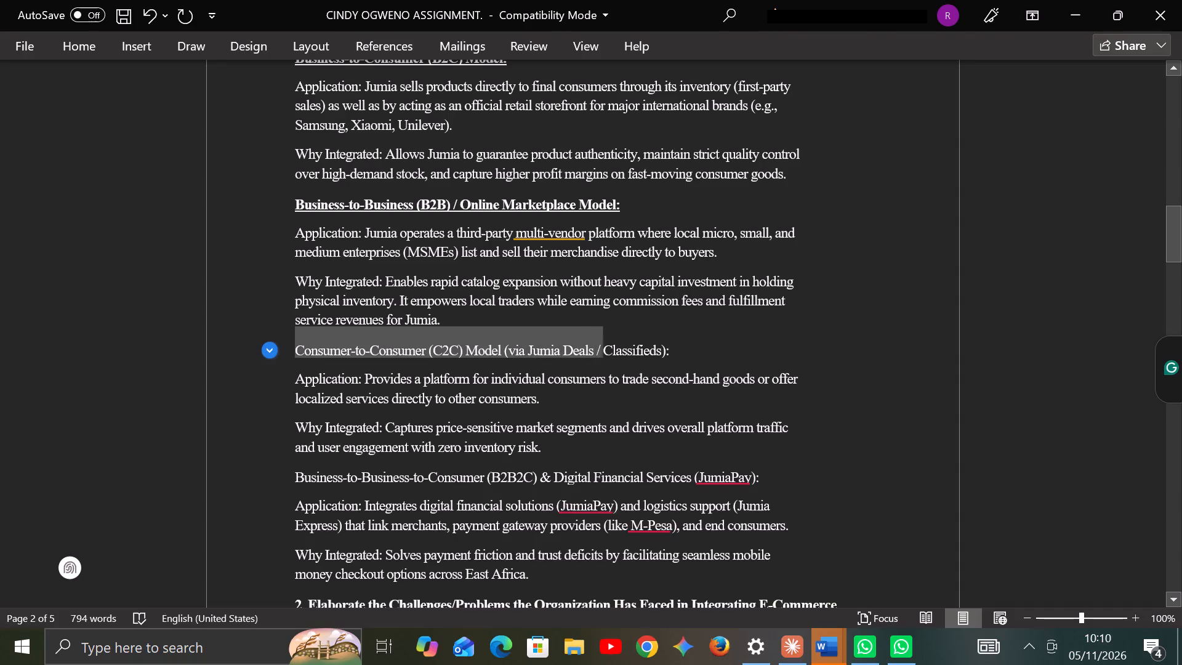
left_click_drag(600, 357, 681, 357)
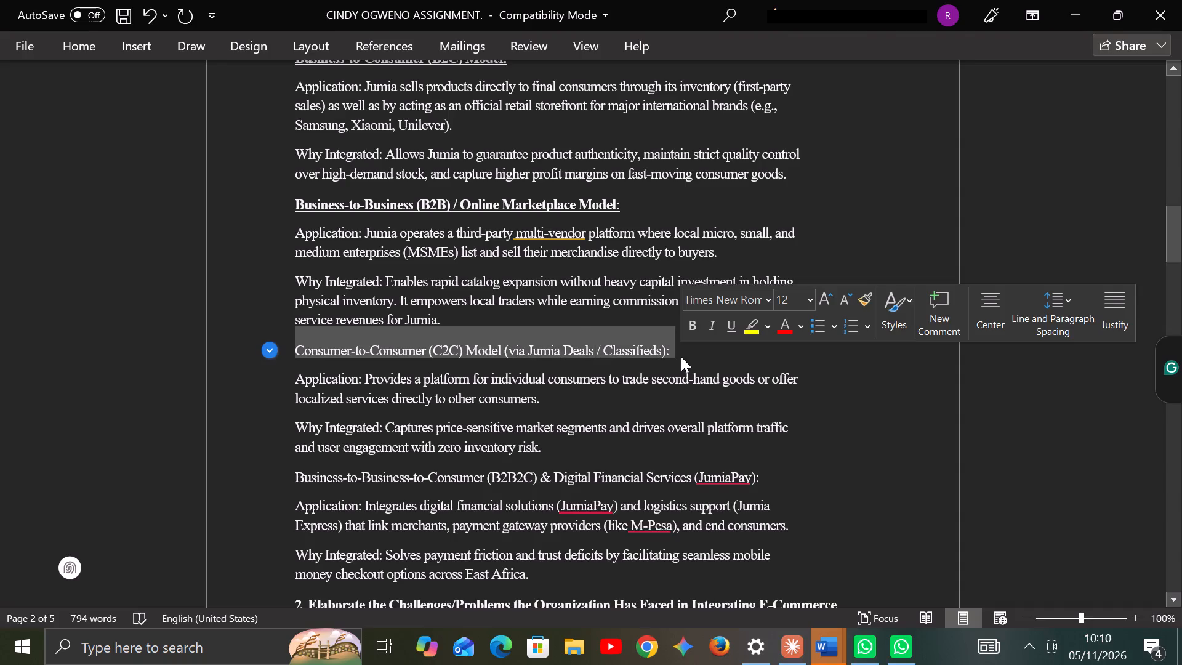
left_click(694, 328)
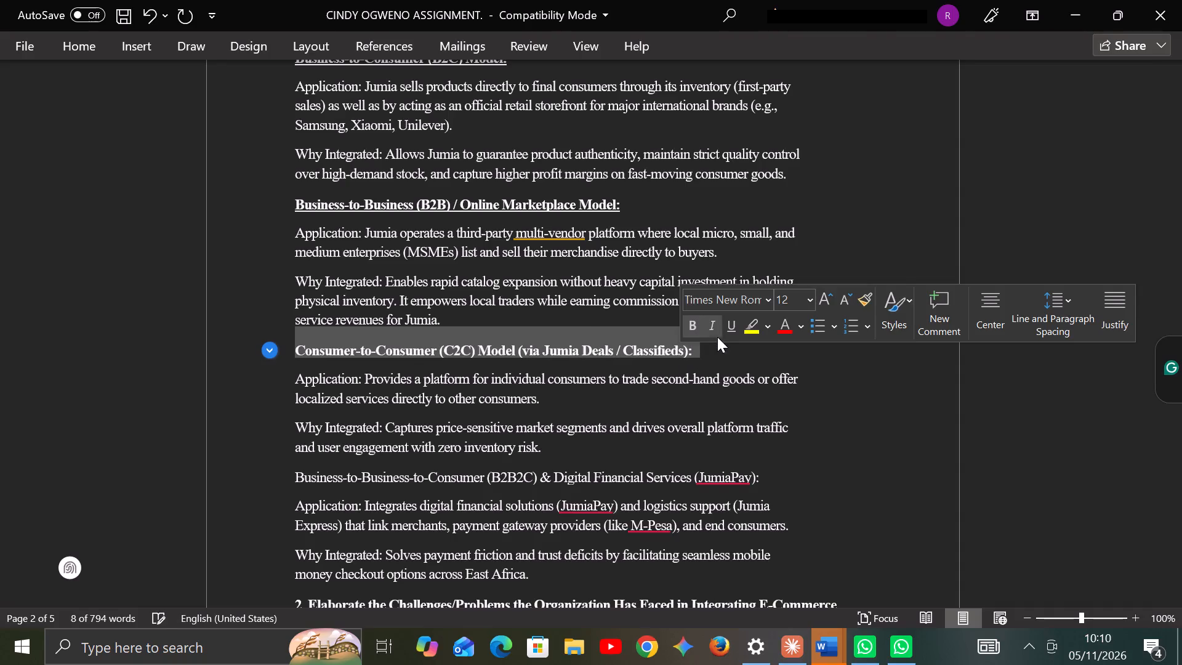
left_click(734, 334)
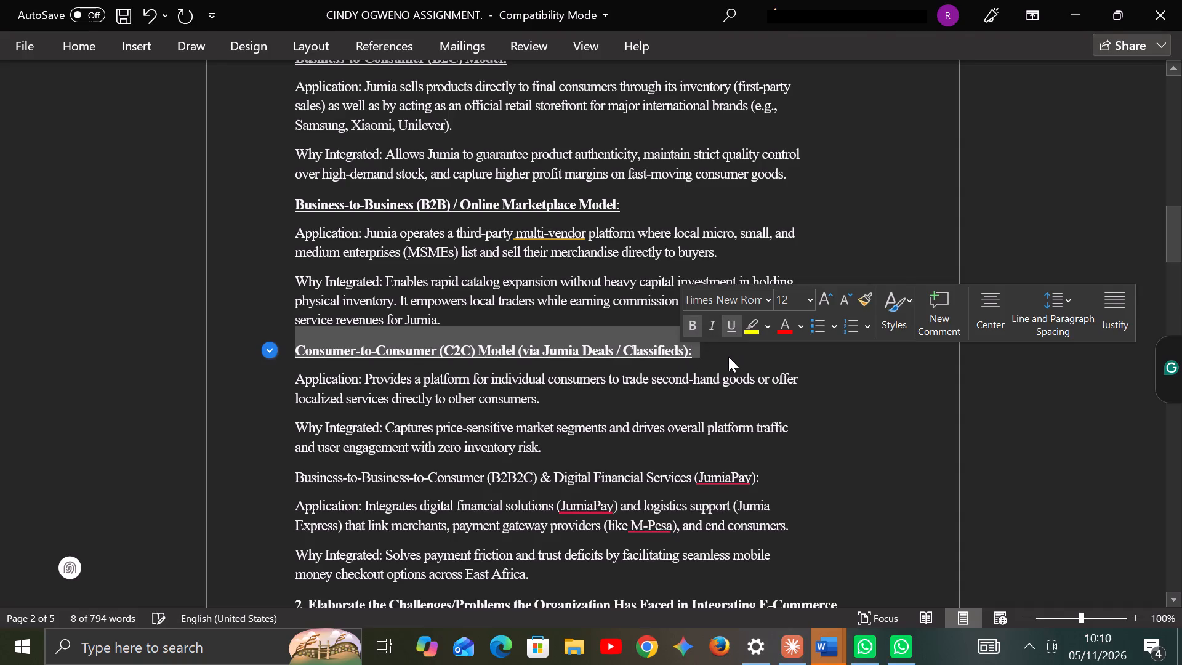
left_click(728, 357)
Bold and underline the subheading "Business-to-Business-to-Consumer (B2B2C) & Digital Financial Services (JumiaPay):" under question 1.
scroll(571, 457, "down", 1)
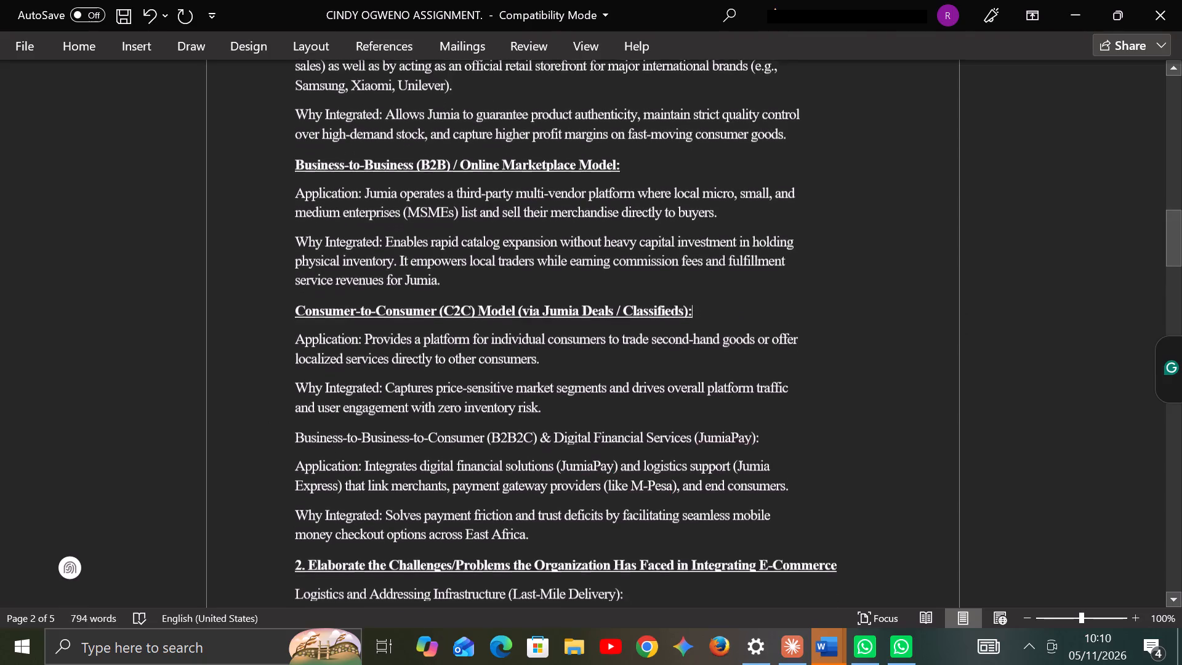
scroll(571, 457, "down", 2)
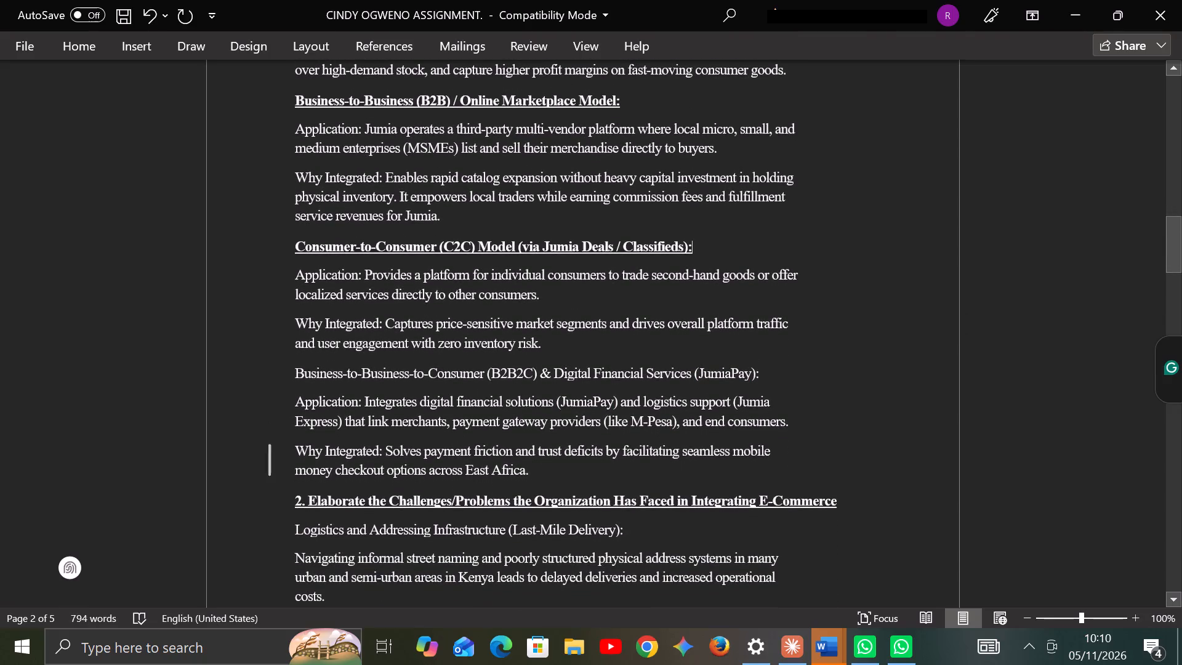
left_click_drag(297, 371, 539, 374)
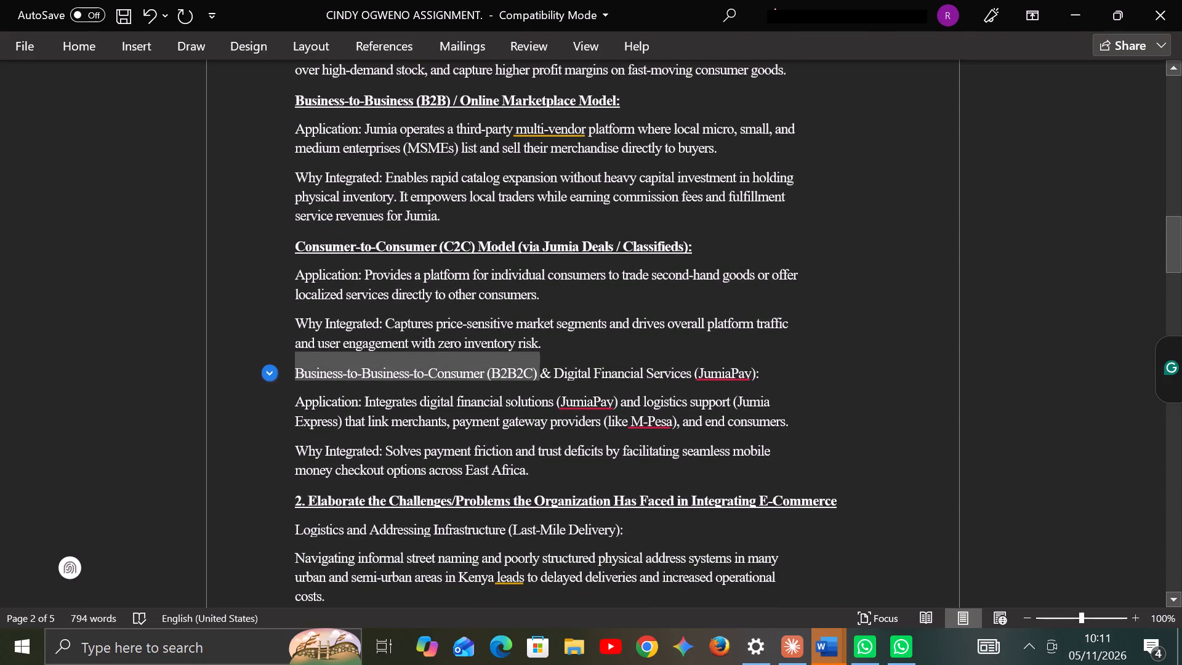
left_click_drag(539, 374, 630, 374)
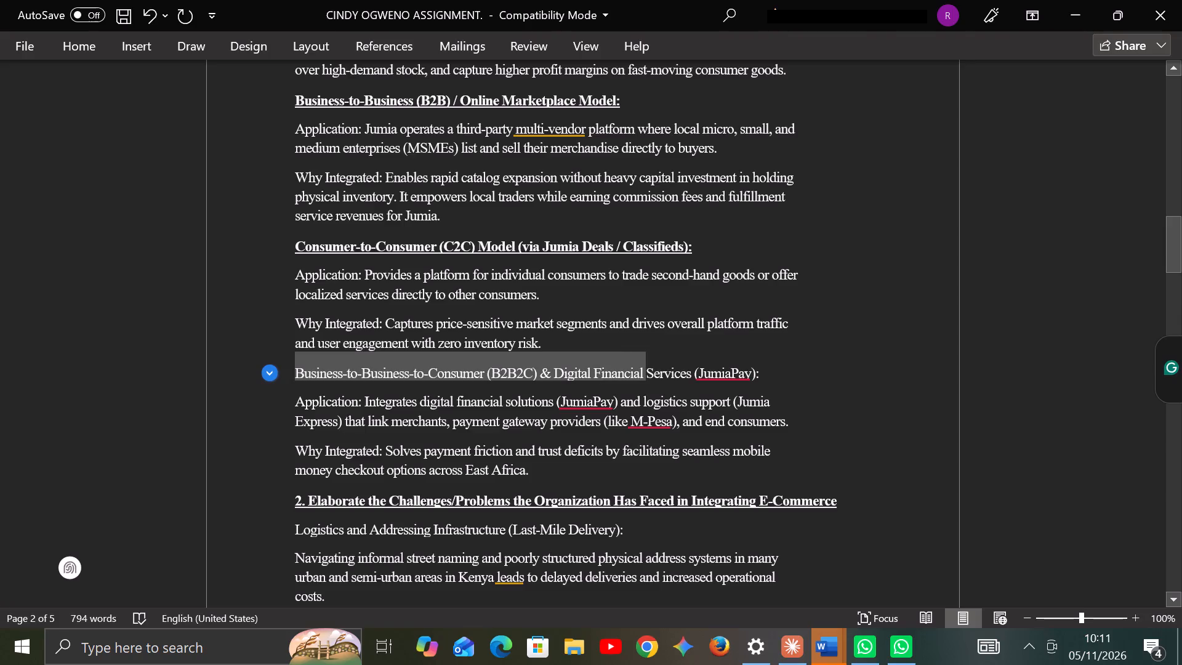
left_click_drag(630, 374, 706, 374)
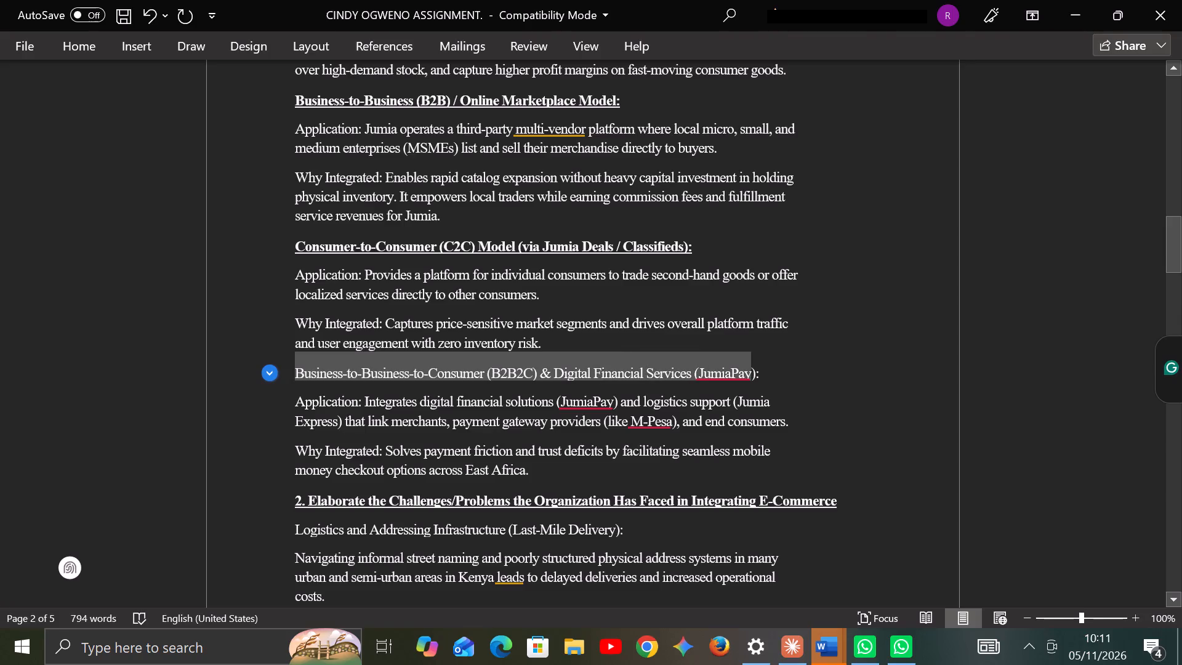
left_click_drag(706, 374, 771, 374)
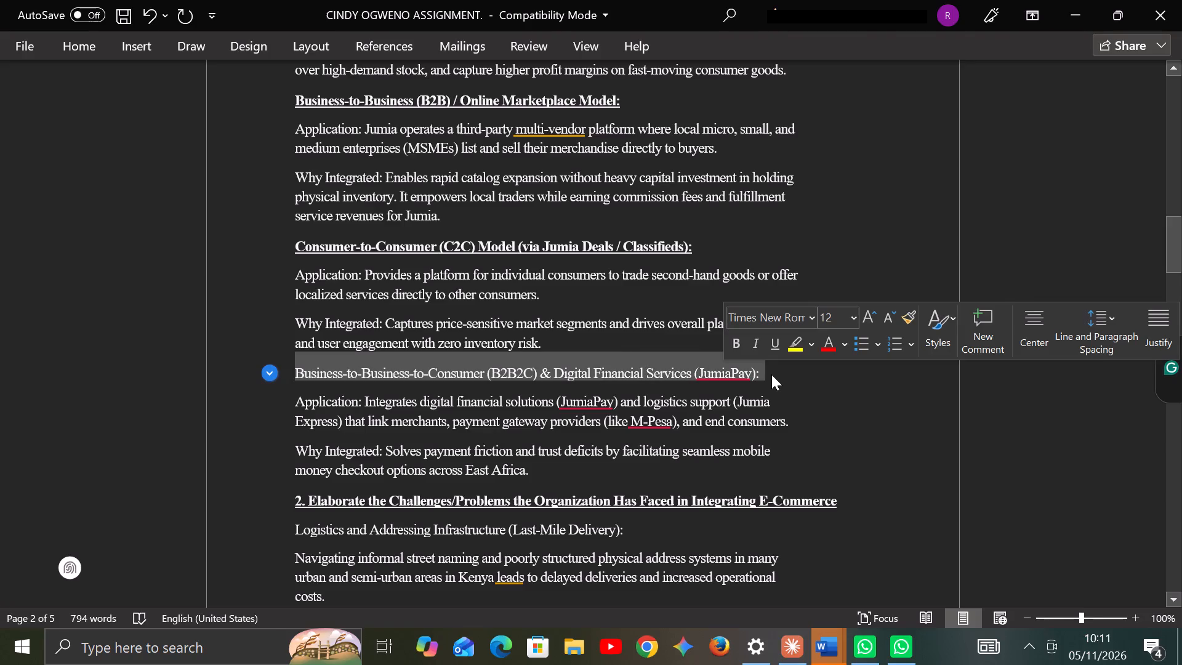
left_click(737, 345)
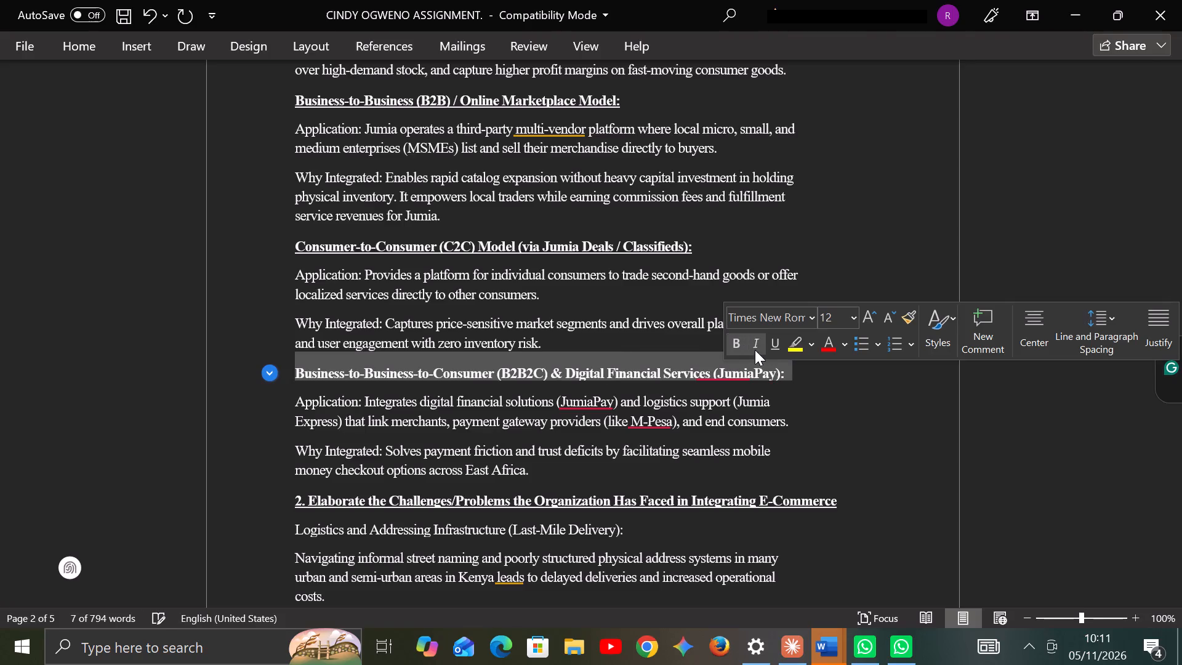
left_click(774, 350)
left_click(769, 400)
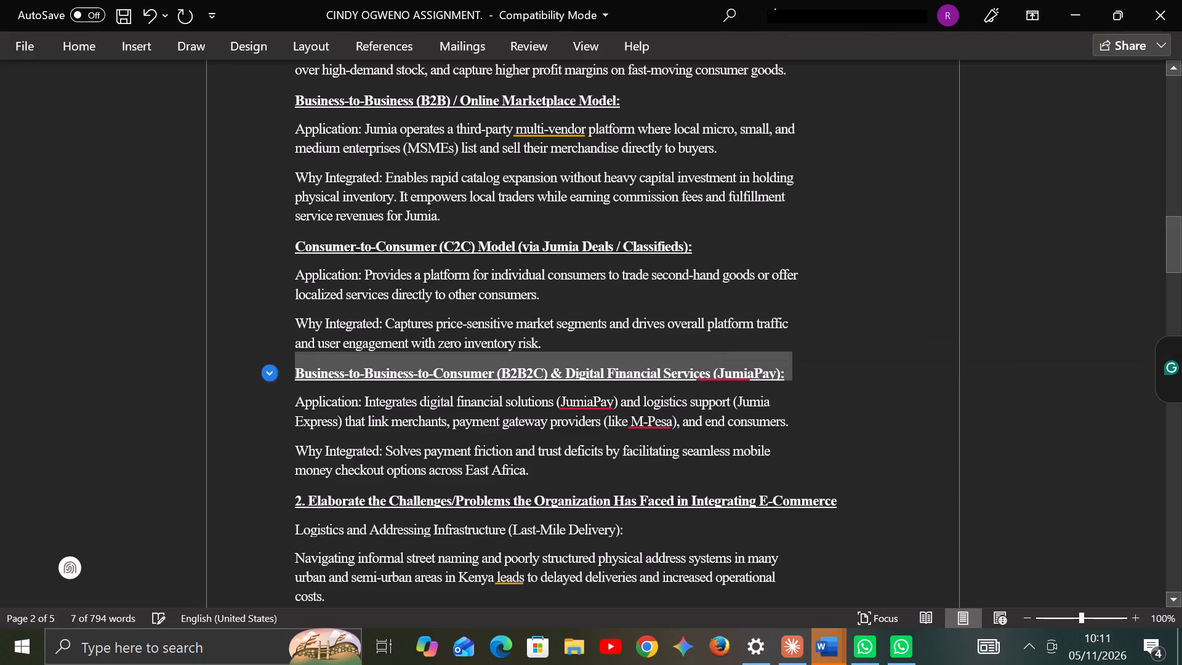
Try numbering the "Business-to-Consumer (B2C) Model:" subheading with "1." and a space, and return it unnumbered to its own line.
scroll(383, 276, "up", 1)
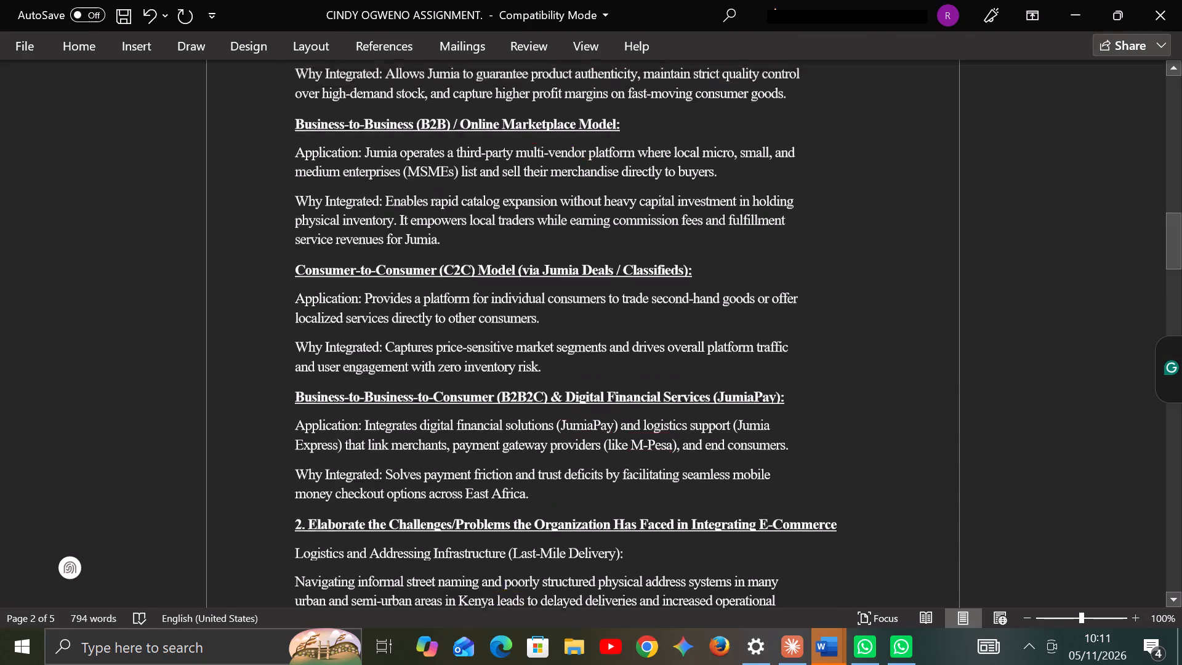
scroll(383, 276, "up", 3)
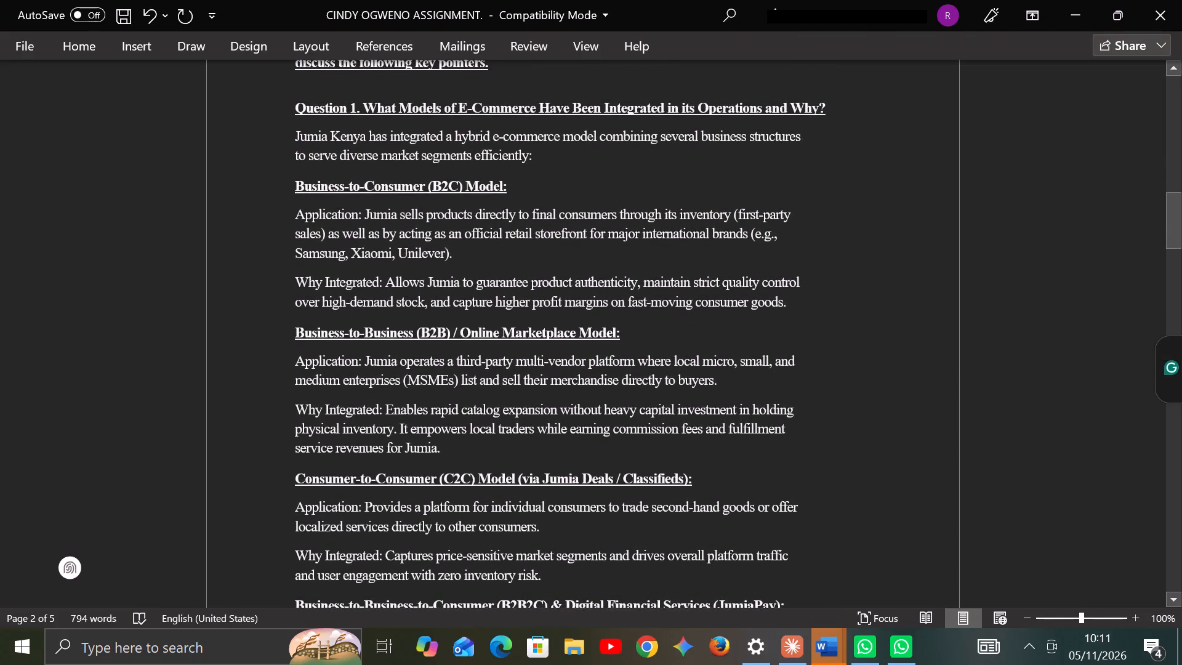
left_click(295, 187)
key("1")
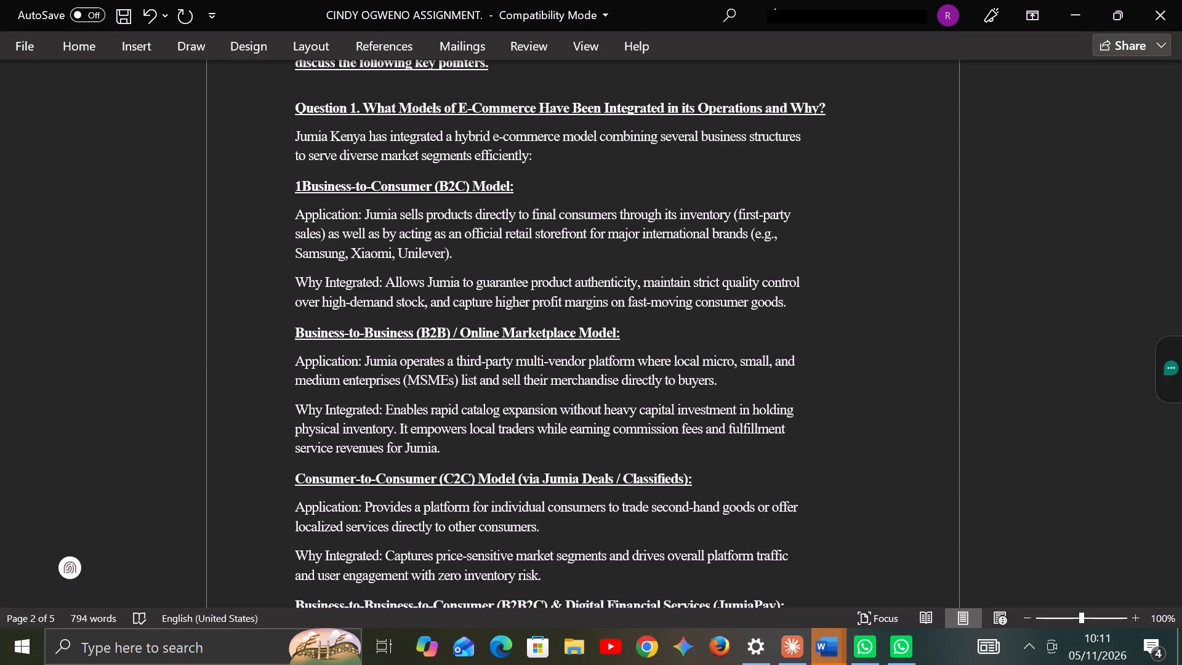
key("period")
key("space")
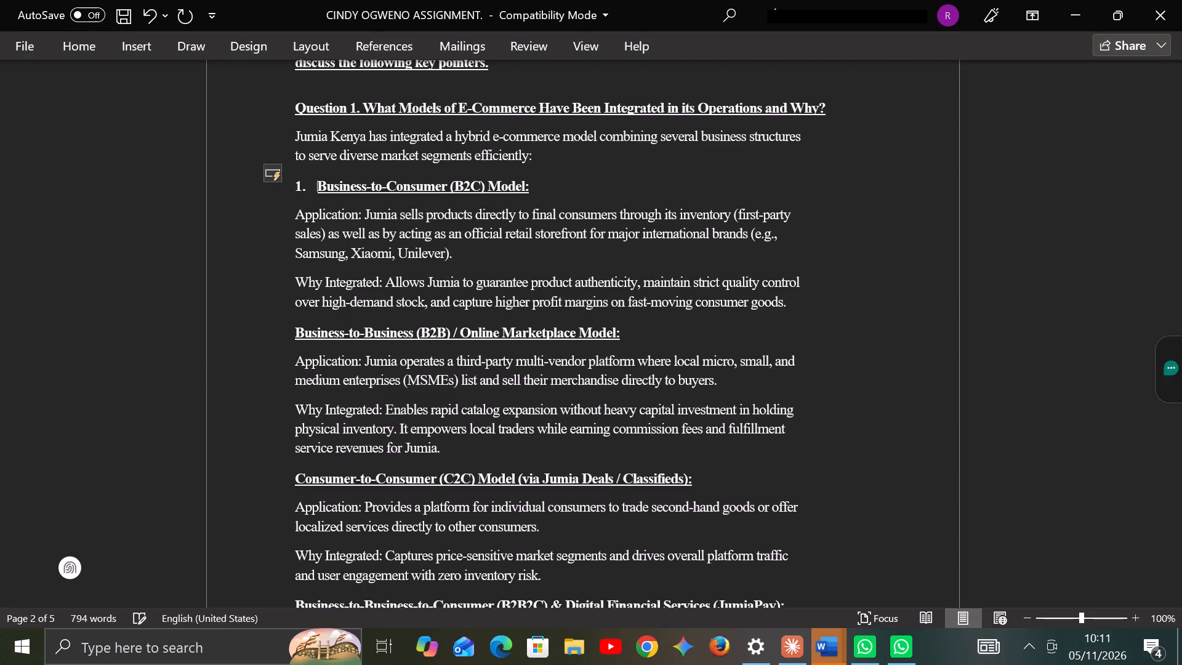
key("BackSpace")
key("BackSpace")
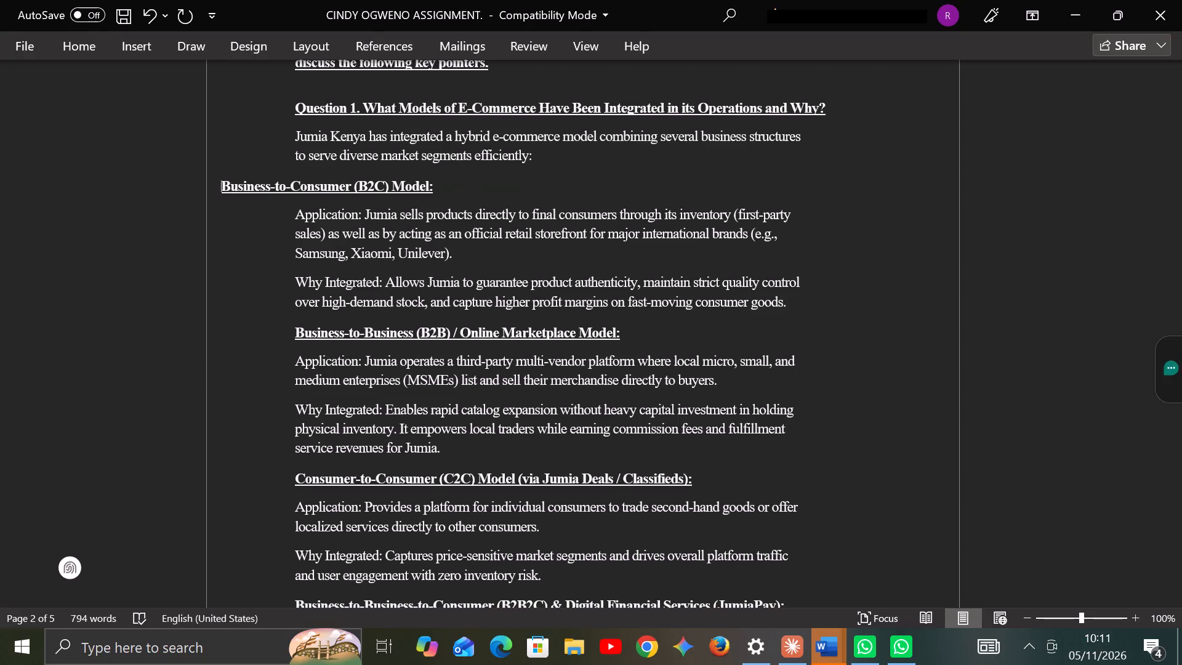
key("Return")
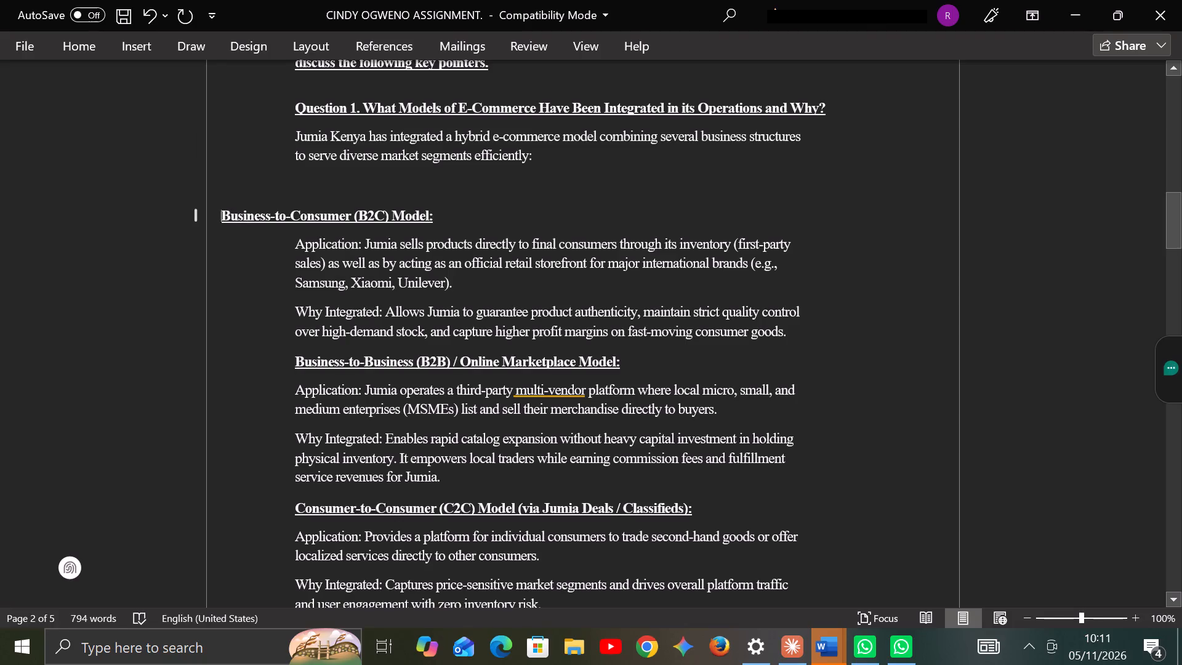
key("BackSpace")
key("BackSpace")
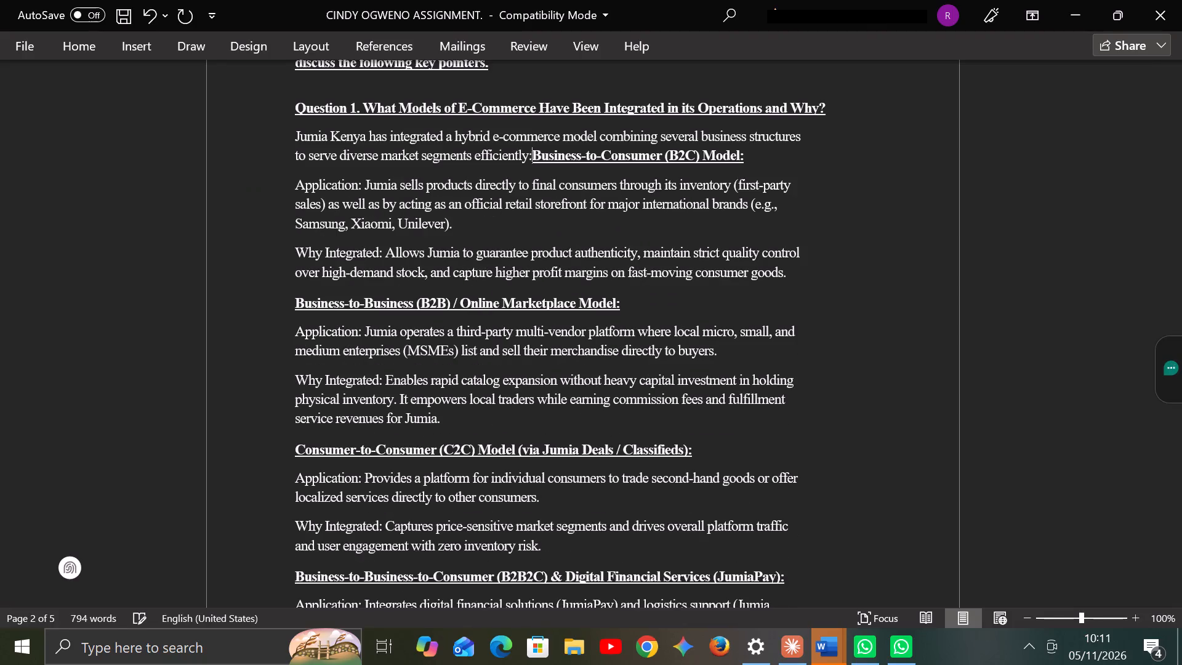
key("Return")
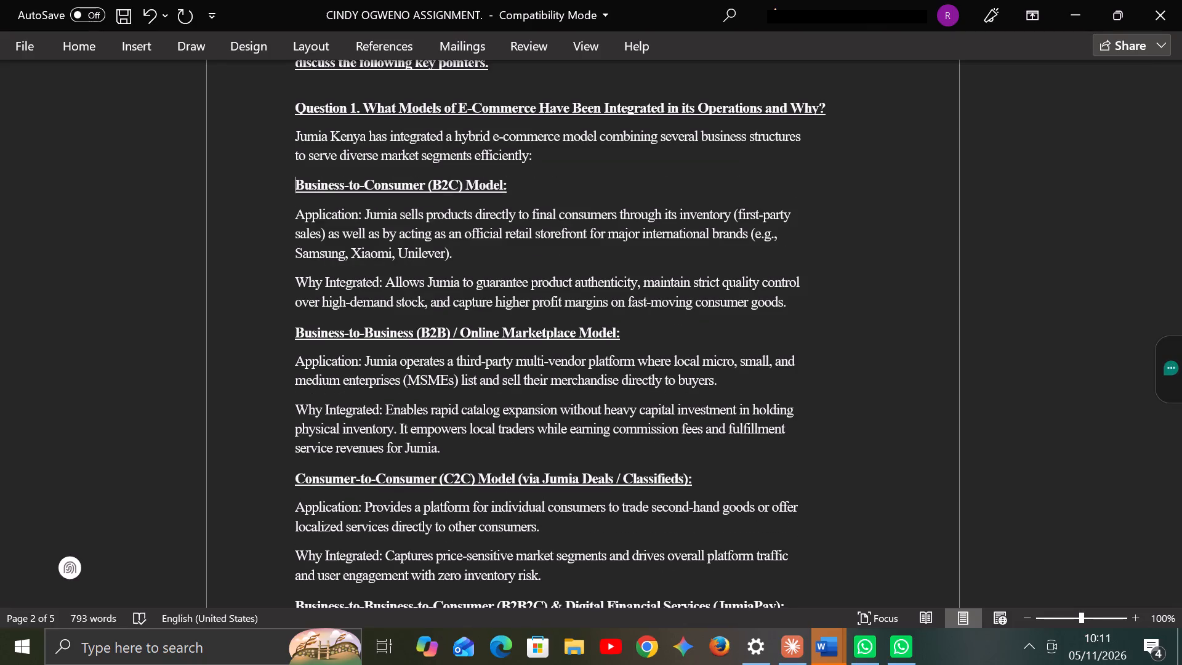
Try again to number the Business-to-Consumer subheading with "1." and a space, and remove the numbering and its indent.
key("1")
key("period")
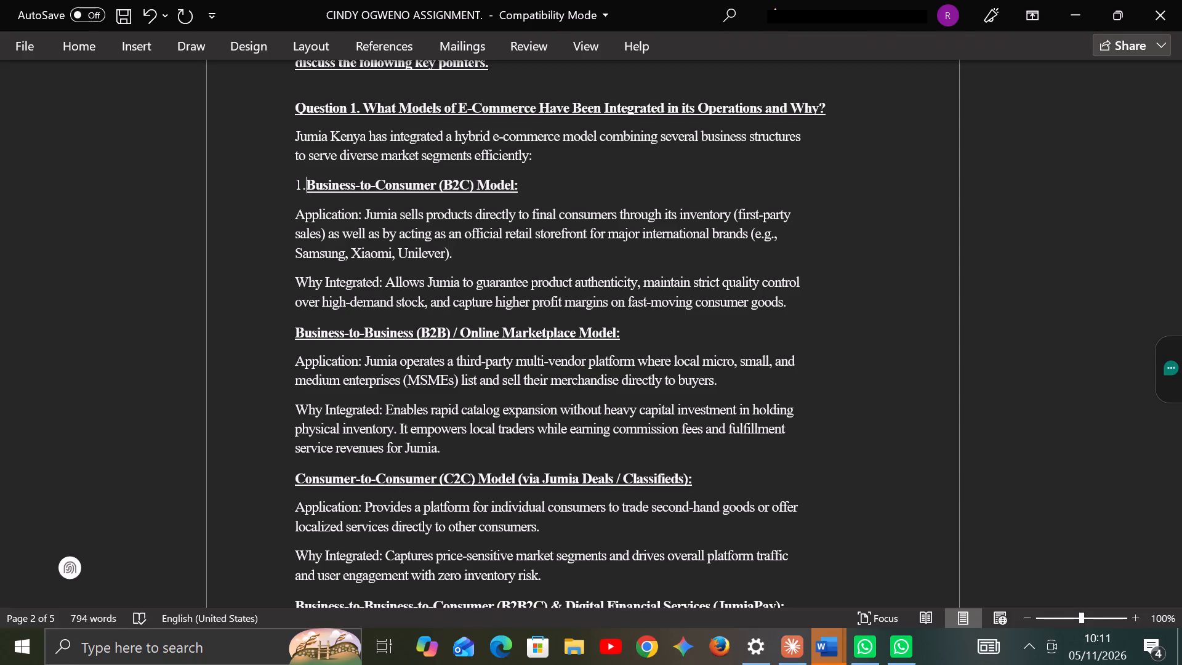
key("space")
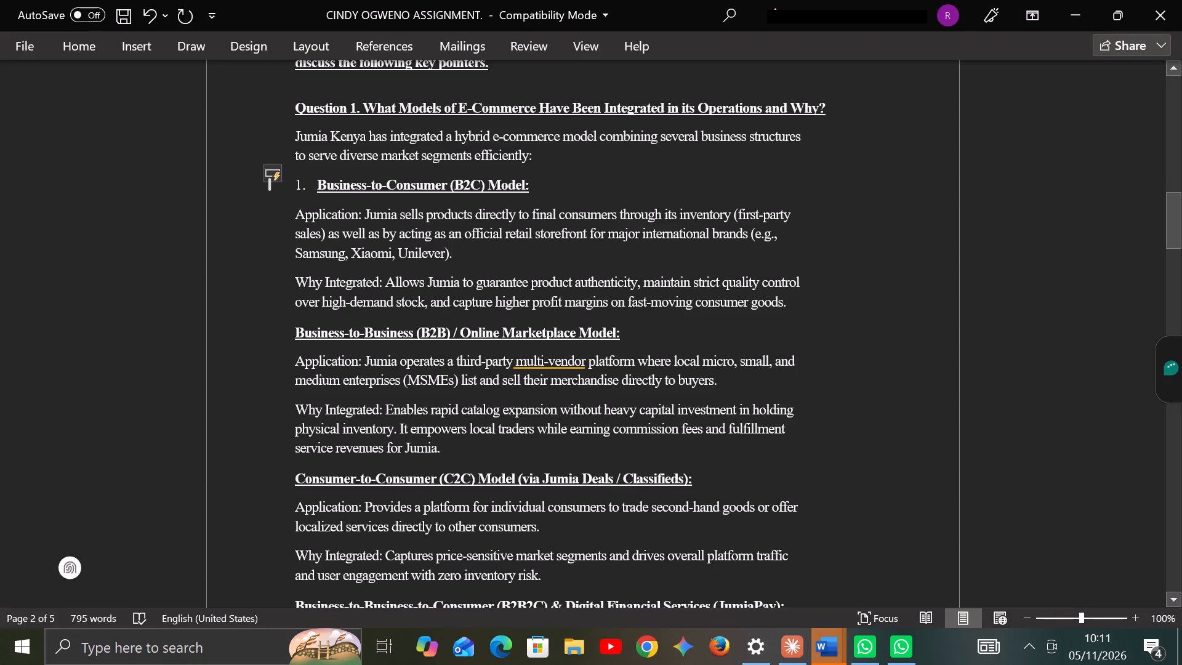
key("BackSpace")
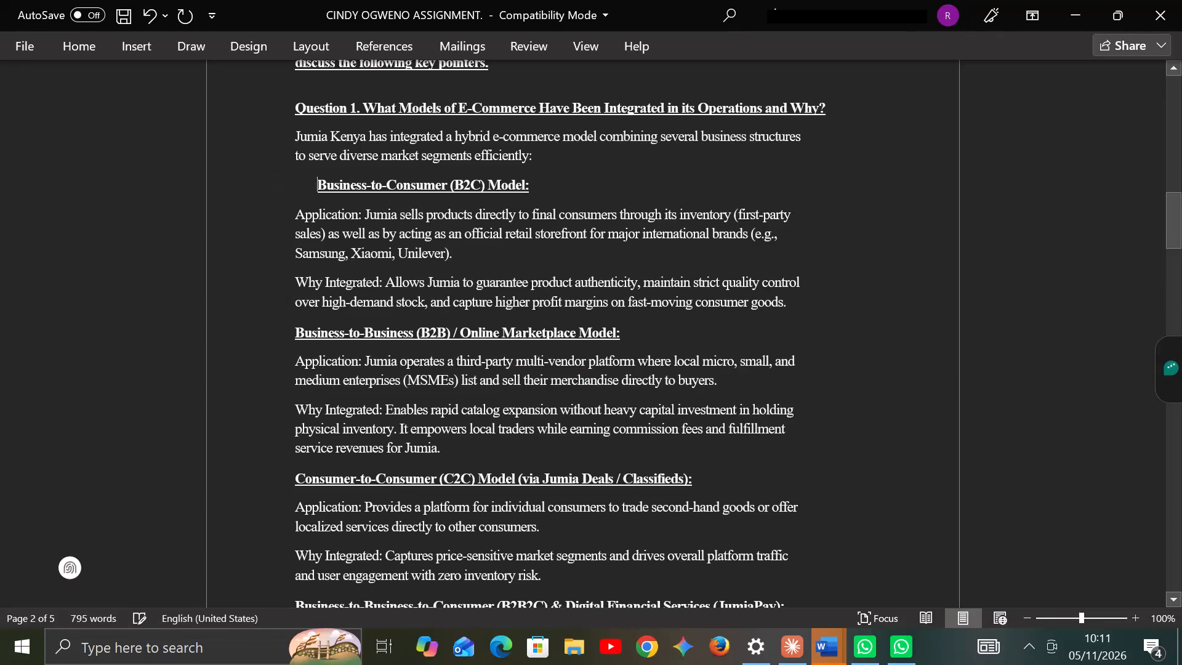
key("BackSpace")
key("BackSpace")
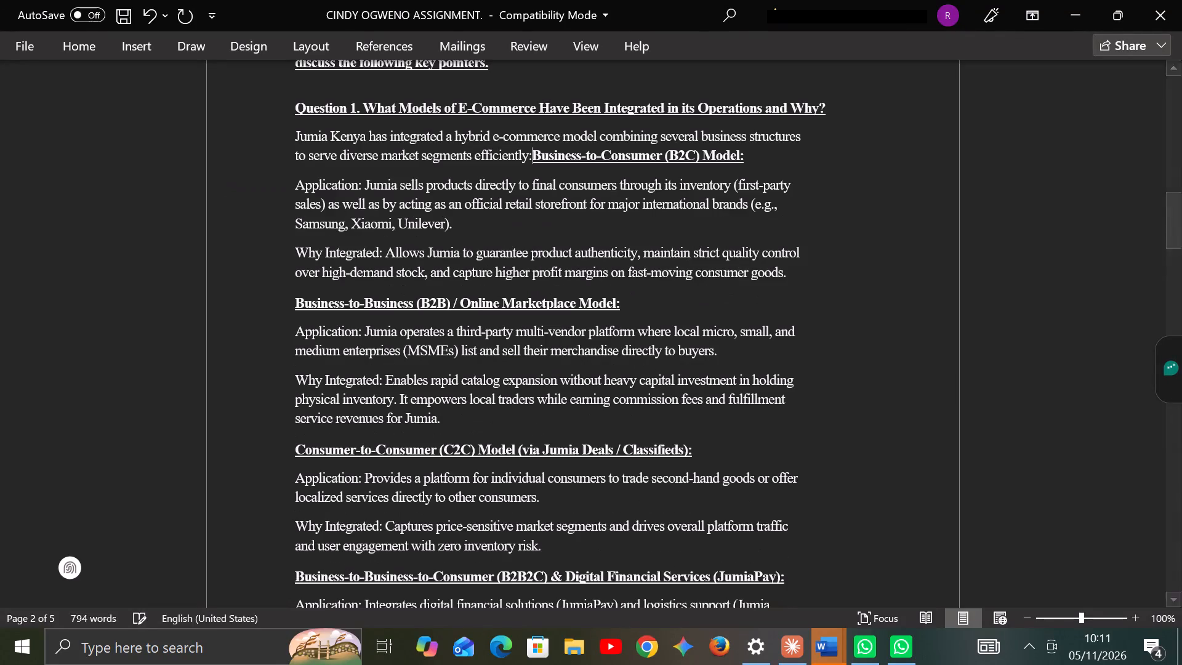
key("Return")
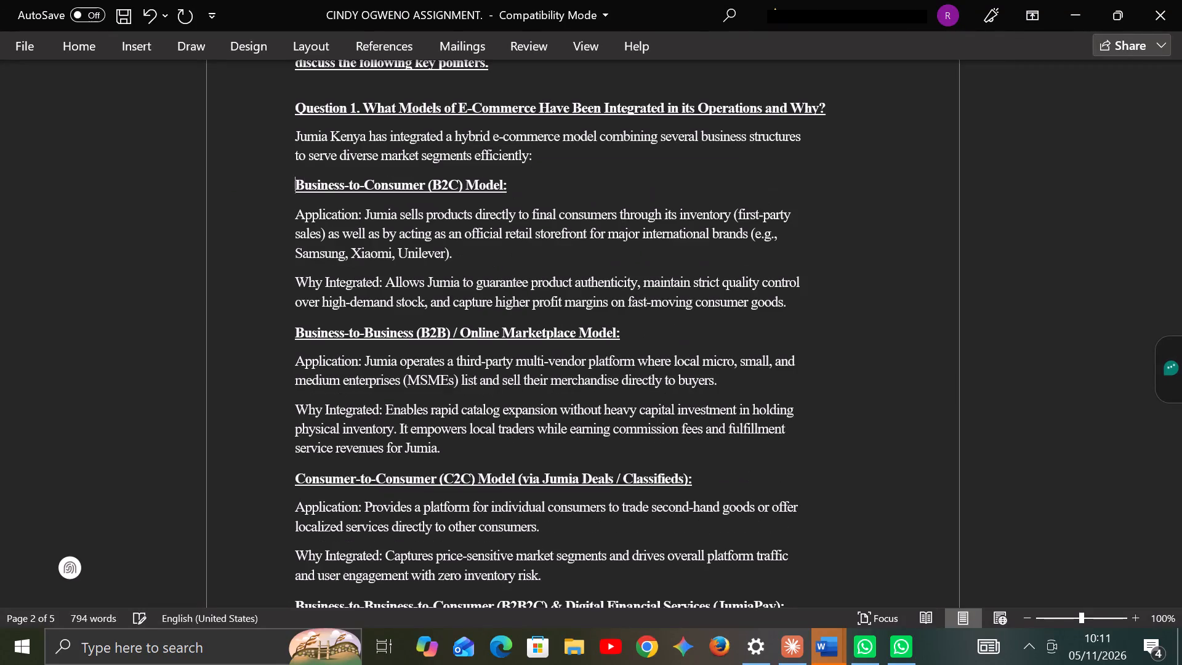
Prefix the Business-to-Consumer, Business-to-Business and Consumer-to-Consumer subheadings with "1.", "2." and "3.", without a space after the period.
key("1")
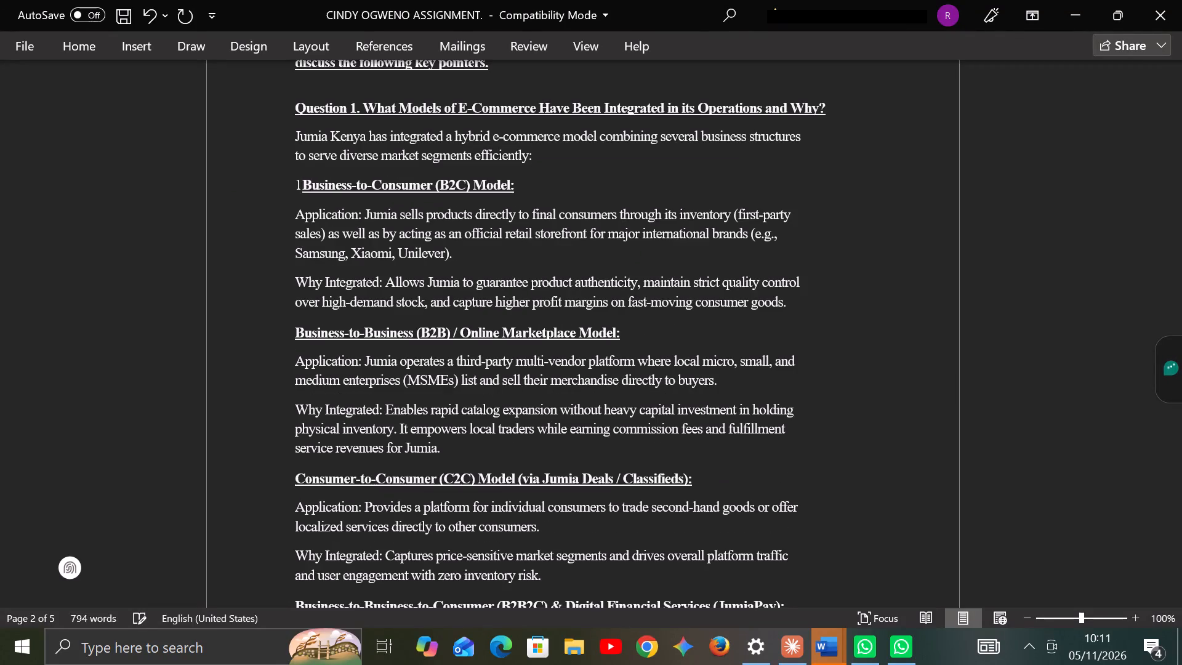
key("period")
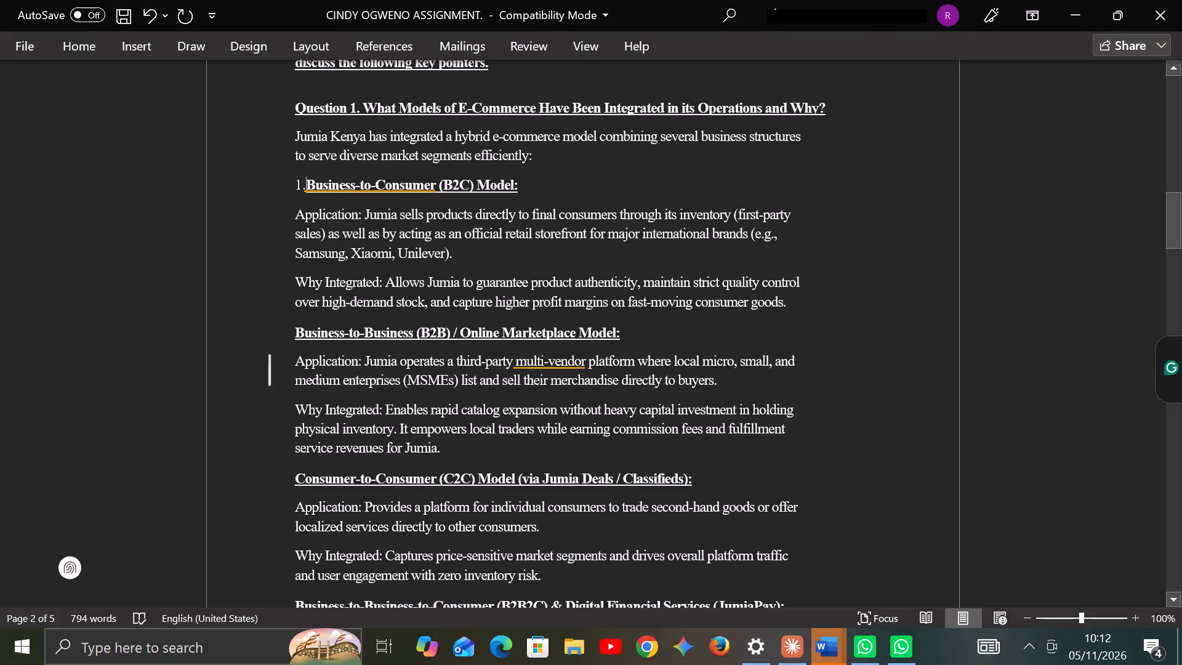
left_click(296, 334)
key("2")
key("period")
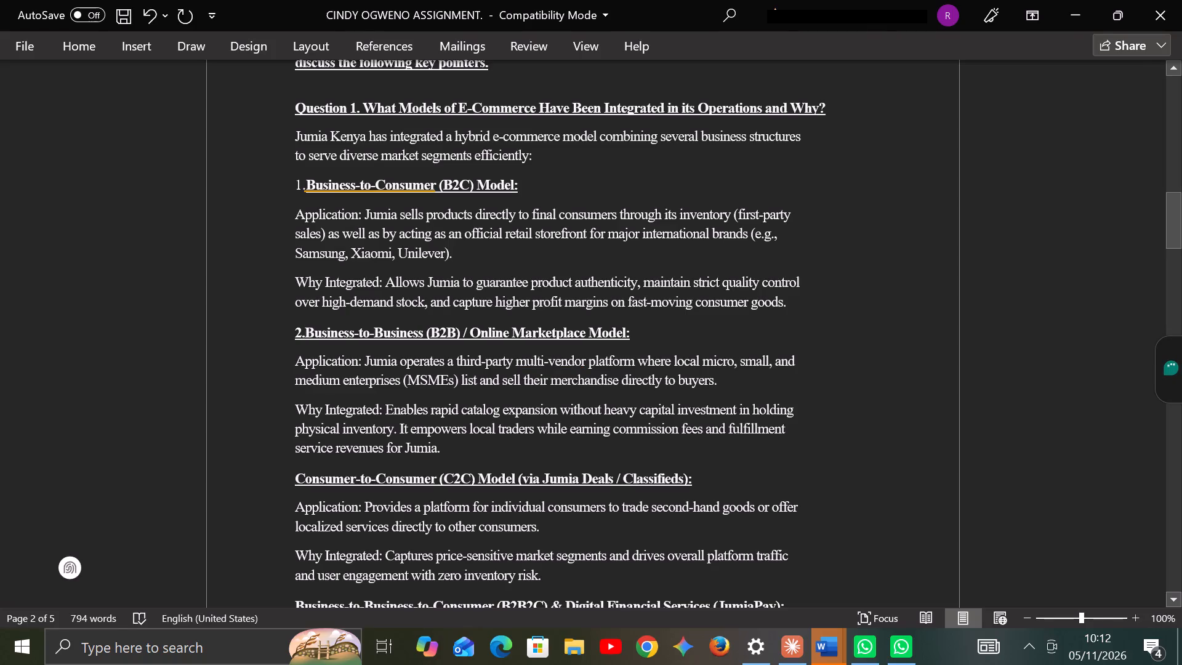
left_click(295, 480)
type("3.")
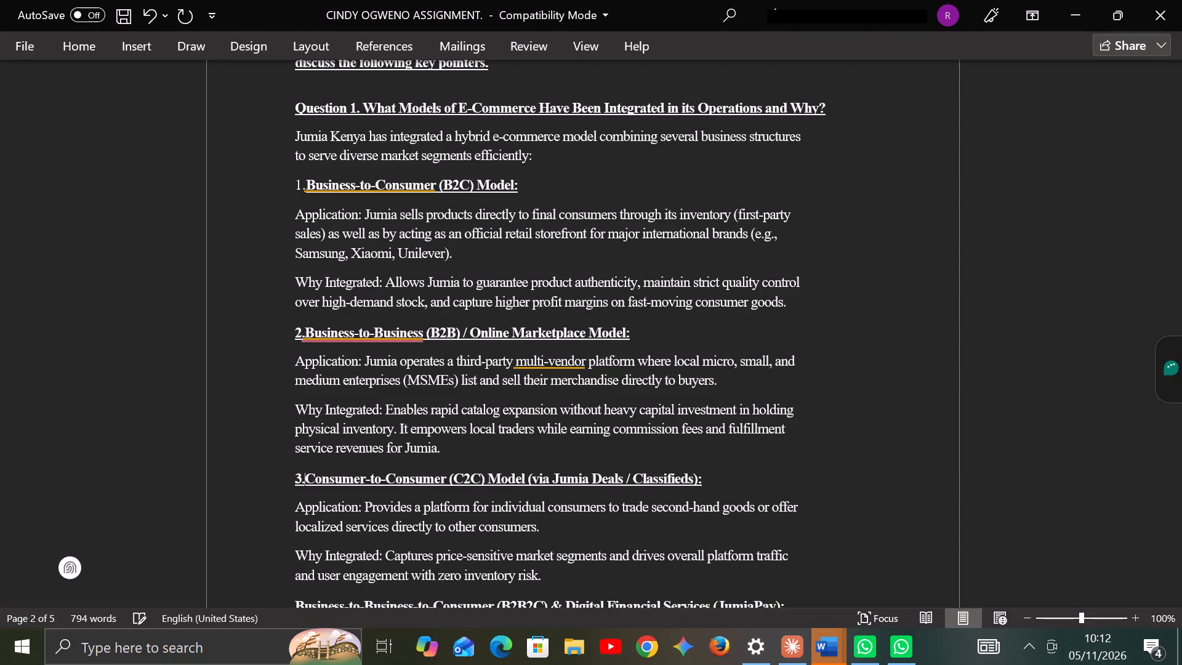
Prefix the Business-to-Business-to-Consumer (B2B2C) subheading under question 1 with "4.", without a space after the period.
scroll(300, 553, "down", 2)
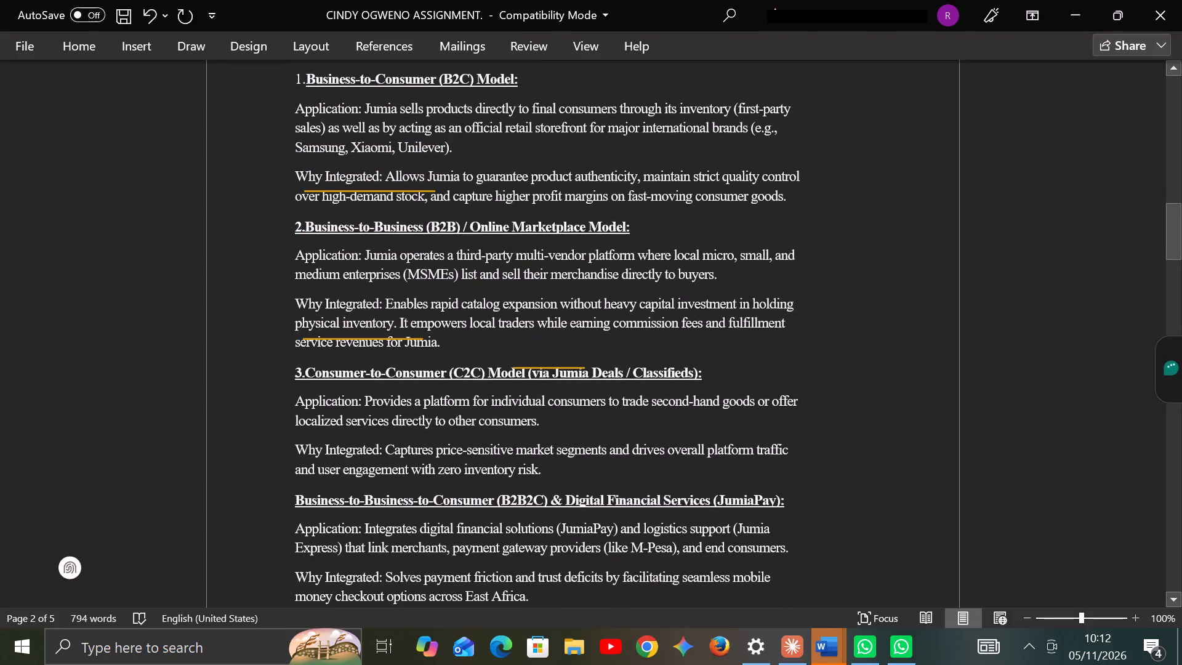
left_click(293, 504)
key("4")
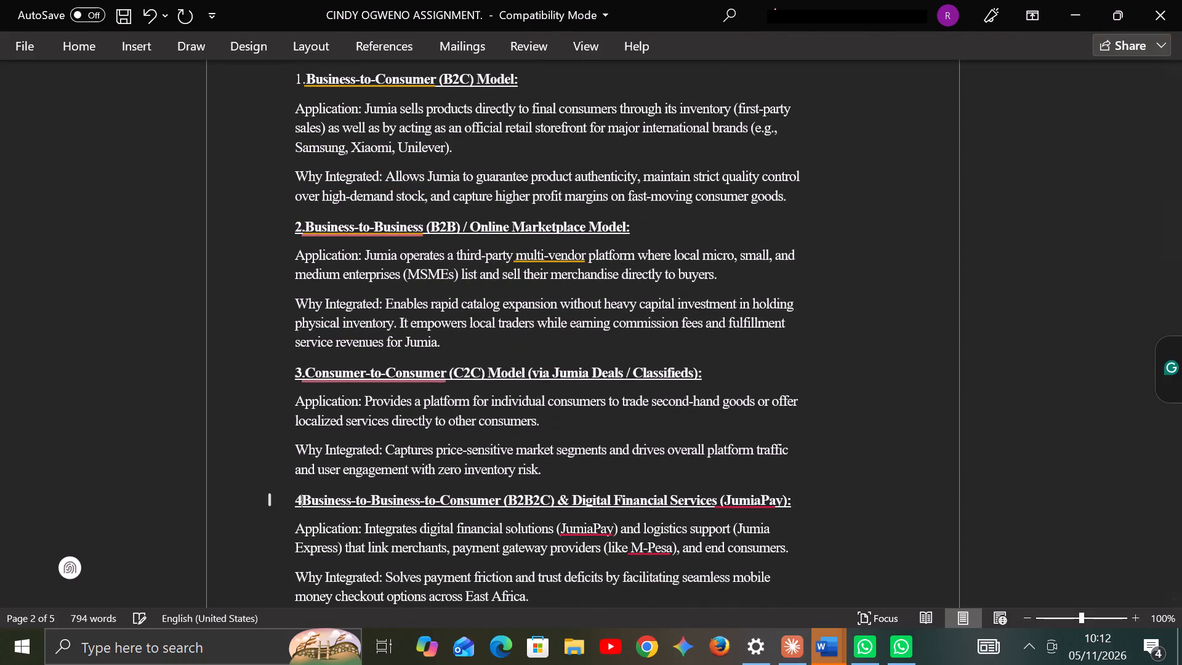
key("period")
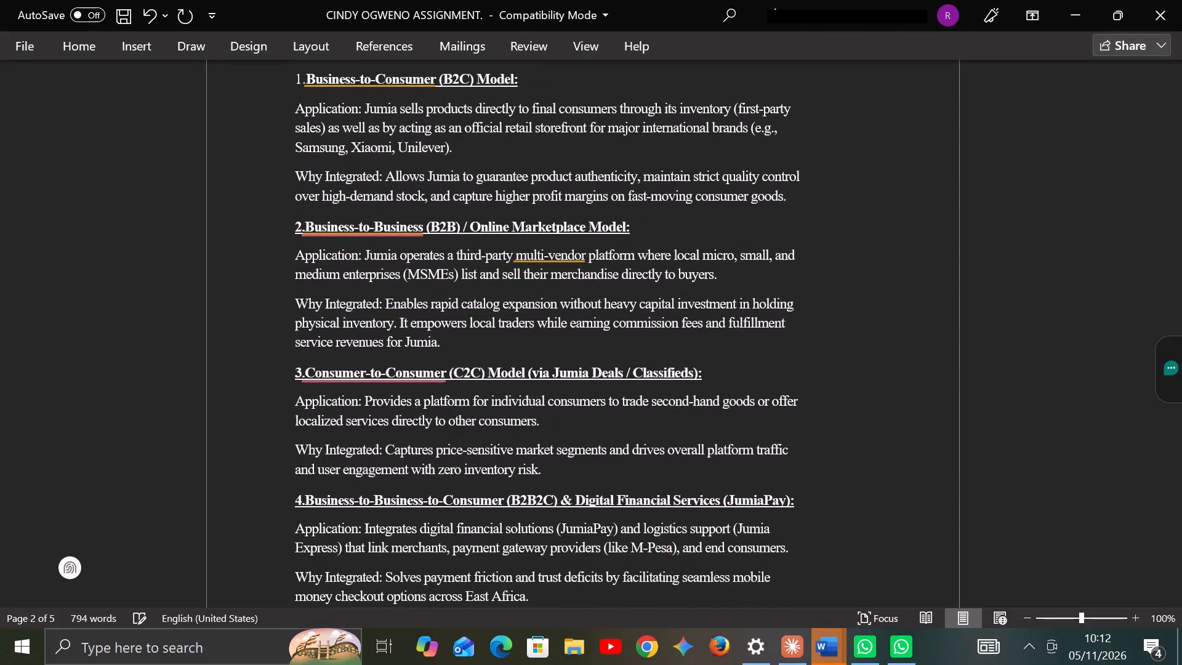
Insert "QUESTION" and a space before "2." in the heading about the challenges of integrating e-commerce.
scroll(303, 515, "down", 3)
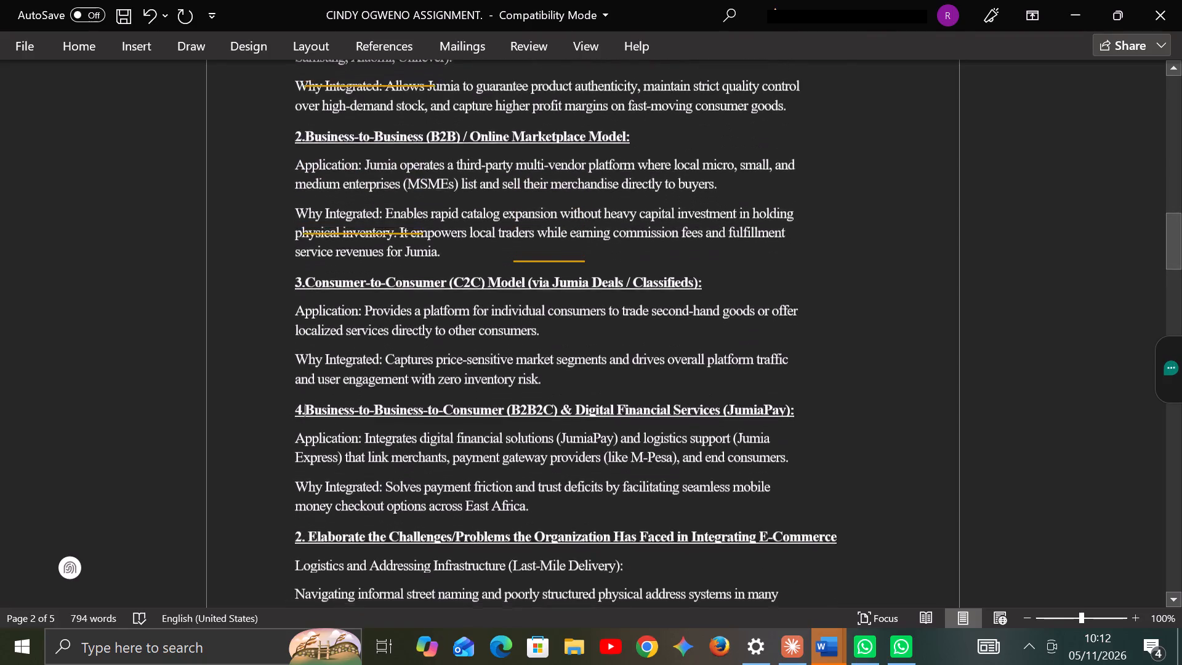
scroll(303, 515, "down", 1)
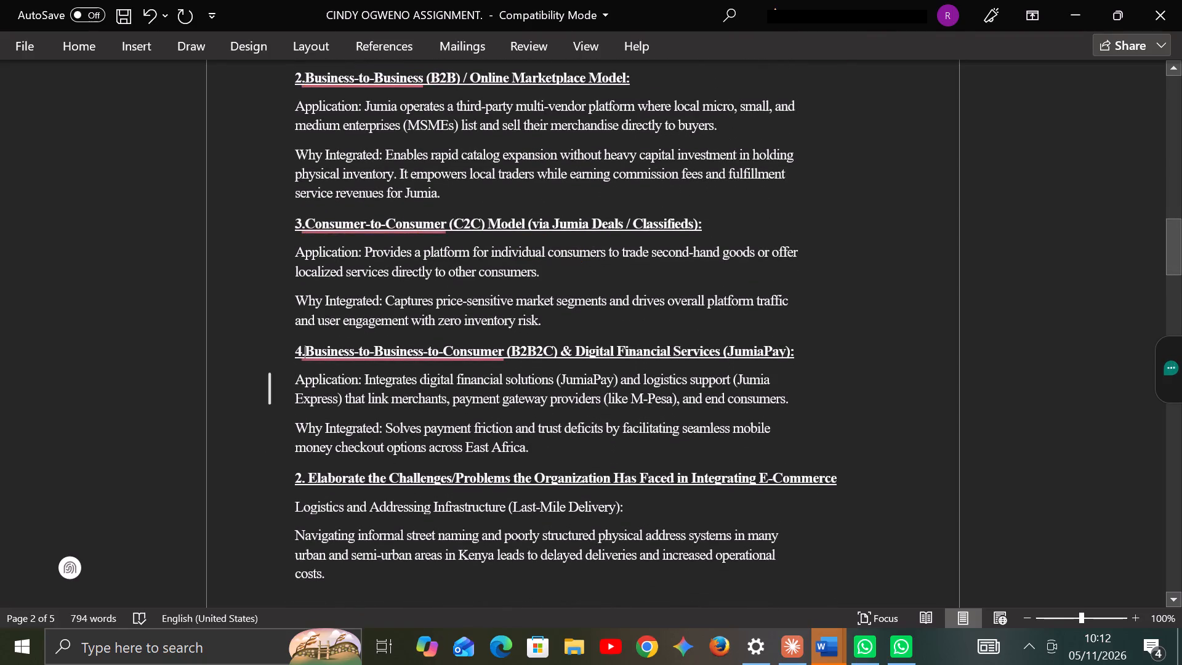
left_click(294, 478)
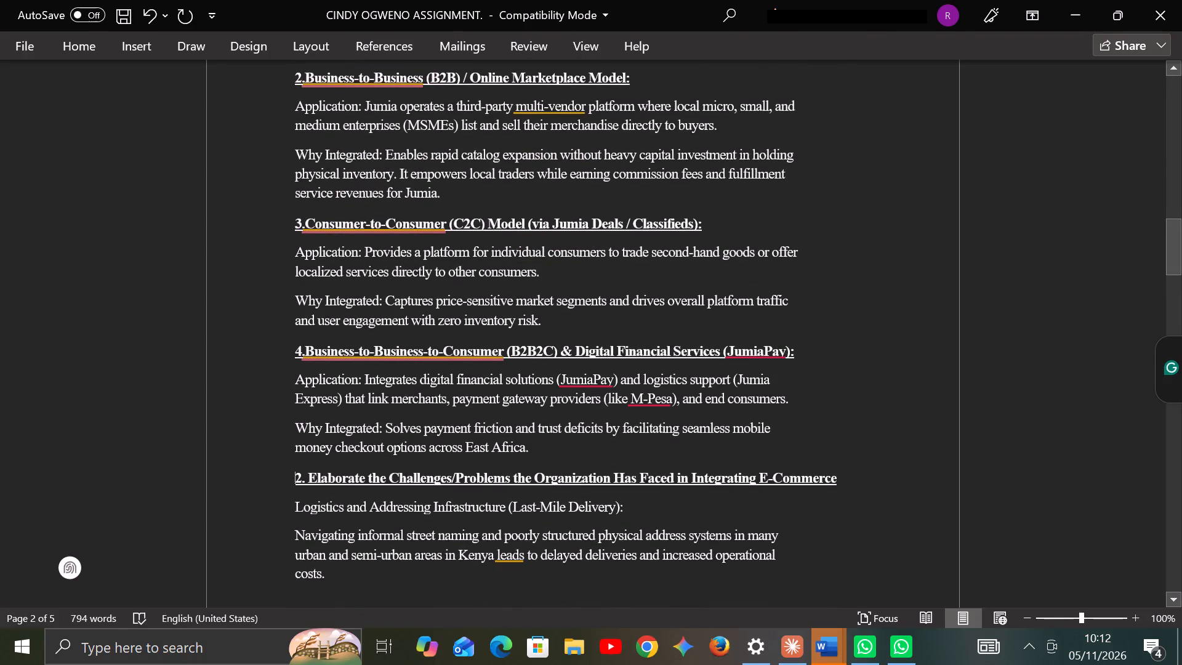
type("QUESTION")
key("space")
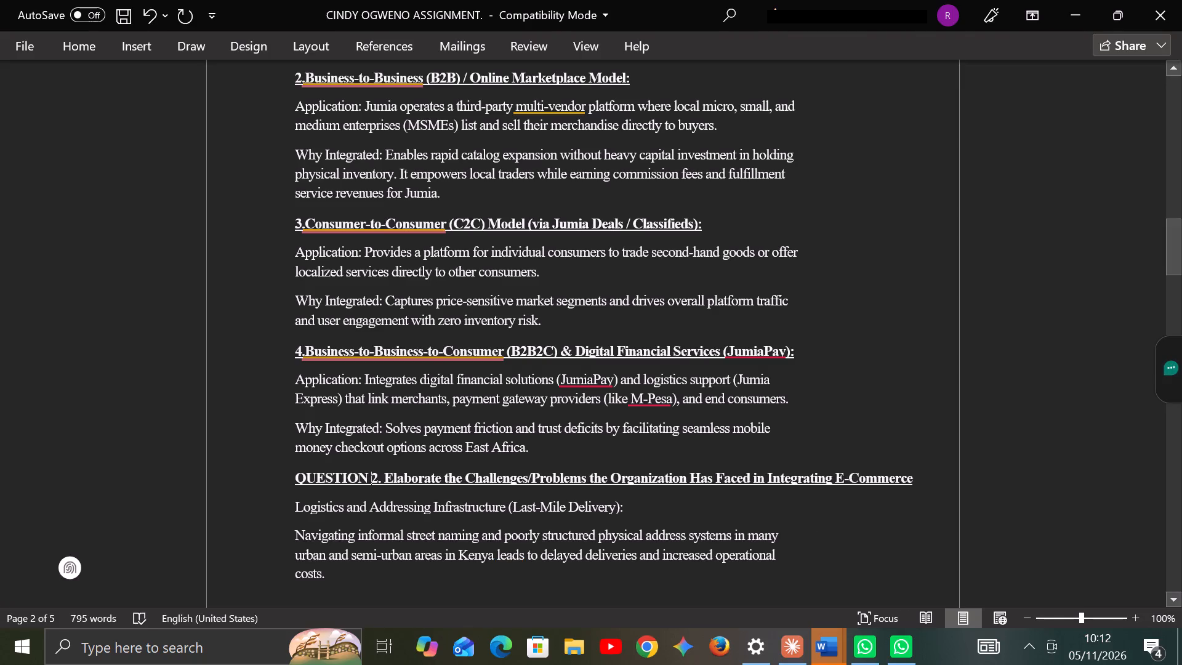
Bold and underline the subheading "Logistics and Addressing Infrastructure (Last-Mile Delivery):" under question 2.
scroll(378, 496, "down", 1)
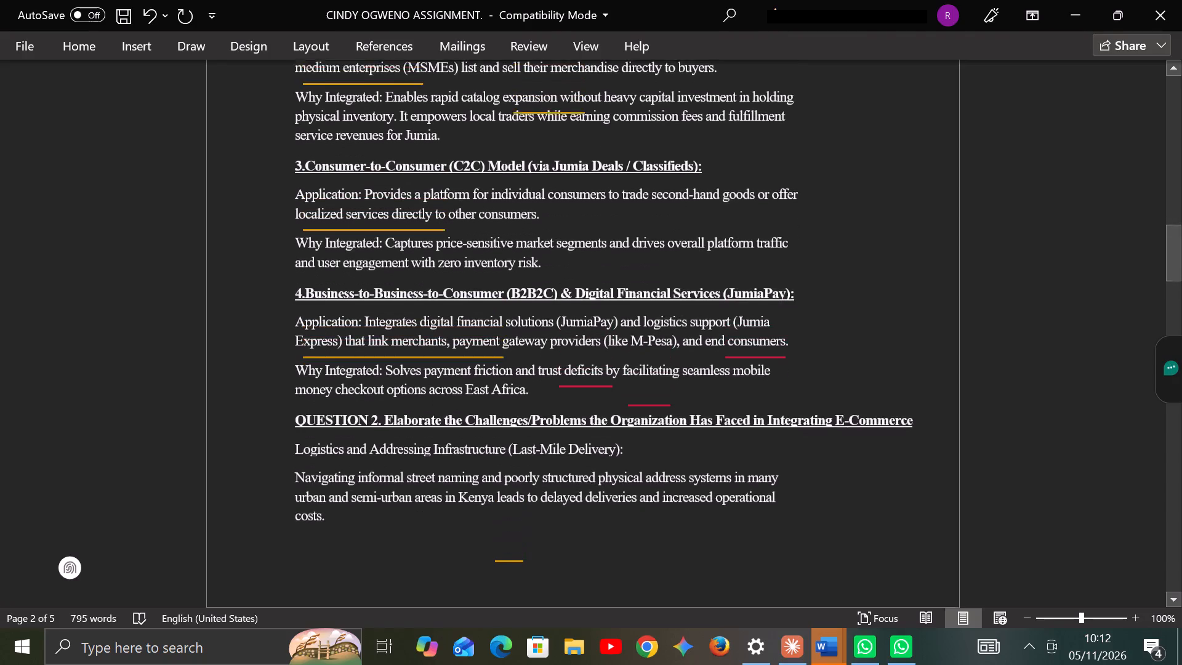
scroll(378, 496, "down", 2)
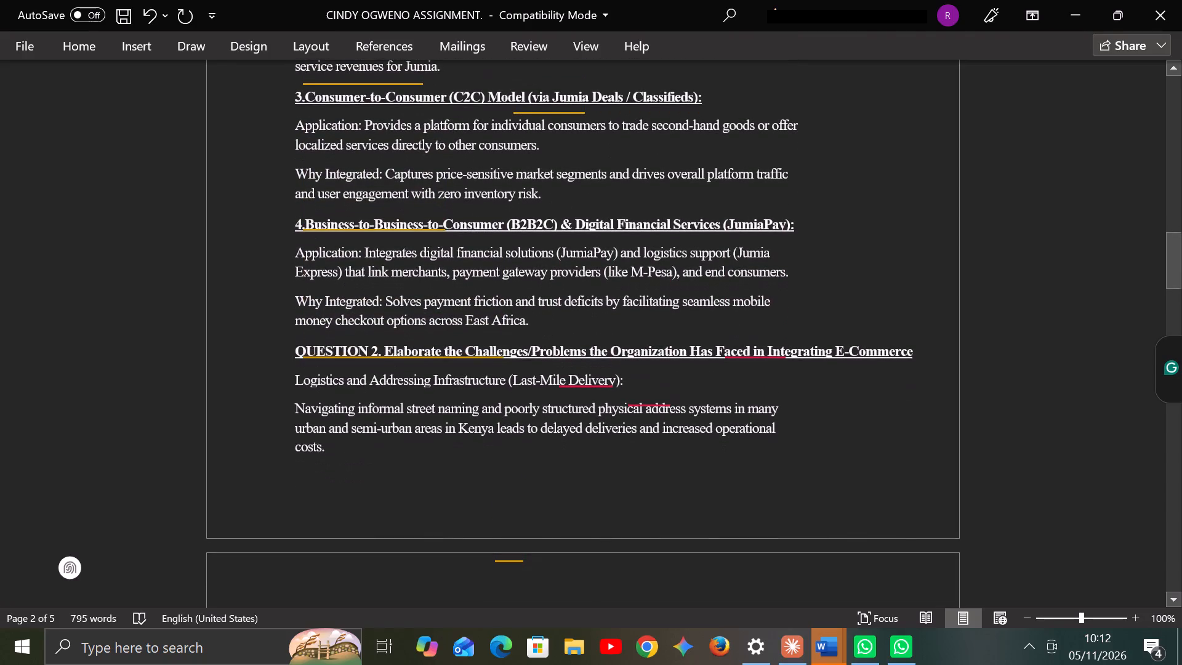
left_click_drag(292, 377, 518, 381)
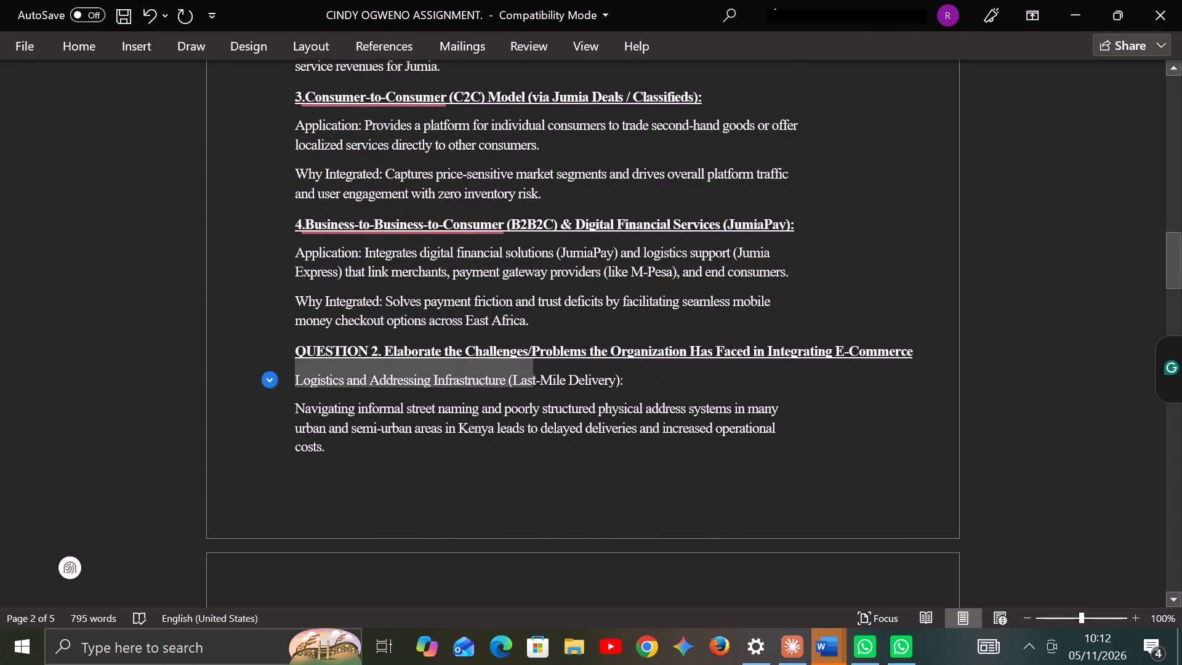
left_click_drag(518, 381, 664, 384)
left_click(681, 361)
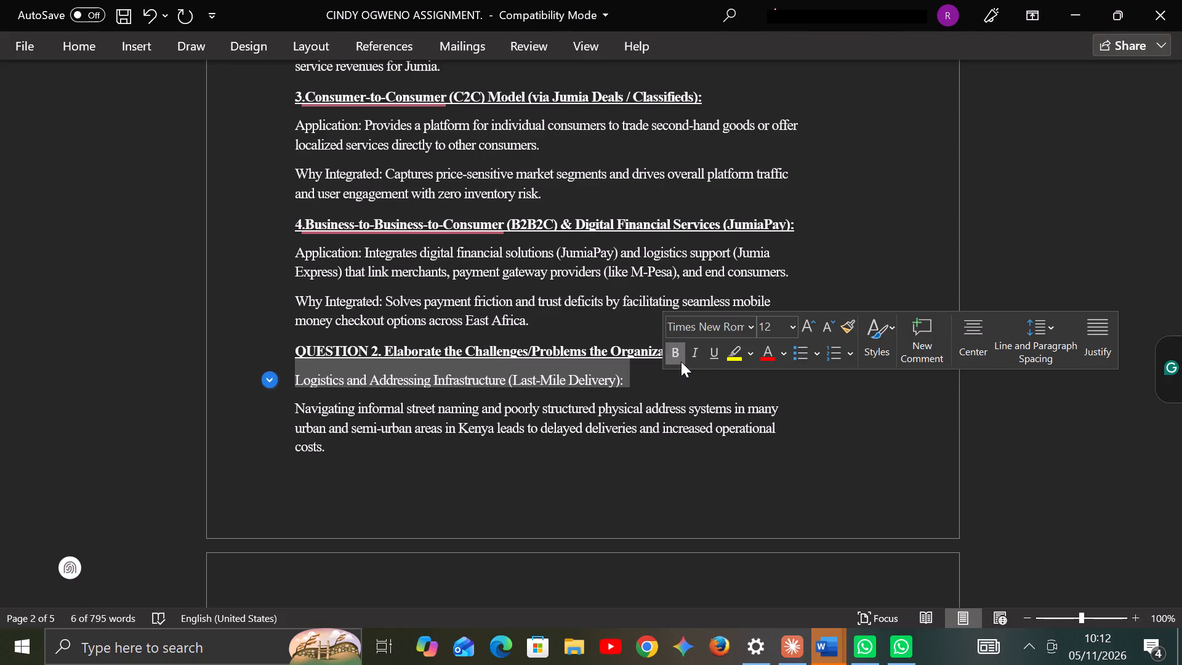
left_click(715, 353)
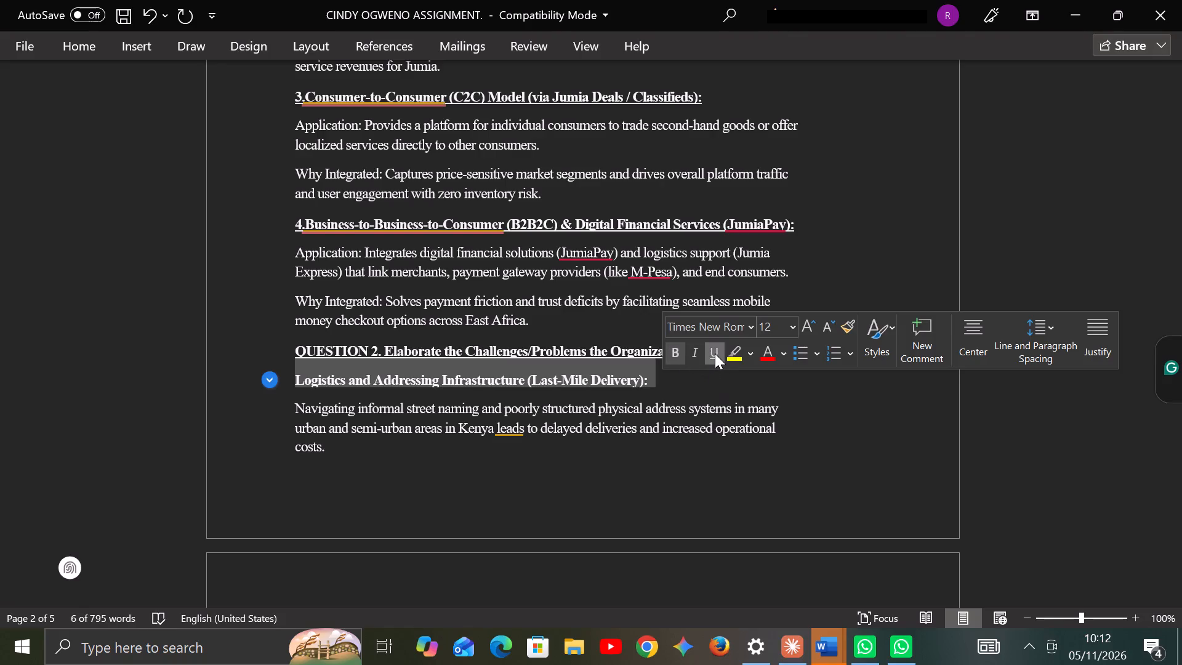
left_click(516, 358)
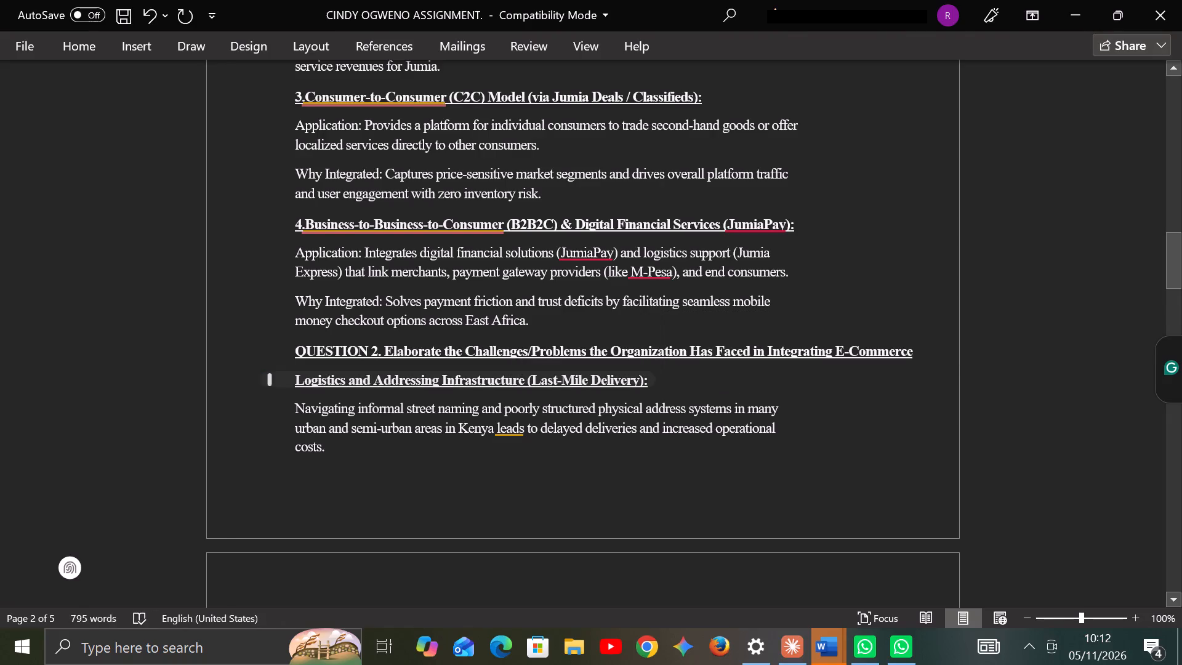
Prefix the Logistics and Addressing Infrastructure subheading with "1.", without a space after the period.
left_click(294, 382)
key("1")
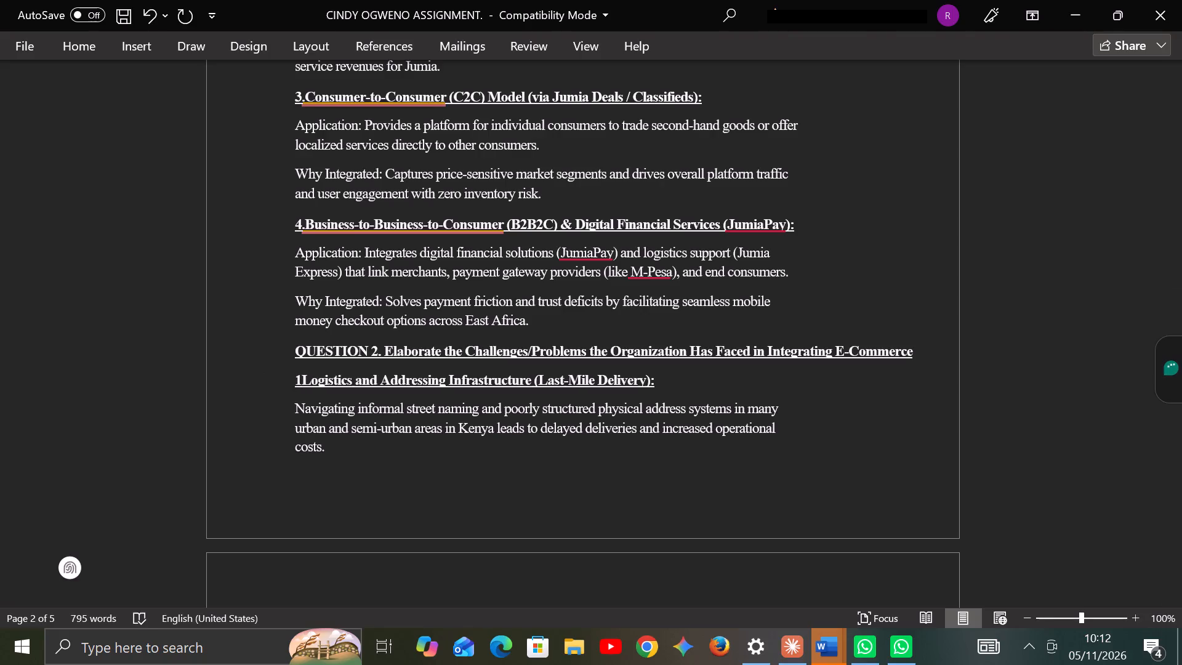
key("period")
Bold and underline the subheading "High Rate of Order Cancellations and Payment on Delivery (PoD) Risks:" under question 2.
scroll(366, 448, "down", 2)
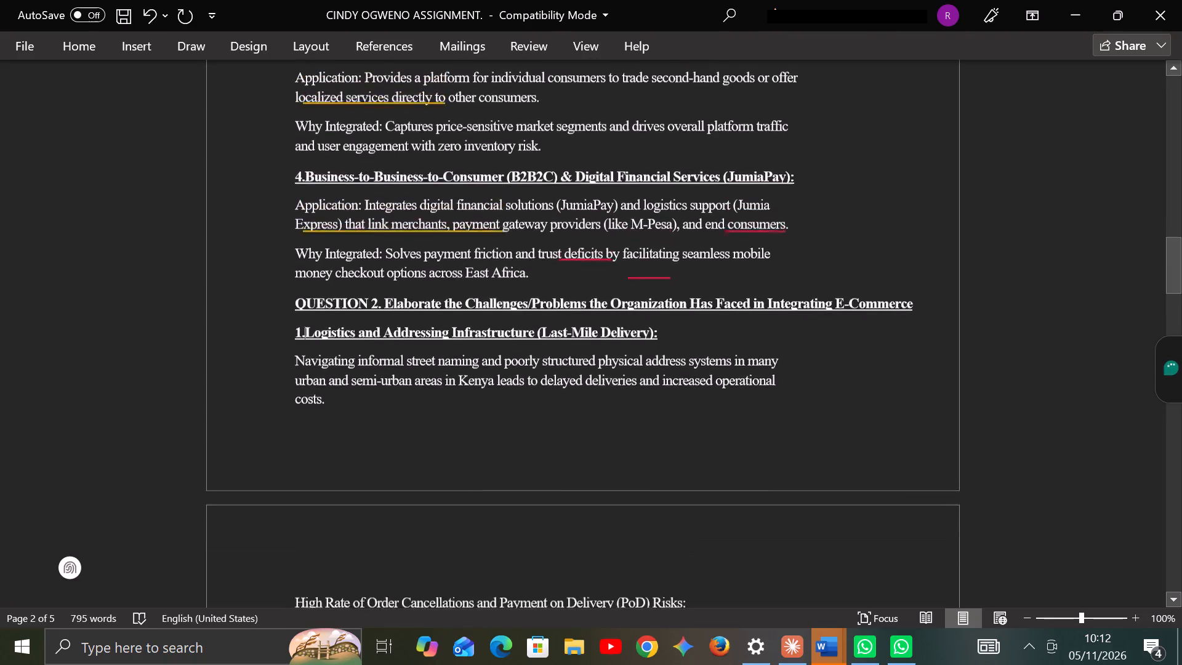
scroll(366, 448, "down", 2)
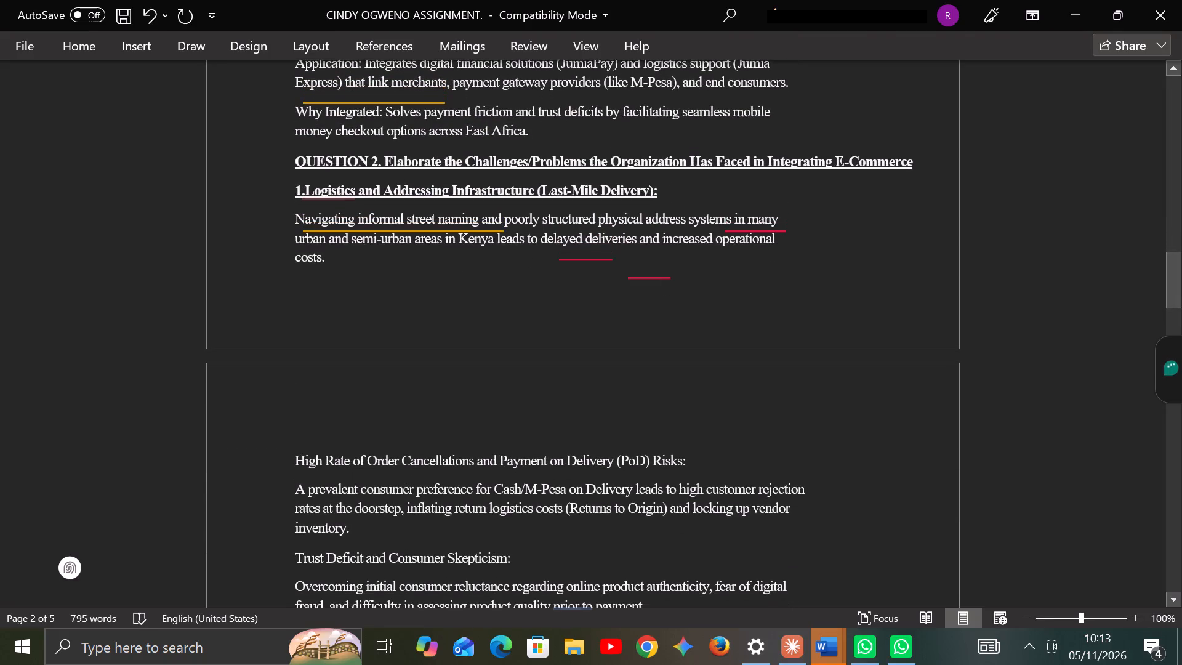
left_click_drag(294, 459, 356, 461)
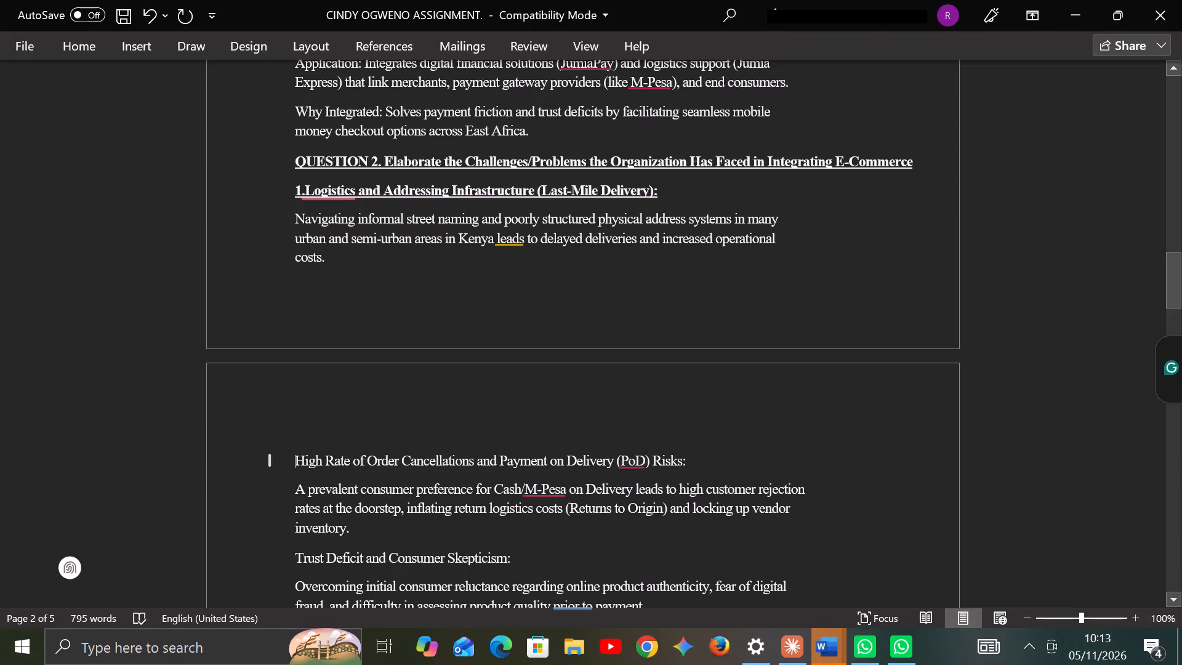
left_click_drag(356, 461, 573, 461)
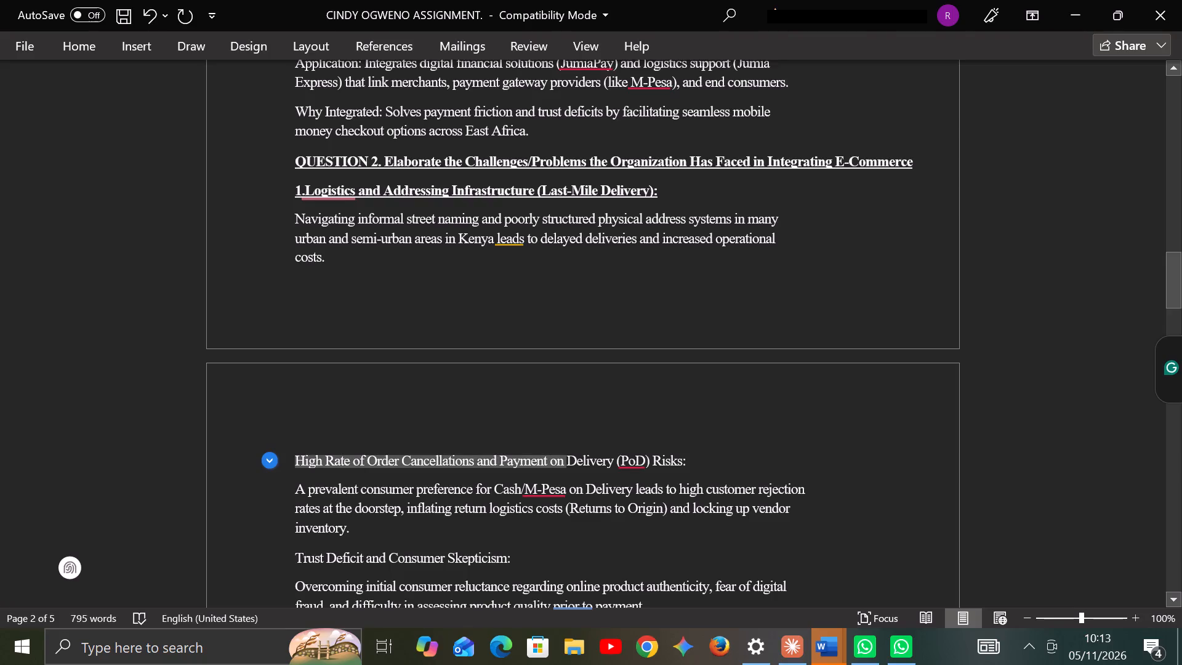
left_click_drag(573, 461, 653, 461)
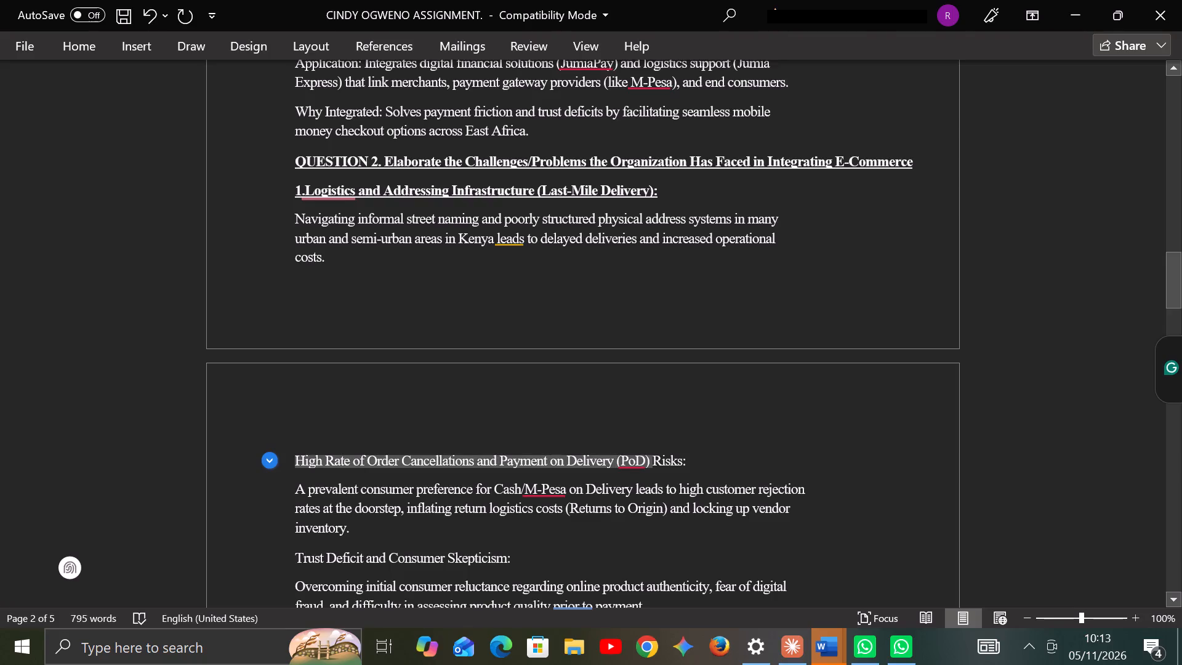
left_click_drag(653, 461, 715, 461)
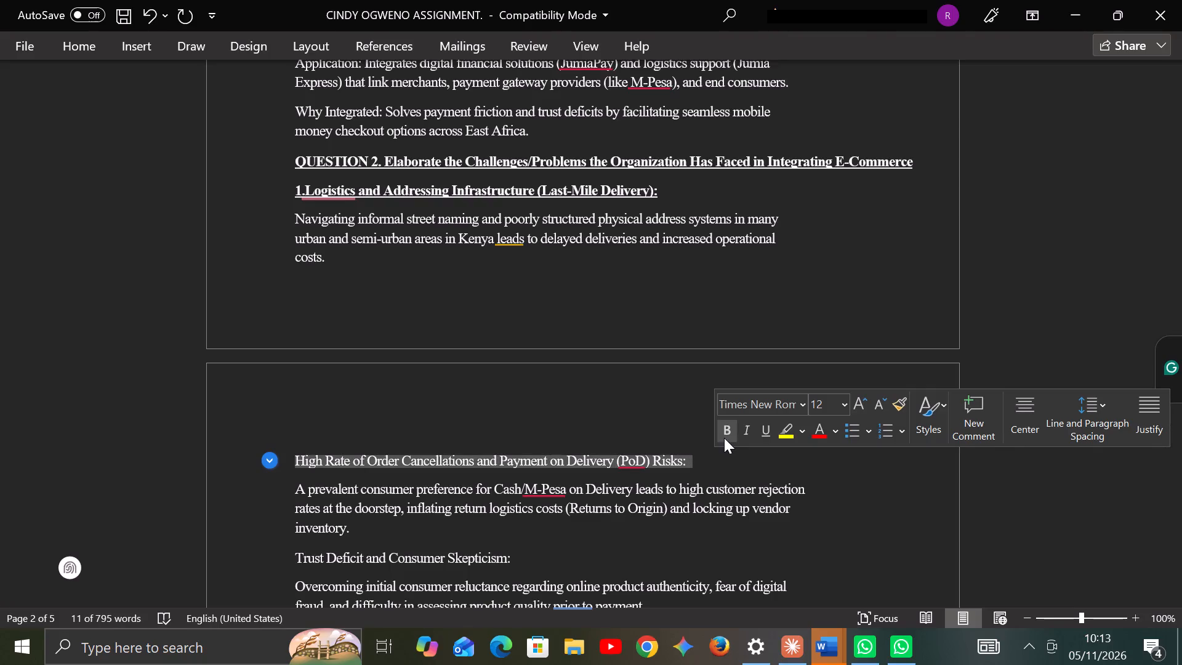
left_click(724, 438)
left_click(766, 443)
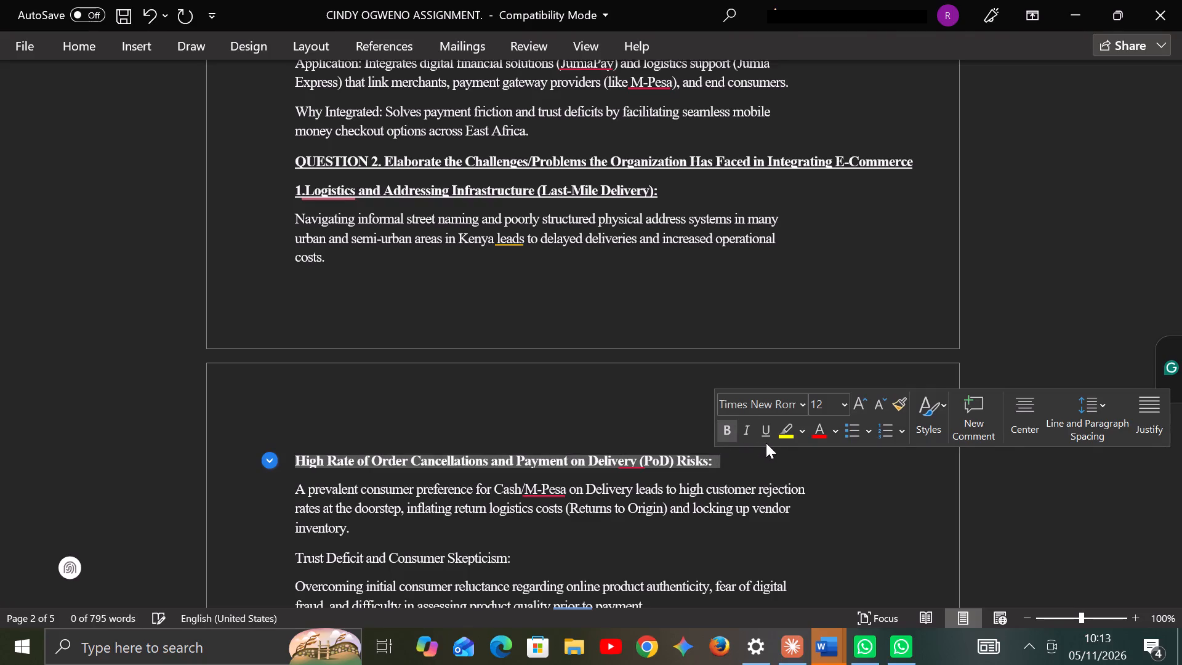
left_click(766, 431)
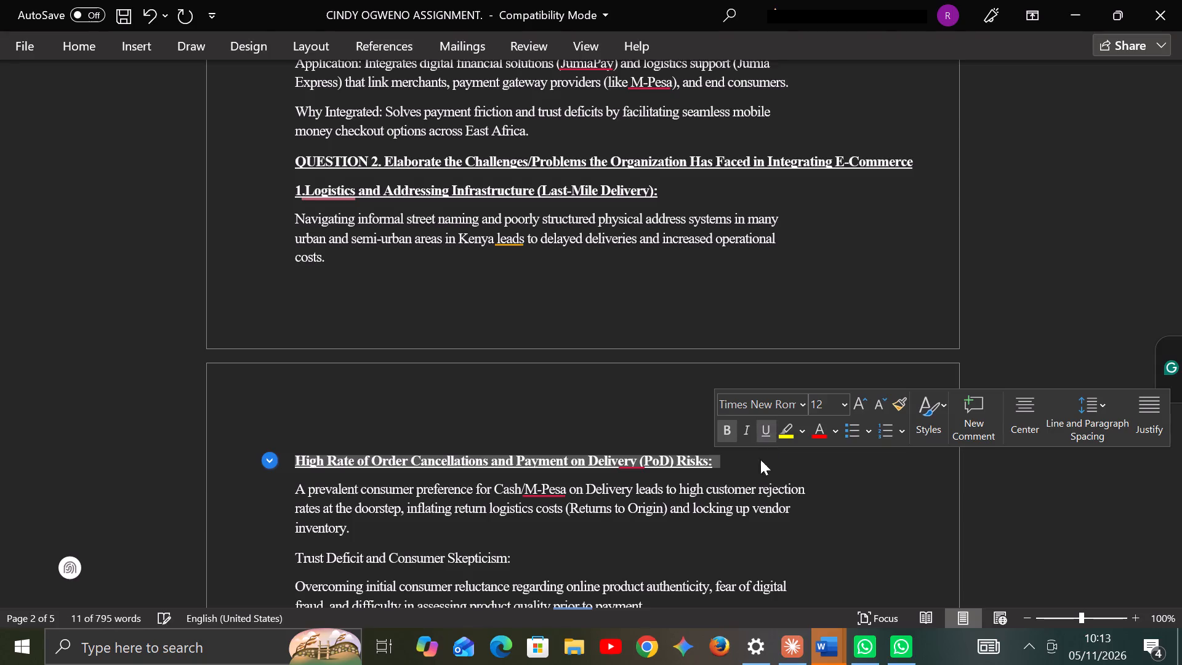
left_click(760, 474)
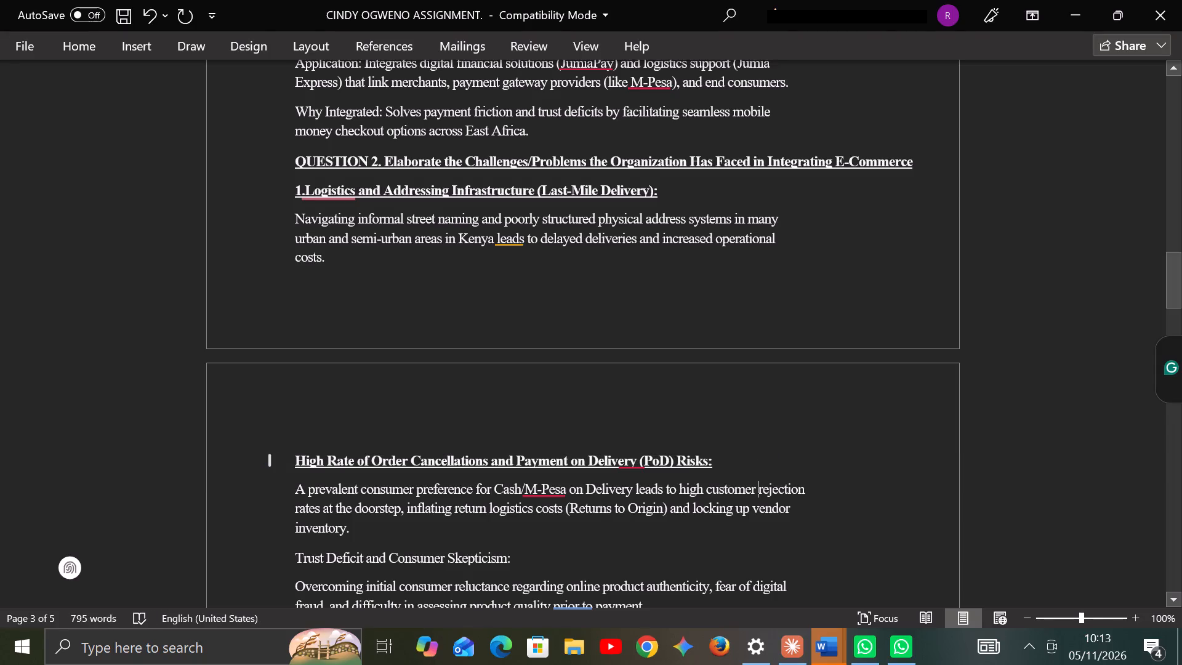
Bold and underline the subheading "Trust Deficit and Consumer Skepticism:" under question 2.
scroll(348, 547, "down", 1)
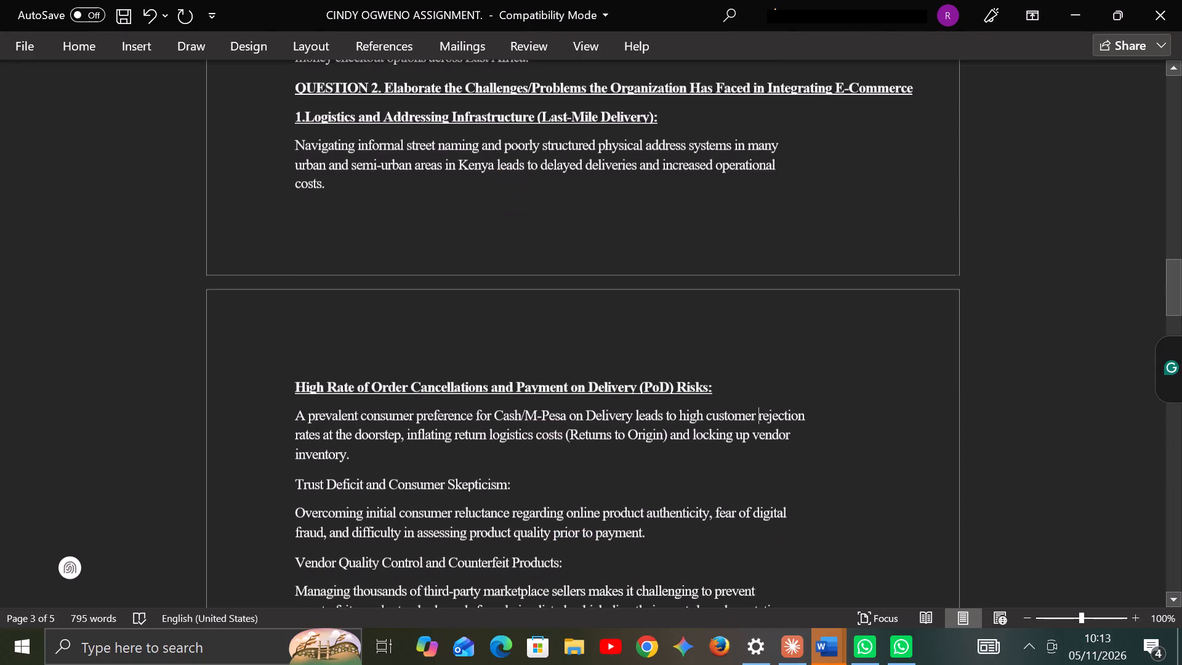
left_click_drag(294, 482, 339, 489)
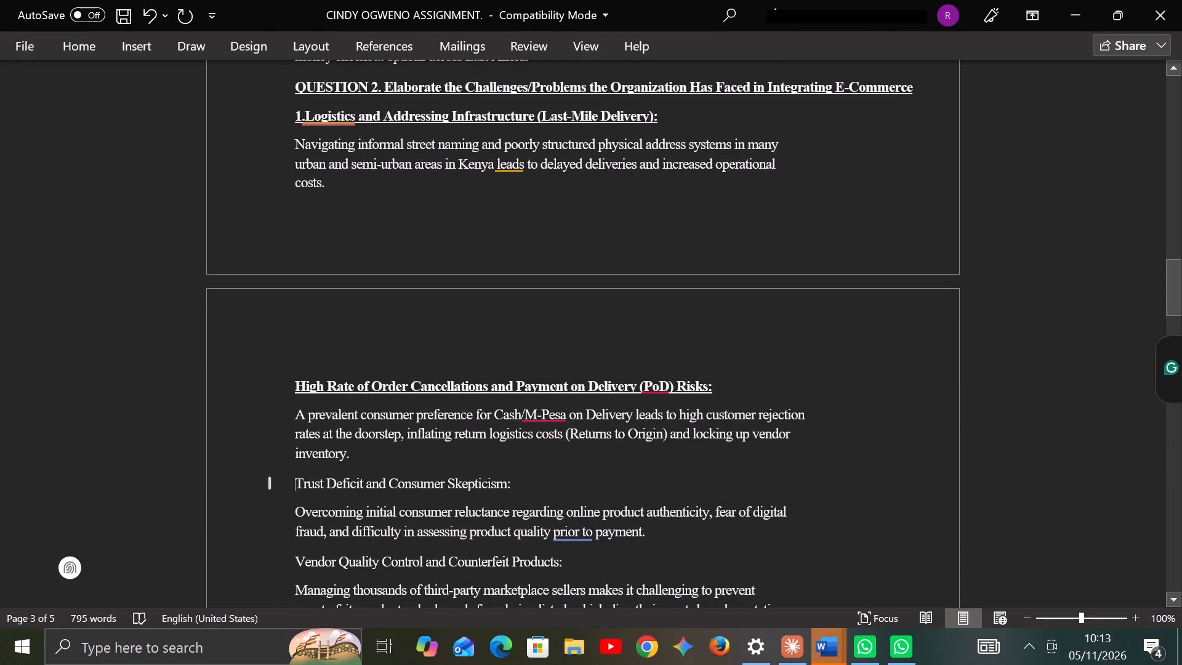
left_click_drag(339, 489, 513, 486)
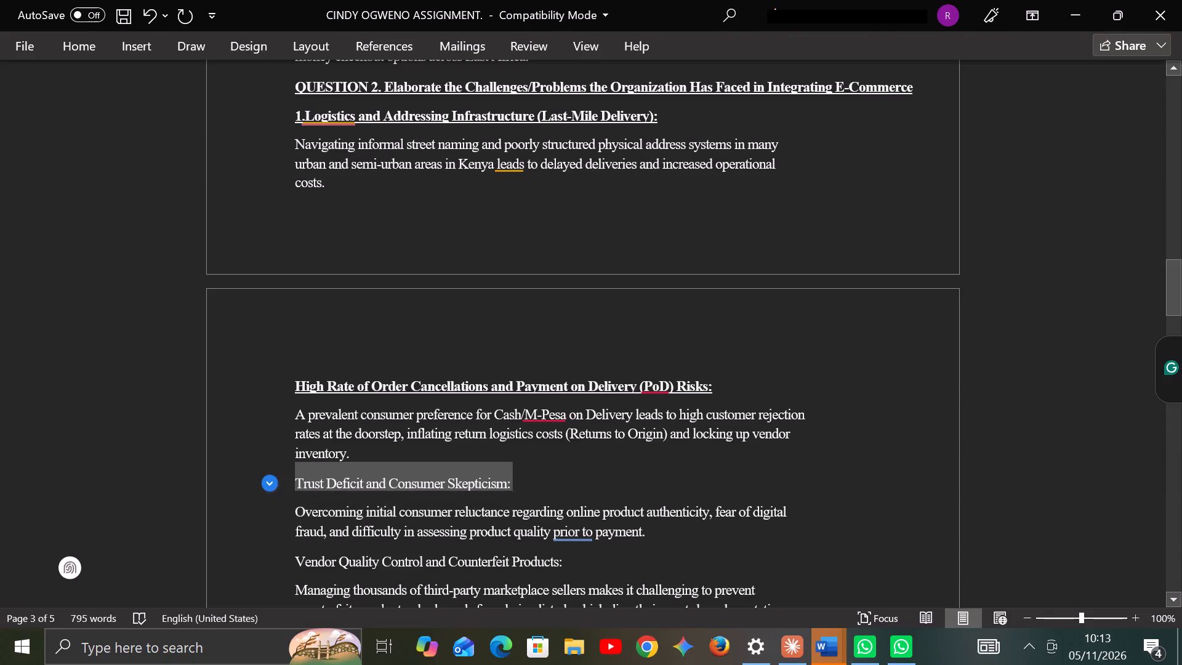
left_click_drag(513, 486, 517, 486)
left_click(530, 454)
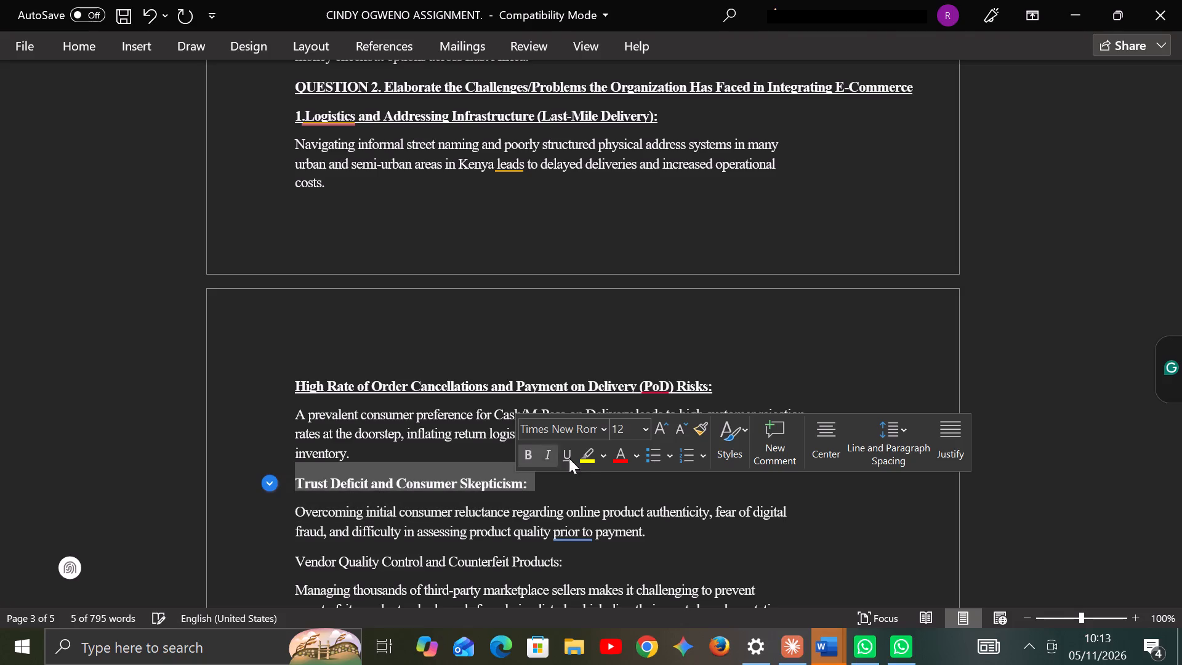
left_click(569, 459)
left_click(569, 512)
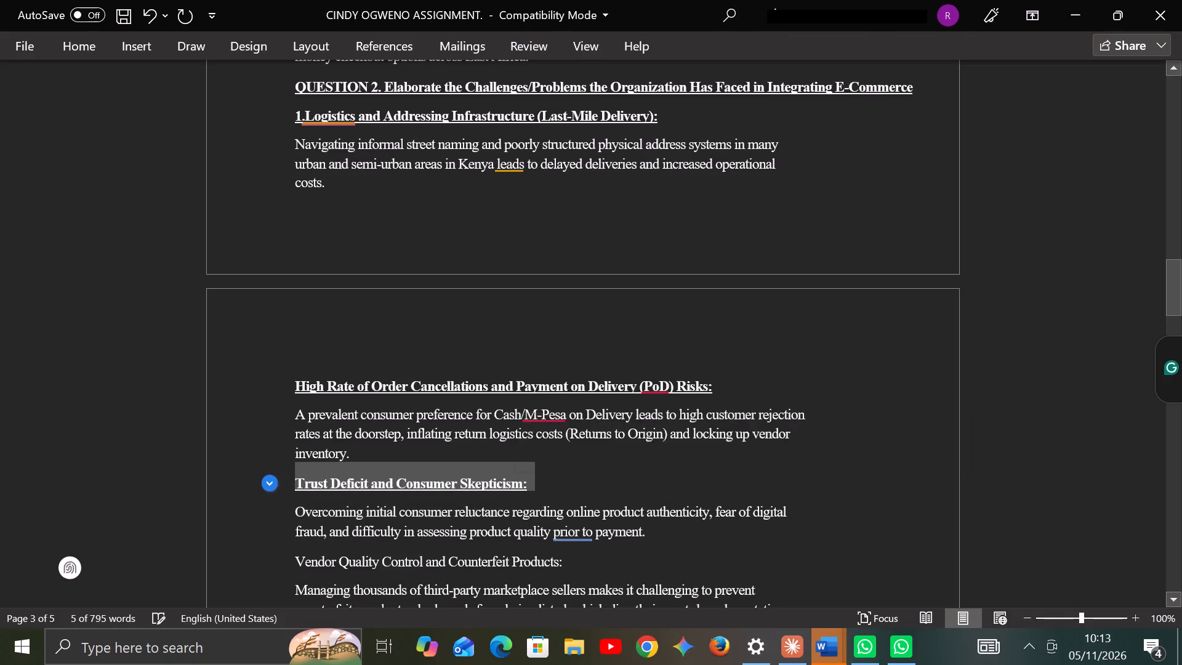
Bold and underline the subheading "Vendor Quality Control and Counterfeit Products:" under question 2.
scroll(569, 512, "down", 2)
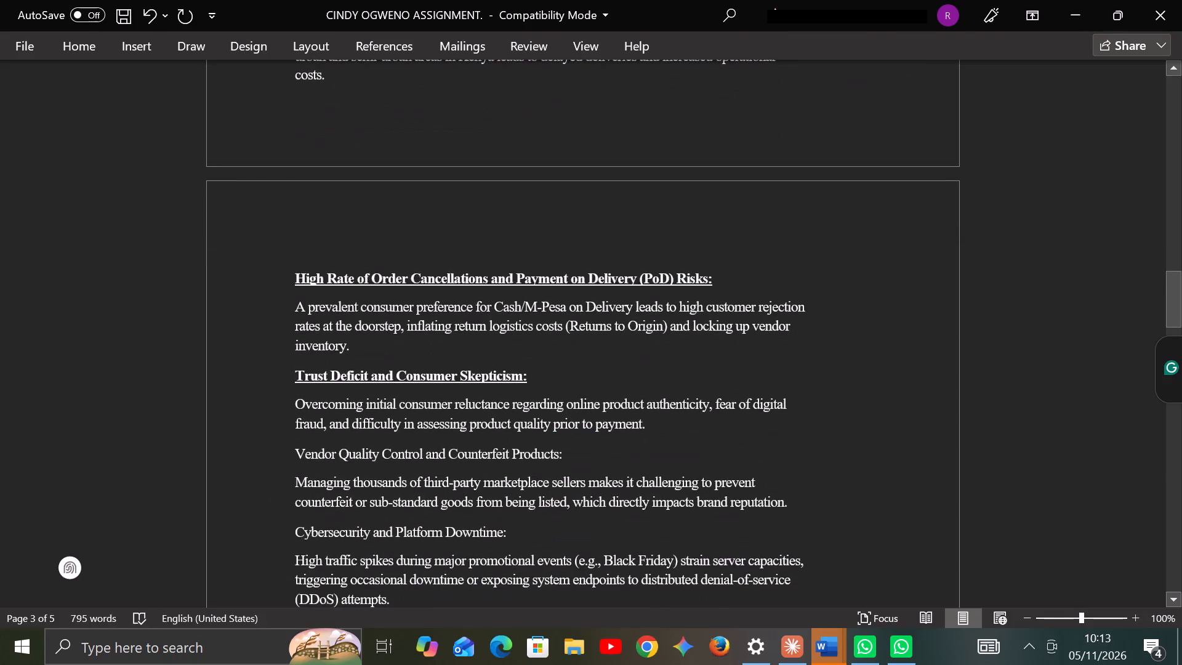
left_click_drag(294, 453, 489, 454)
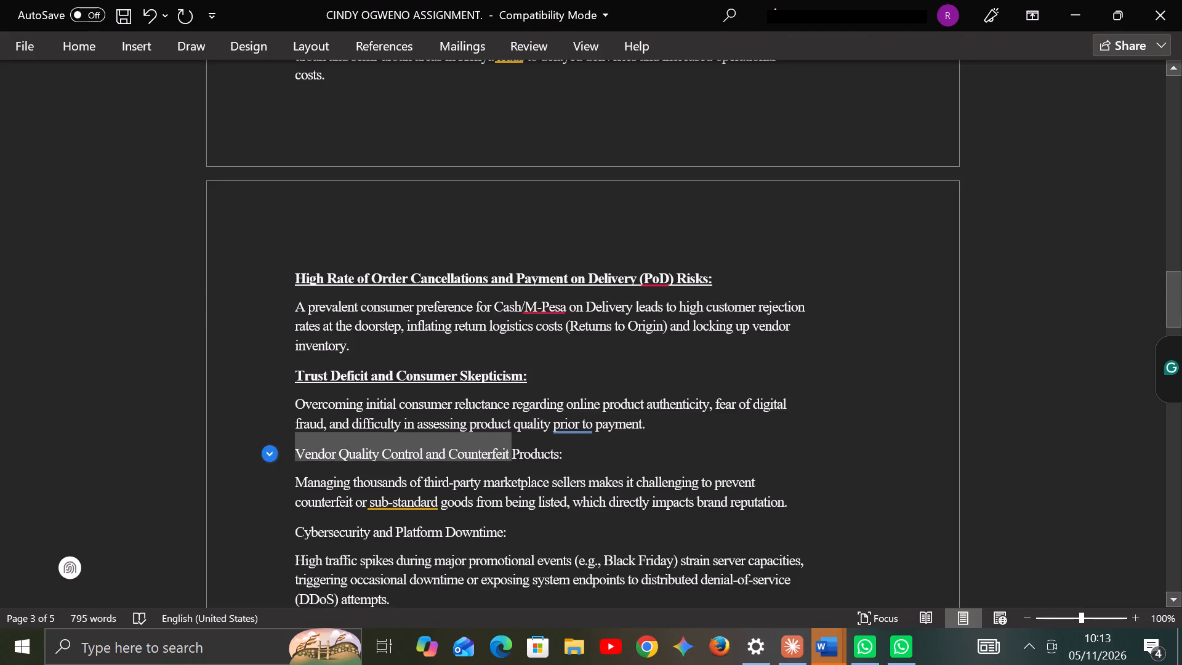
left_click_drag(489, 454, 555, 457)
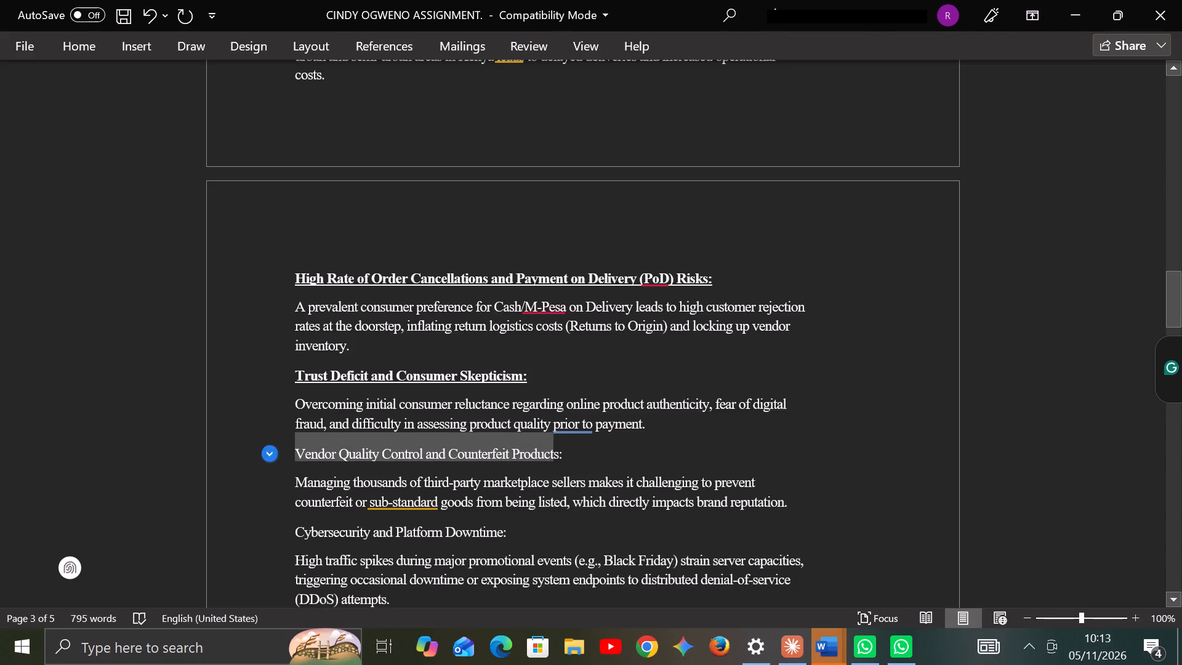
left_click_drag(555, 457, 571, 457)
left_click(584, 429)
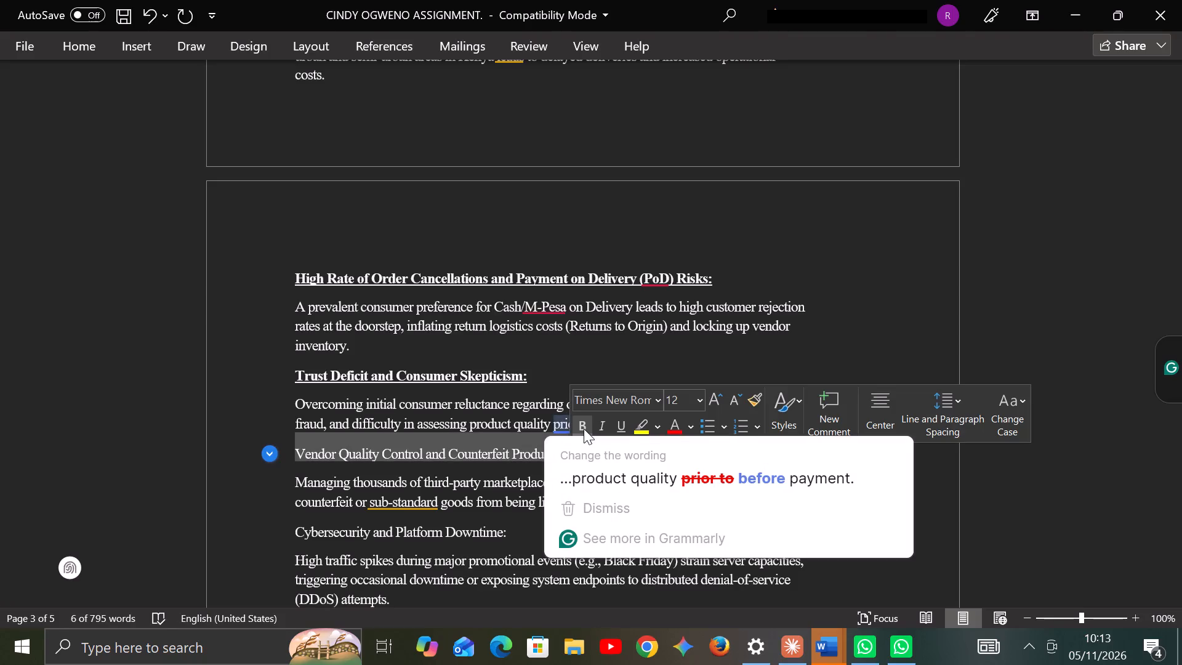
left_click(621, 425)
left_click(618, 467)
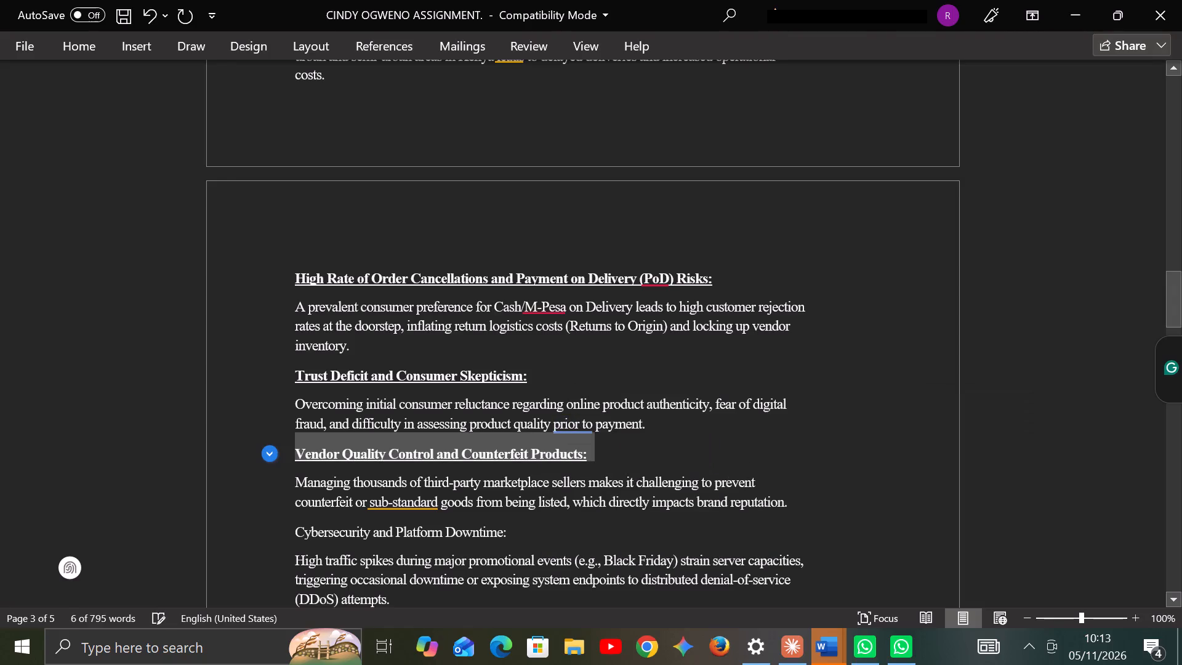
scroll(618, 467, "down", 2)
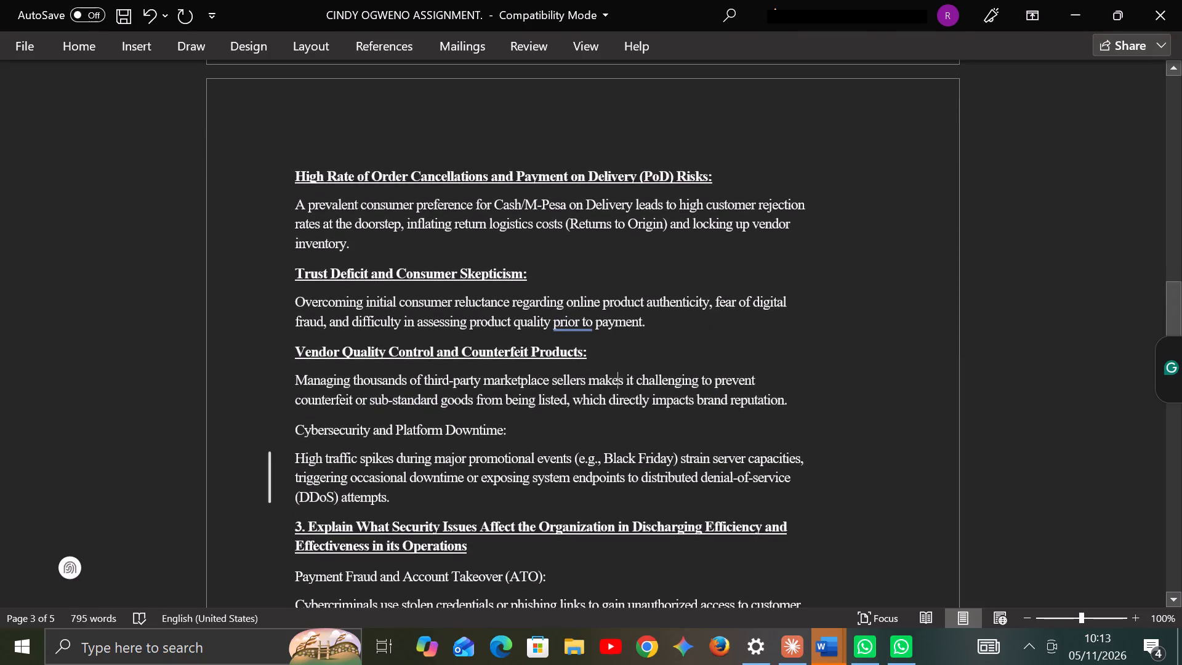
Bold and underline the subheading "Cybersecurity and Platform Downtime:" under question 2.
left_click_drag(294, 429, 378, 437)
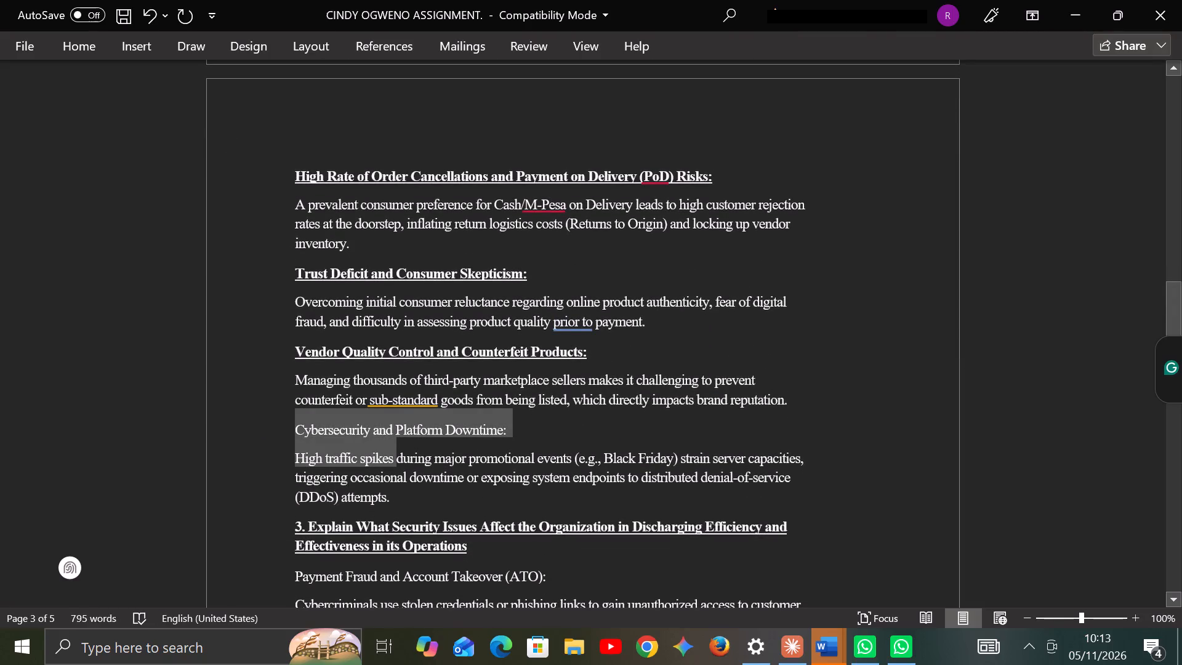
left_click_drag(378, 437, 395, 437)
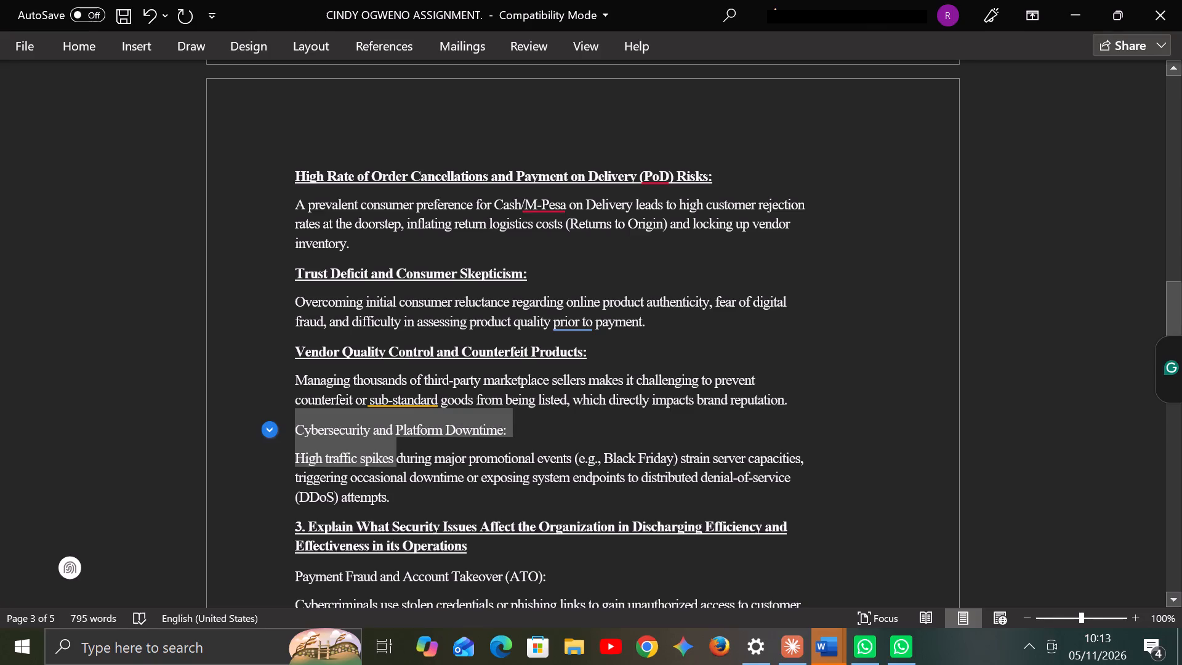
left_click_drag(395, 437, 465, 433)
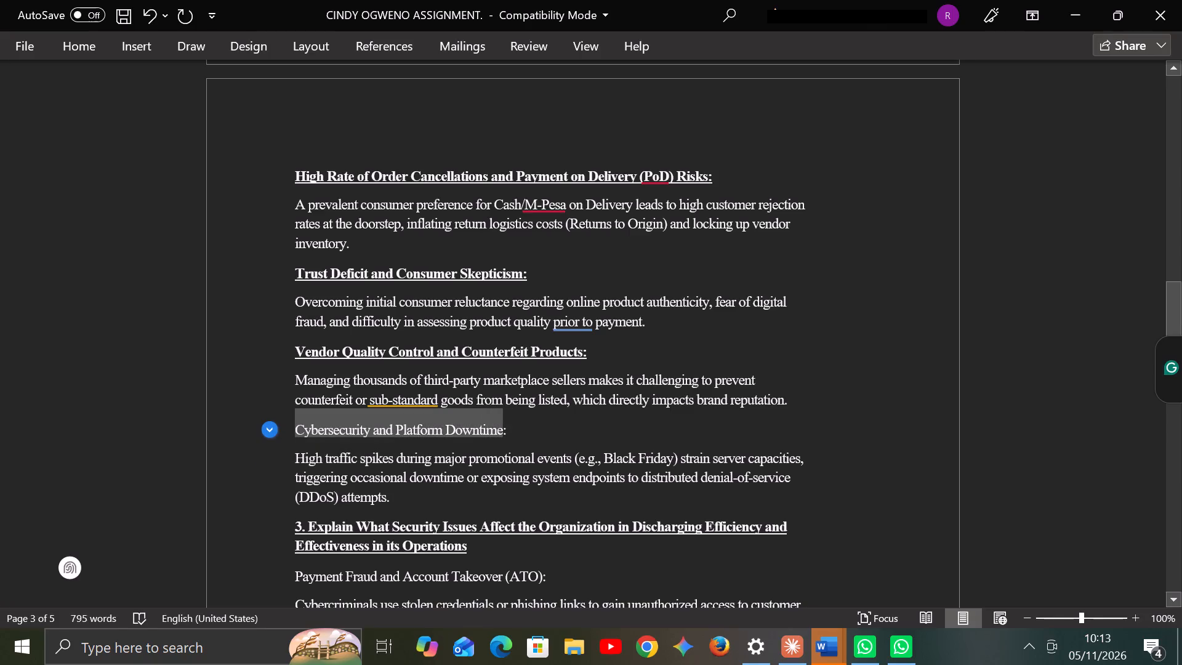
left_click_drag(465, 433, 536, 433)
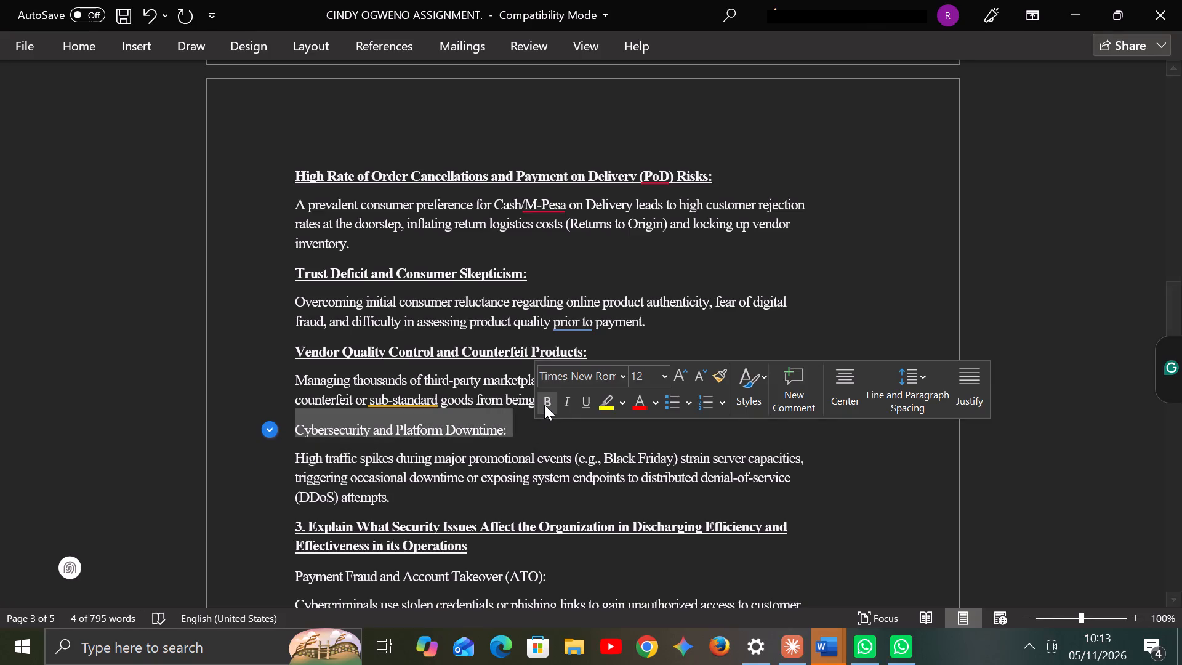
left_click(544, 405)
left_click(584, 411)
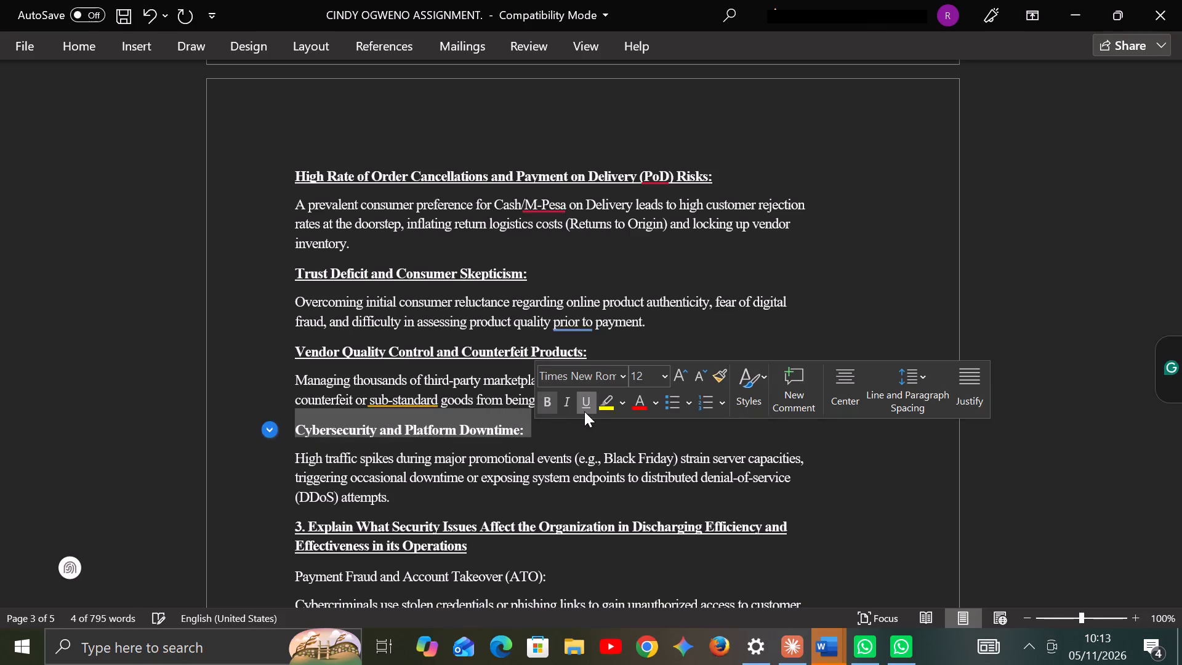
left_click(579, 435)
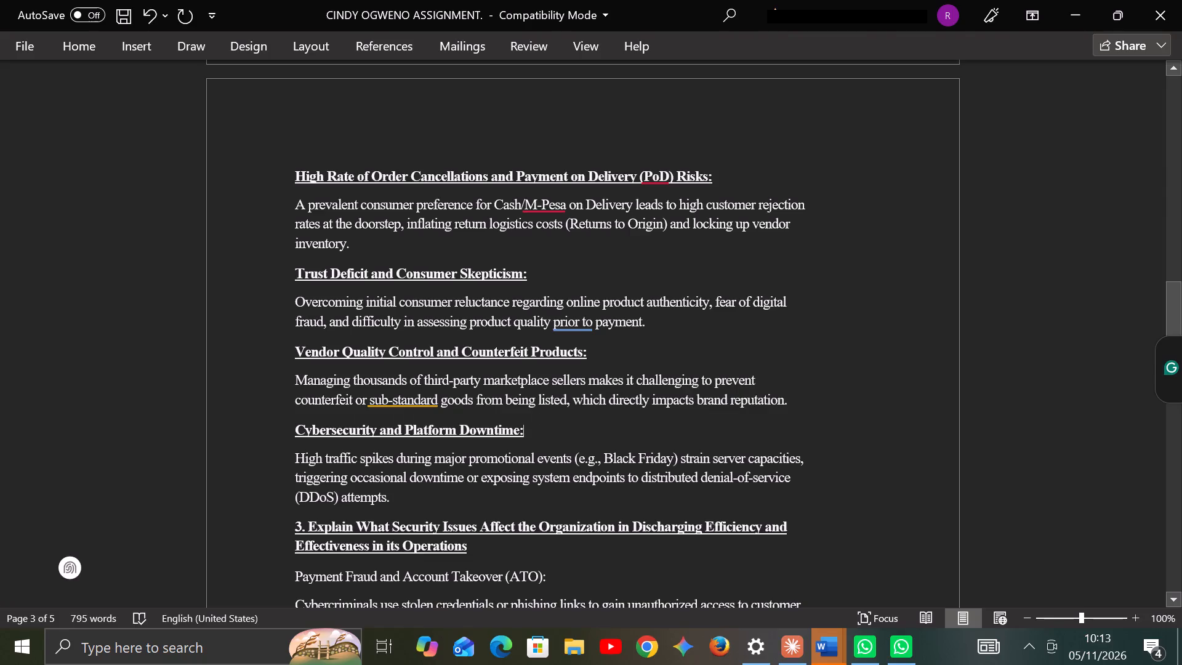
Prefix the Order Cancellations subheading with "2." and the Trust Deficit subheading with "3.", without a space after the period.
scroll(368, 446, "up", 3)
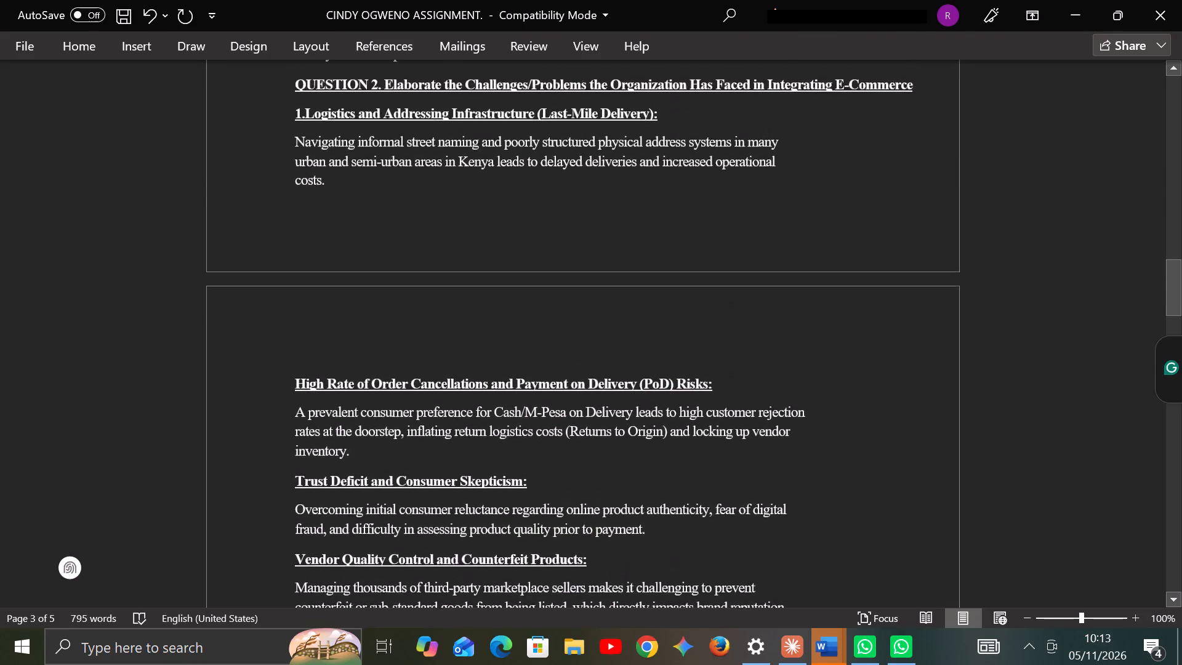
scroll(368, 446, "up", 1)
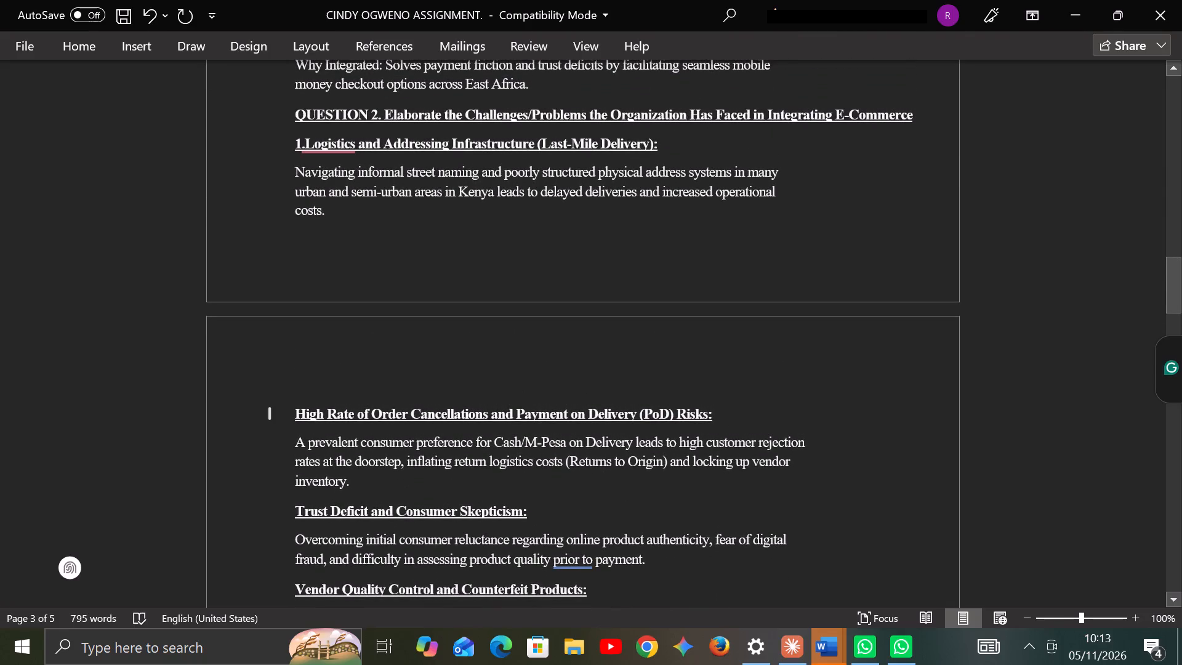
left_click(294, 414)
key("2")
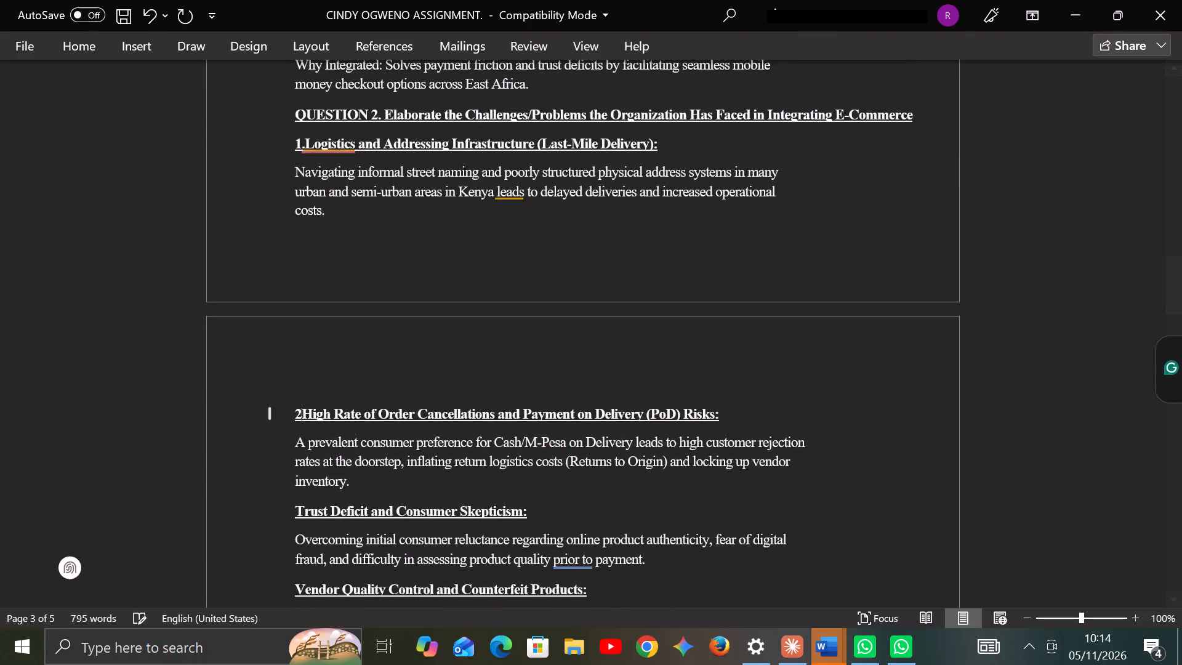
key("period")
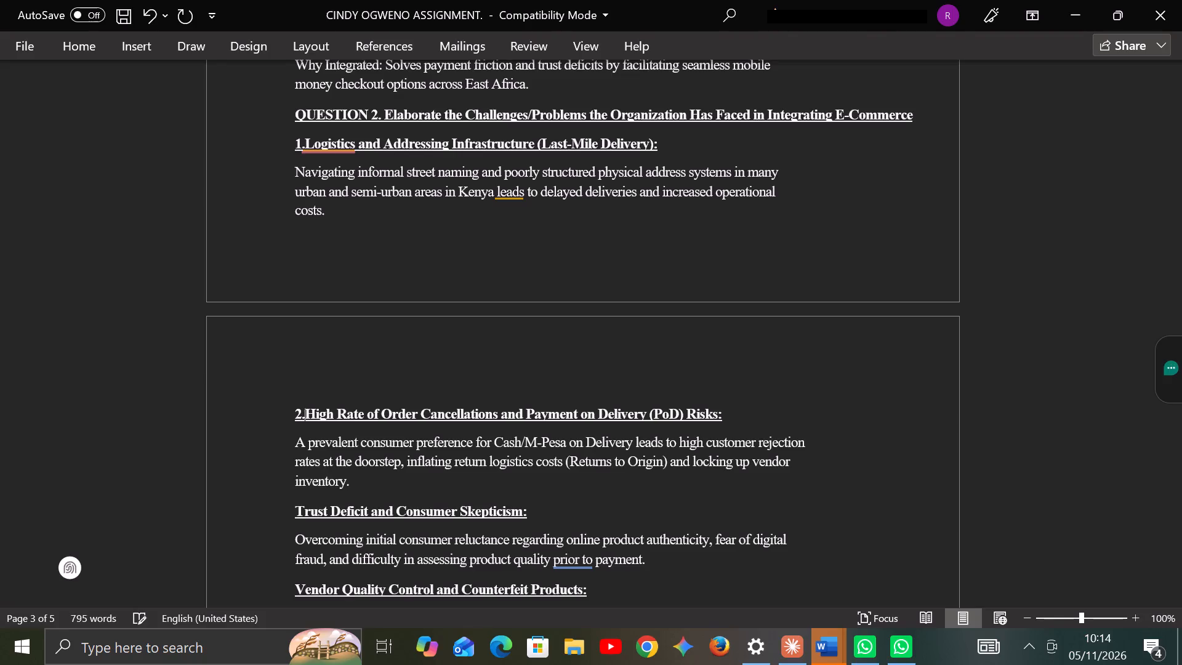
left_click(292, 506)
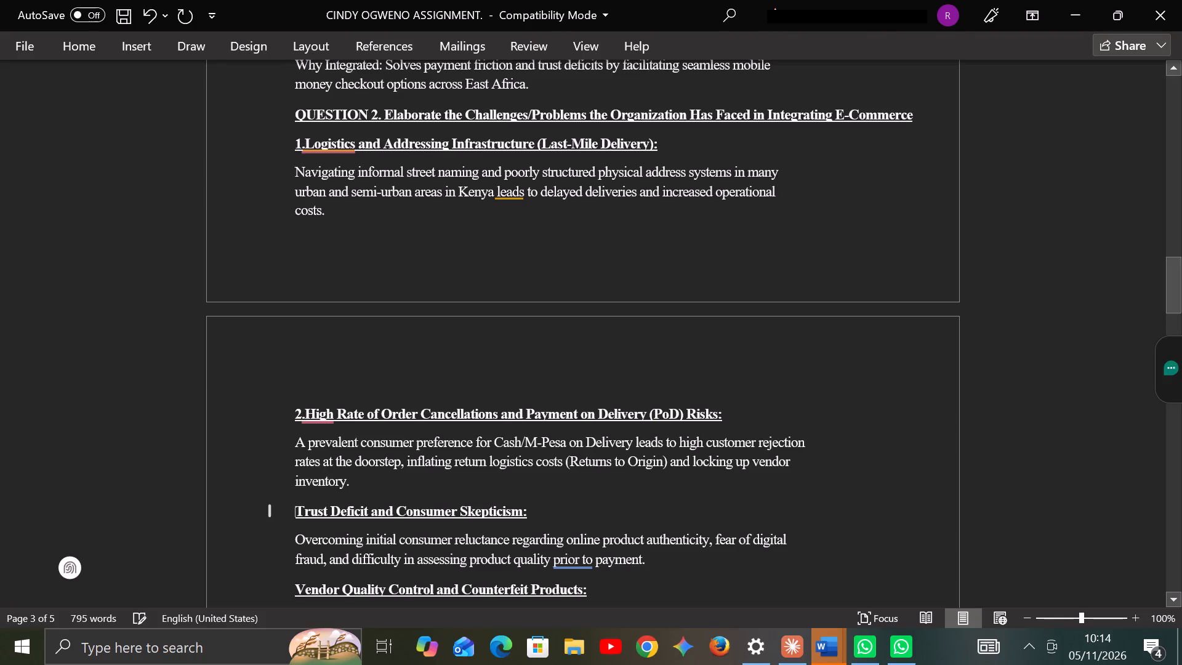
key("3")
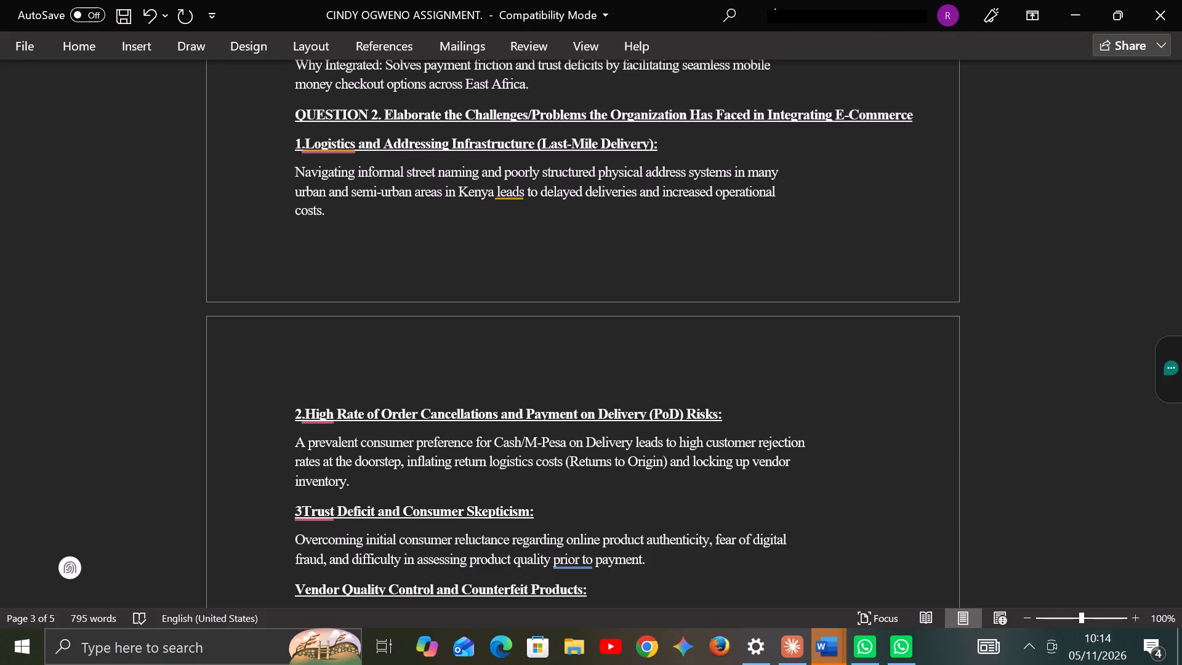
key("period")
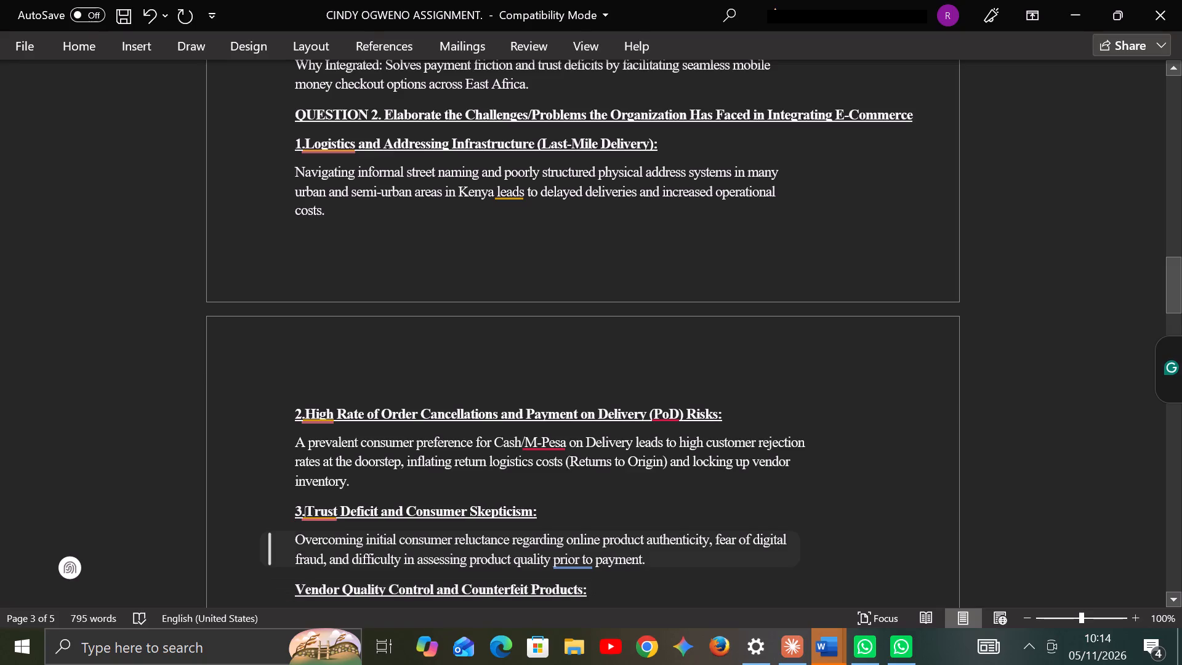
Prefix the Vendor Quality Control subheading with "4." and the Cybersecurity and Platform Downtime subheading with "5.", without a space after the period.
scroll(290, 566, "down", 1)
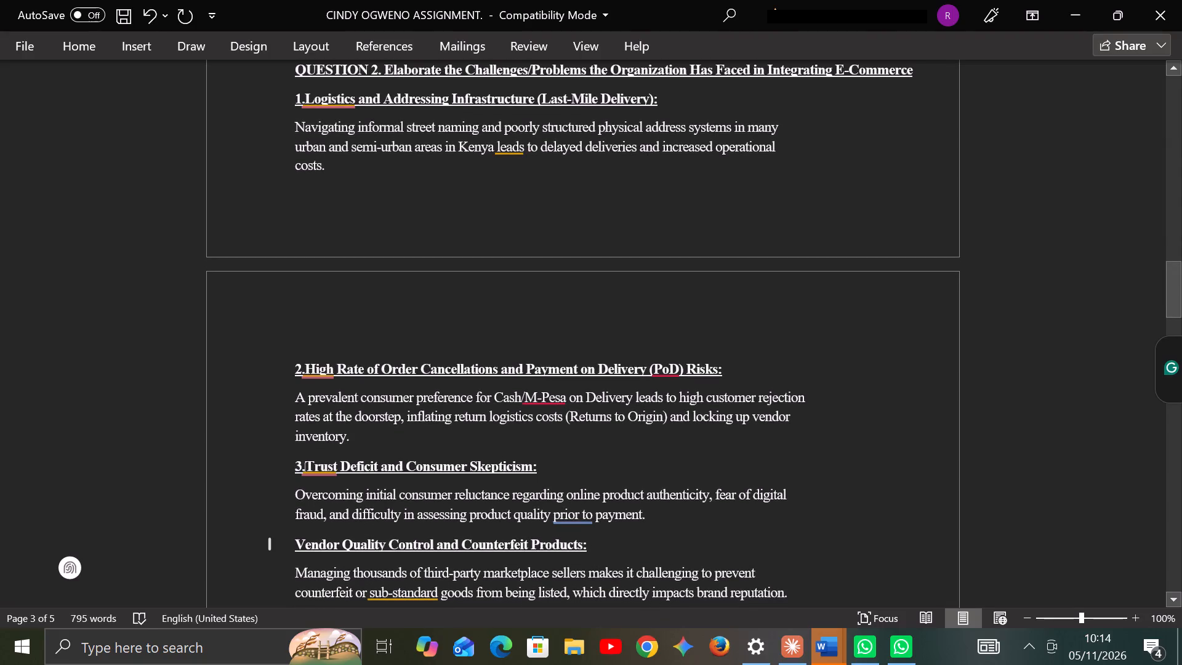
left_click(297, 547)
key("4")
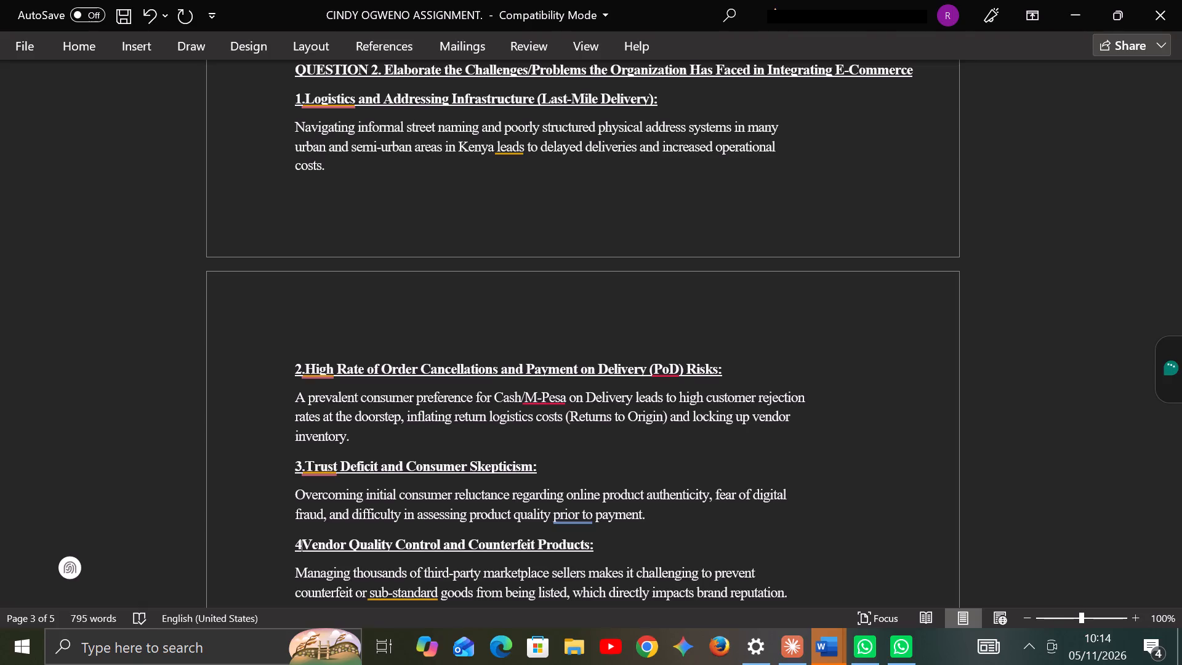
key("period")
scroll(297, 547, "down", 1)
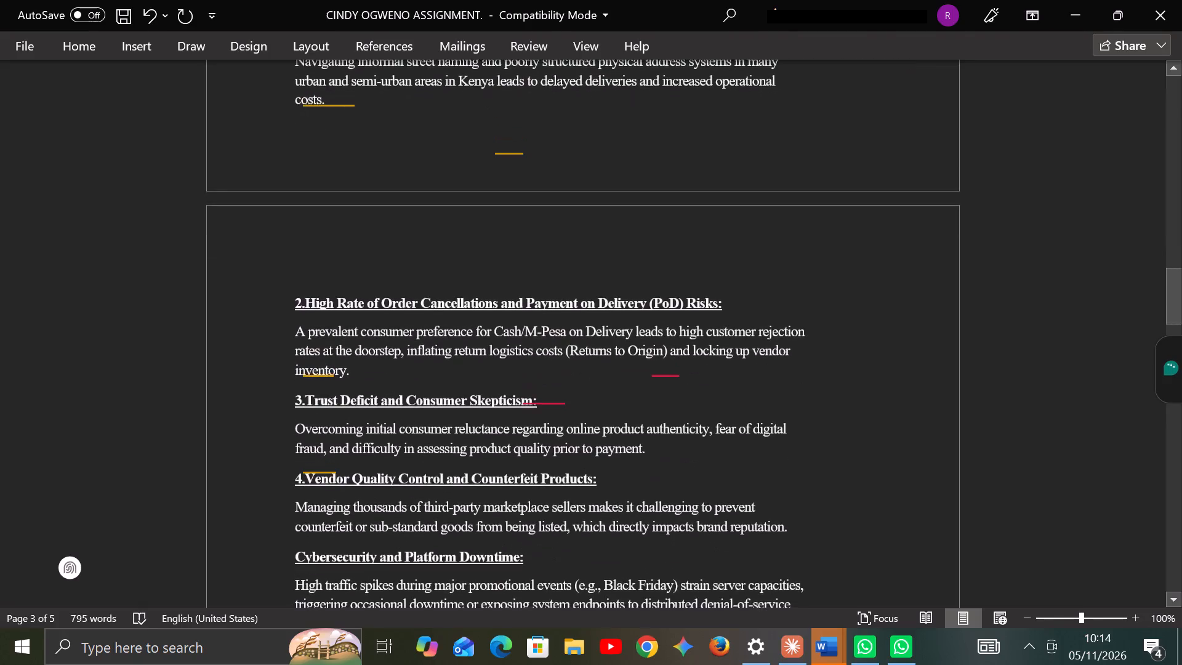
scroll(297, 547, "down", 1)
left_click(294, 539)
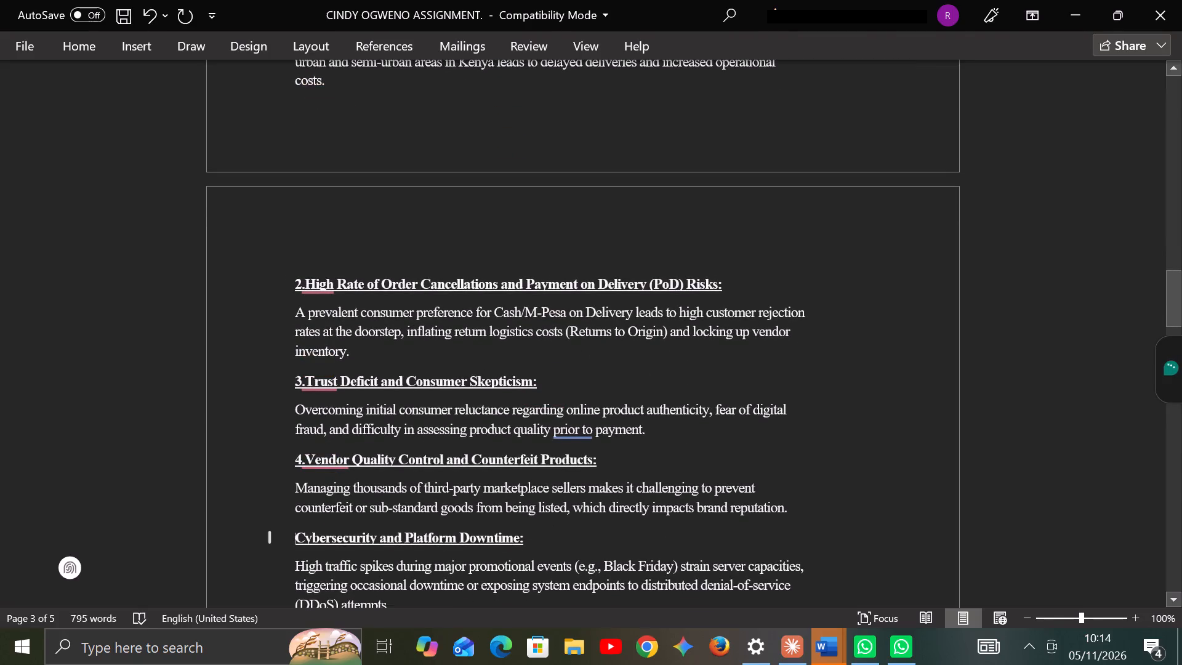
key("5")
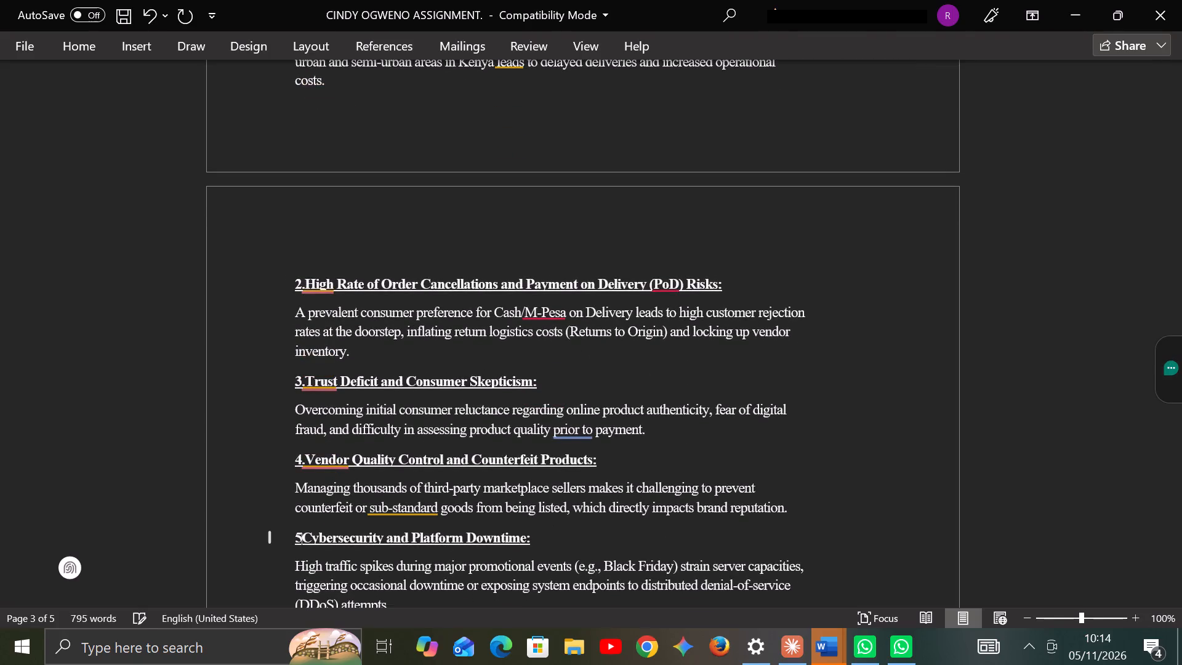
key("period")
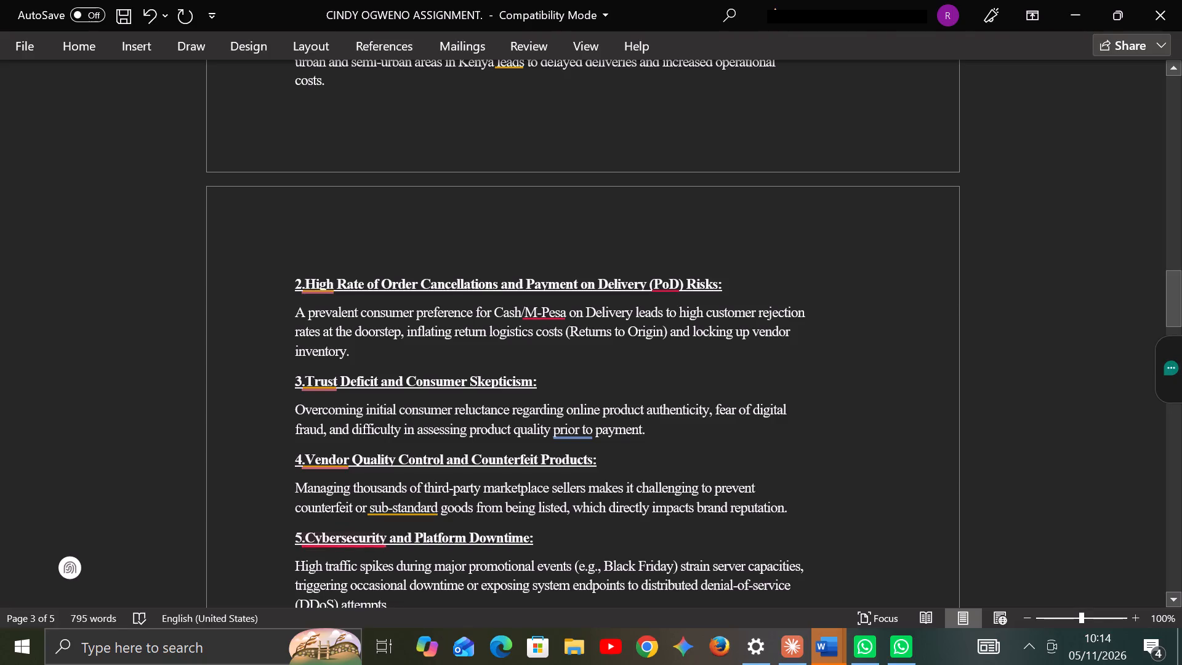
Accept Grammarly's add-a-space suggestions after the number periods of question 2's subheadings, working from 5 back to 1.
left_click(319, 432)
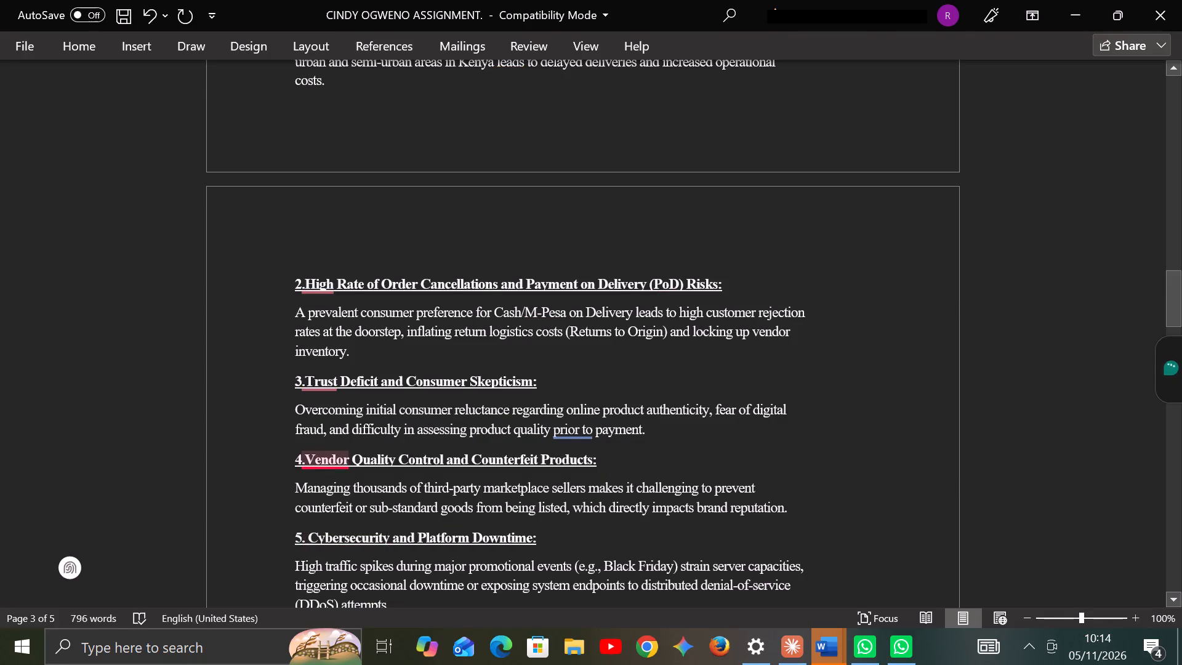
left_click(331, 514)
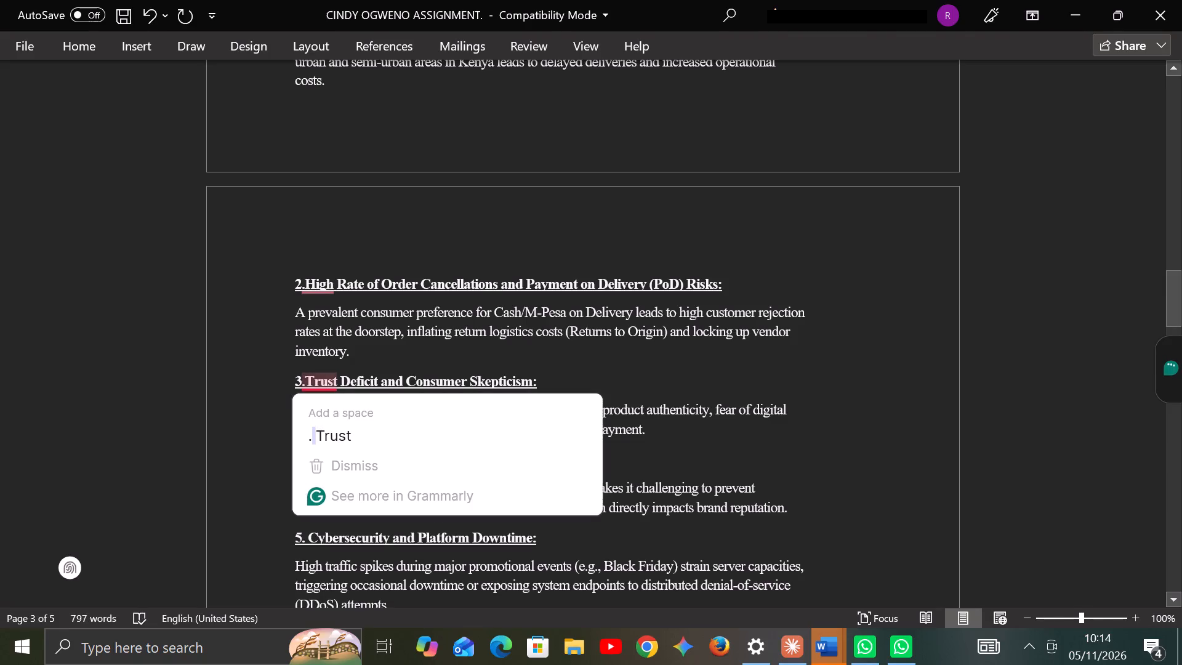
left_click(332, 424)
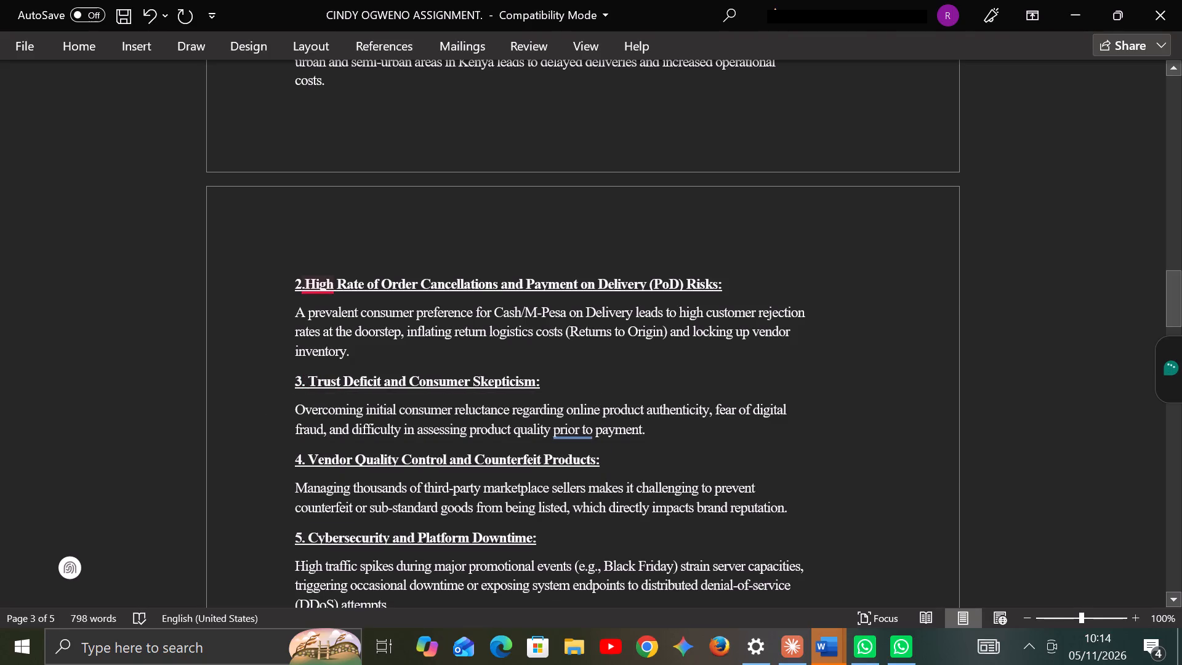
left_click(324, 324)
scroll(324, 324, "up", 2)
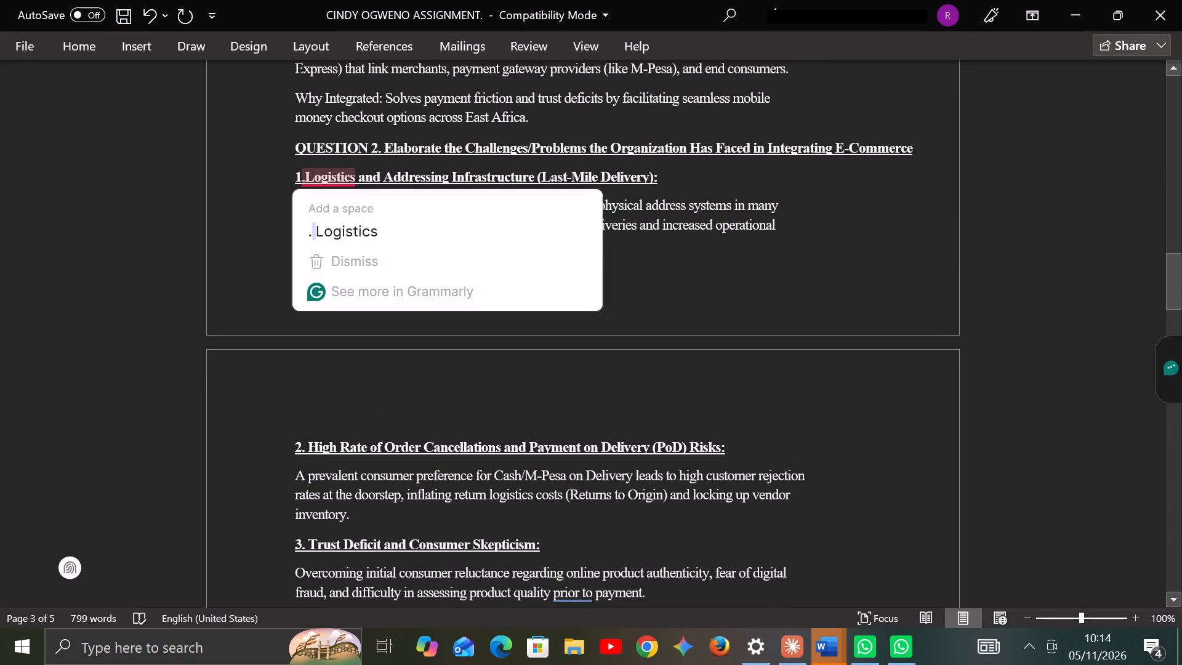
left_click(342, 216)
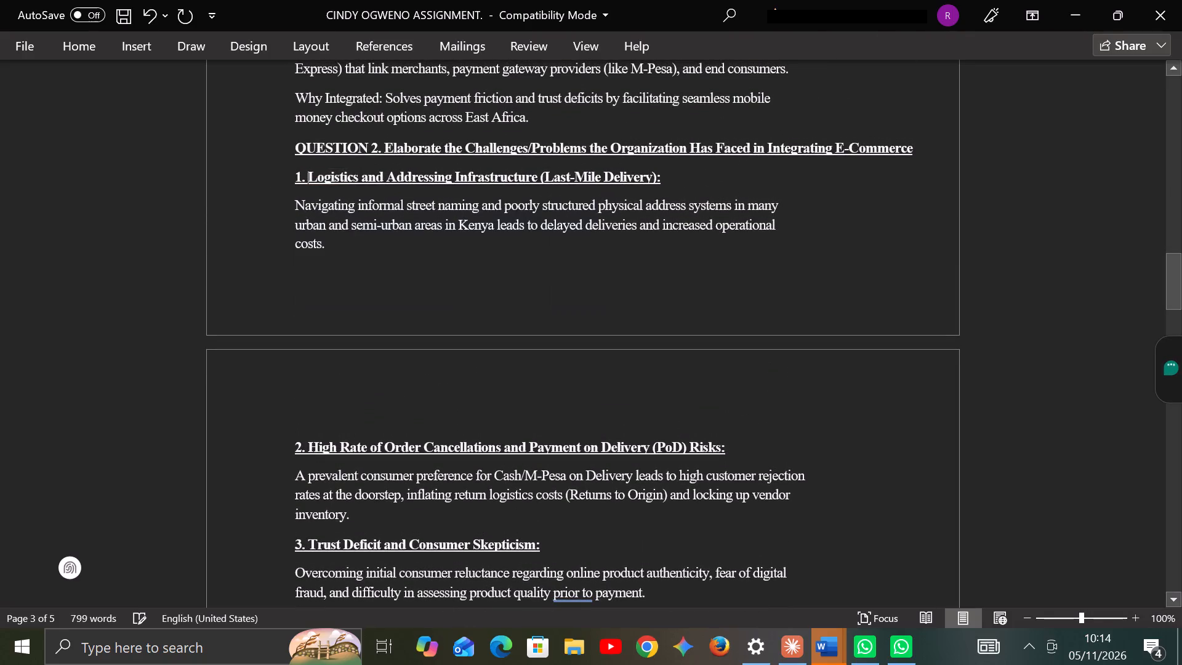
Bold and underline the subheading "Payment Fraud and Account Takeover (ATO):" under question 3.
scroll(355, 123, "down", 5)
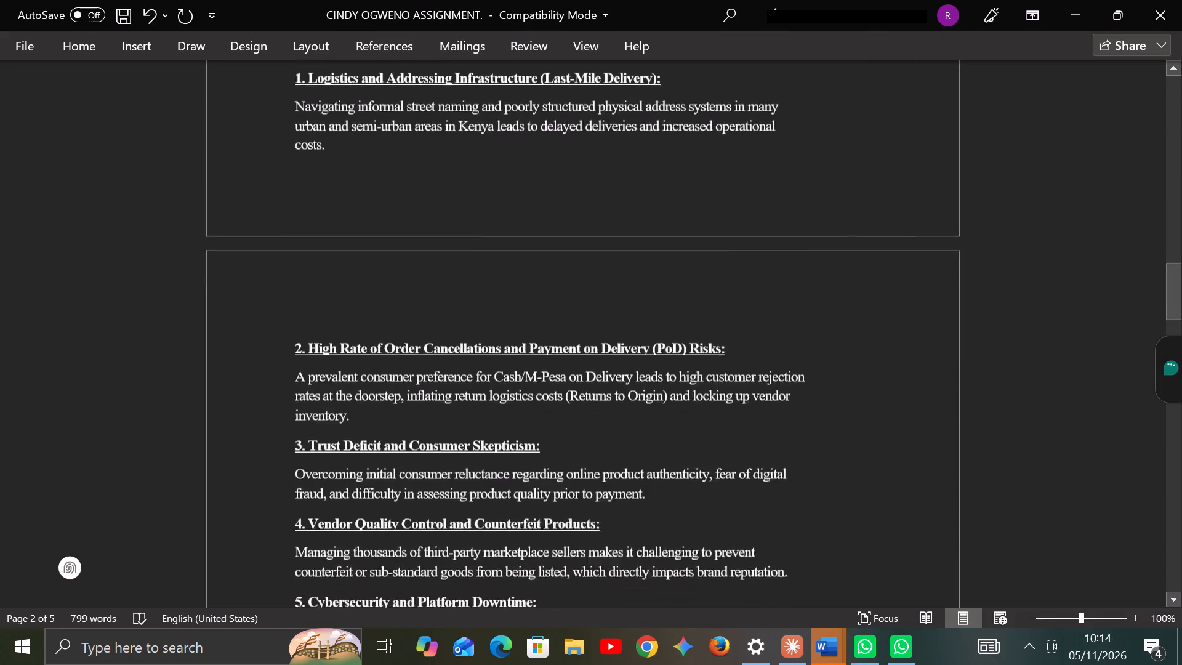
scroll(355, 123, "down", 7)
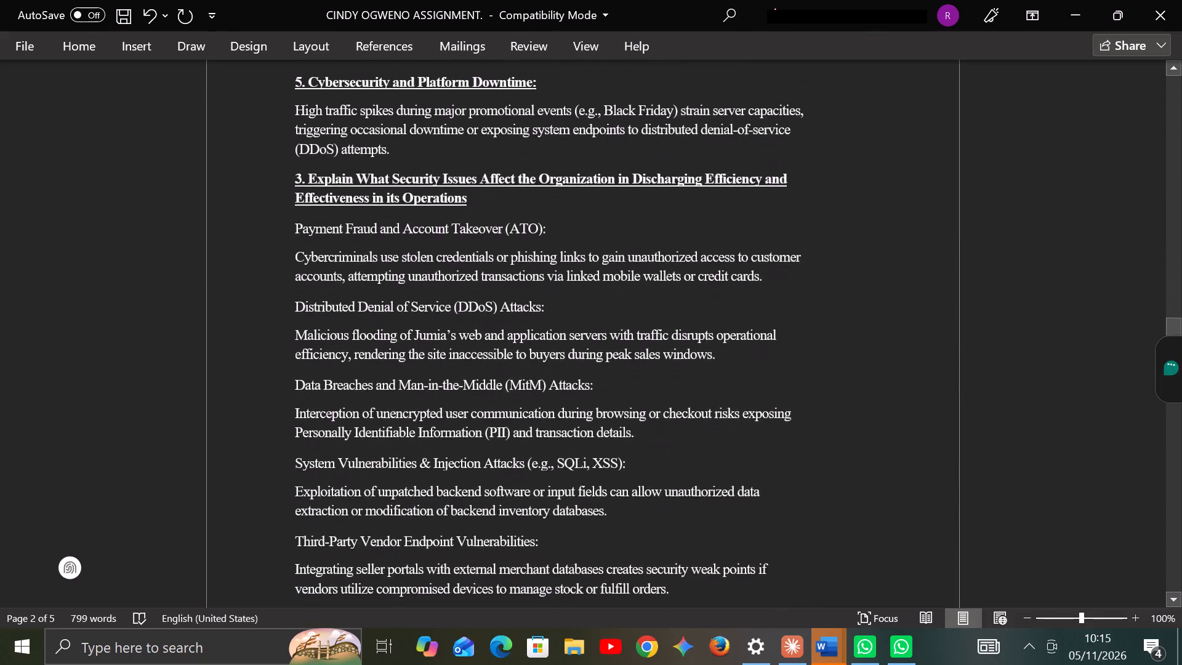
scroll(355, 123, "down", 3)
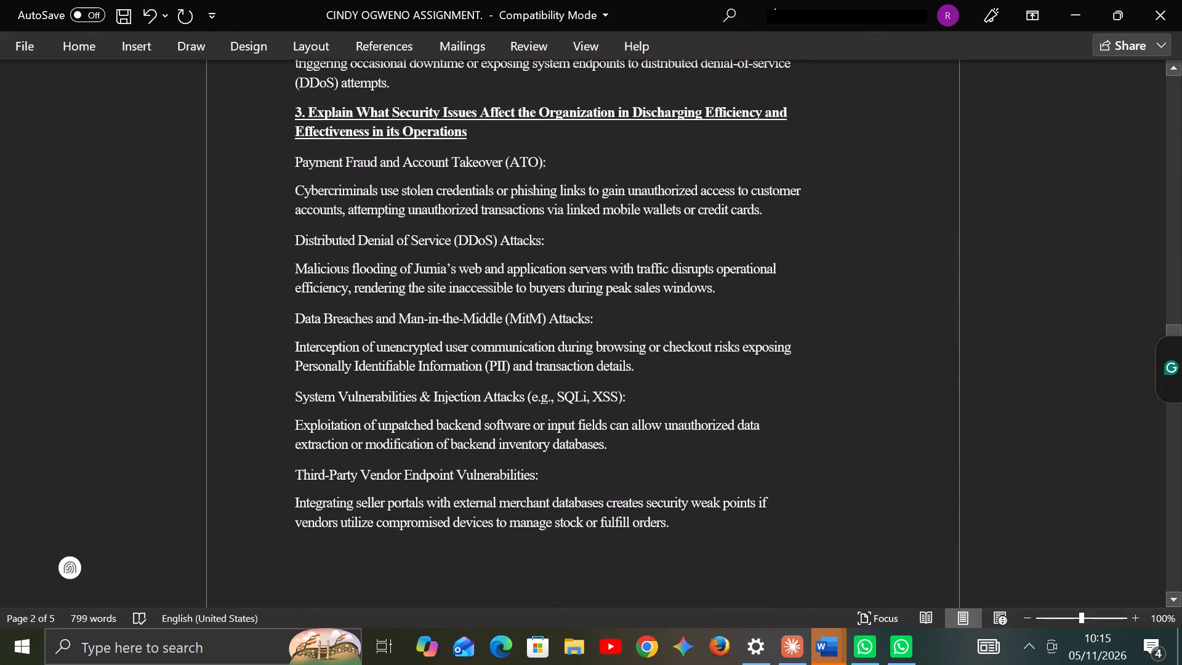
left_click_drag(292, 158, 345, 161)
left_click_drag(345, 161, 459, 168)
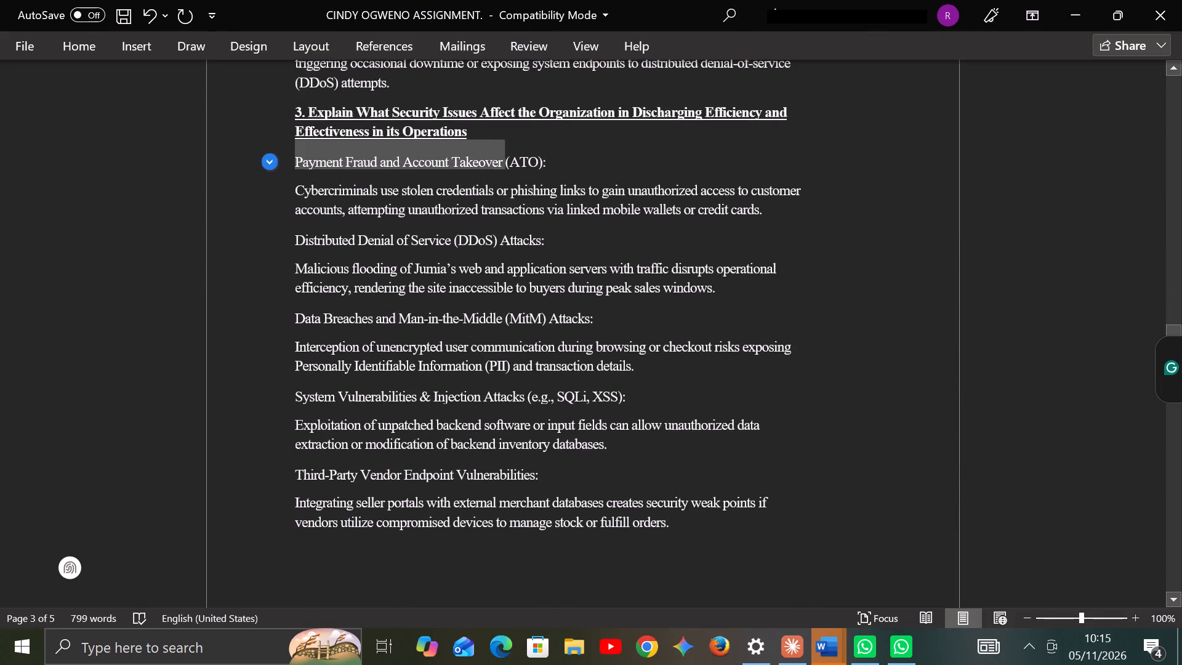
left_click_drag(459, 168, 494, 169)
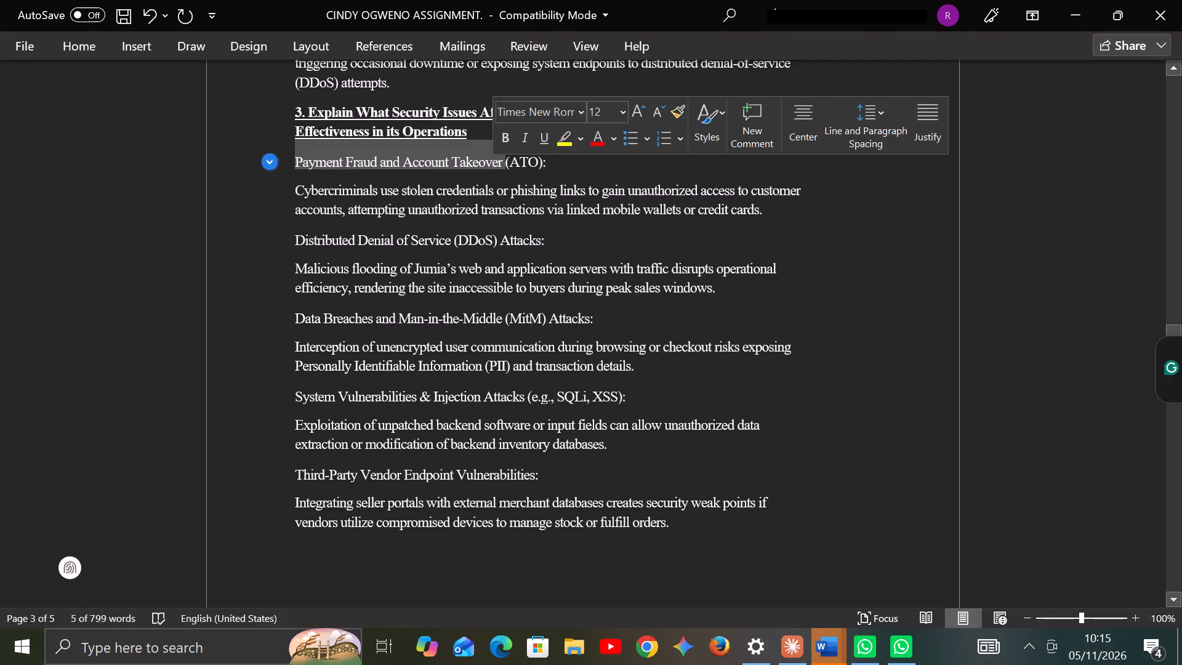
left_click(557, 166)
left_click(557, 166)
left_click_drag(557, 166, 395, 159)
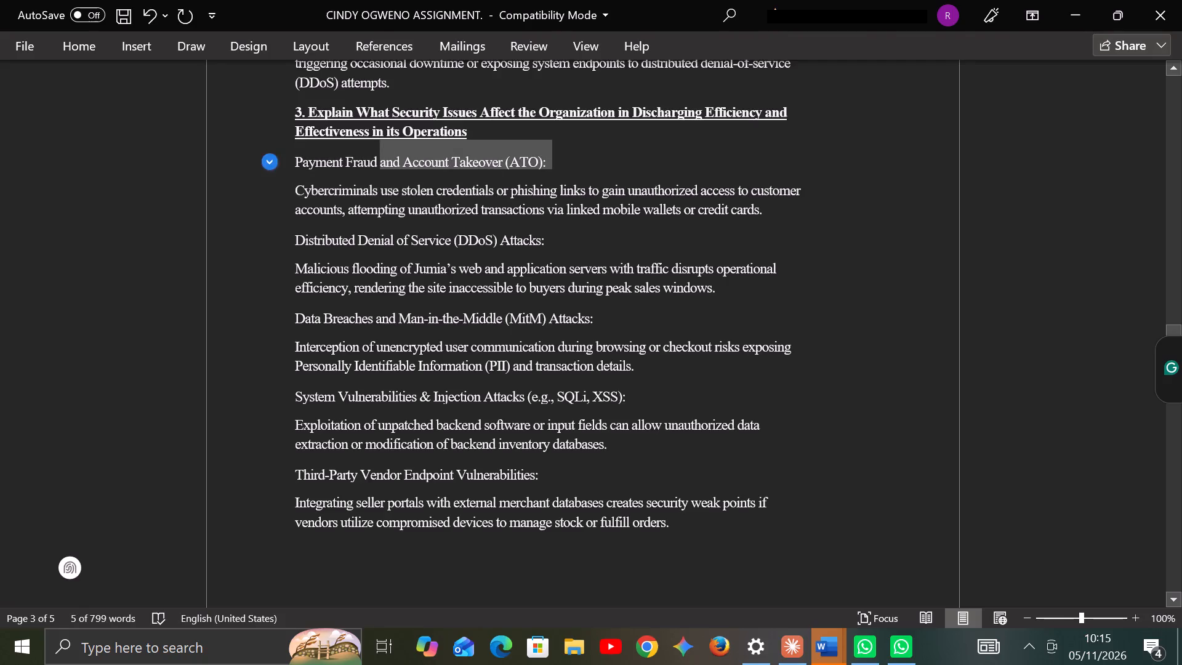
left_click_drag(395, 159, 371, 159)
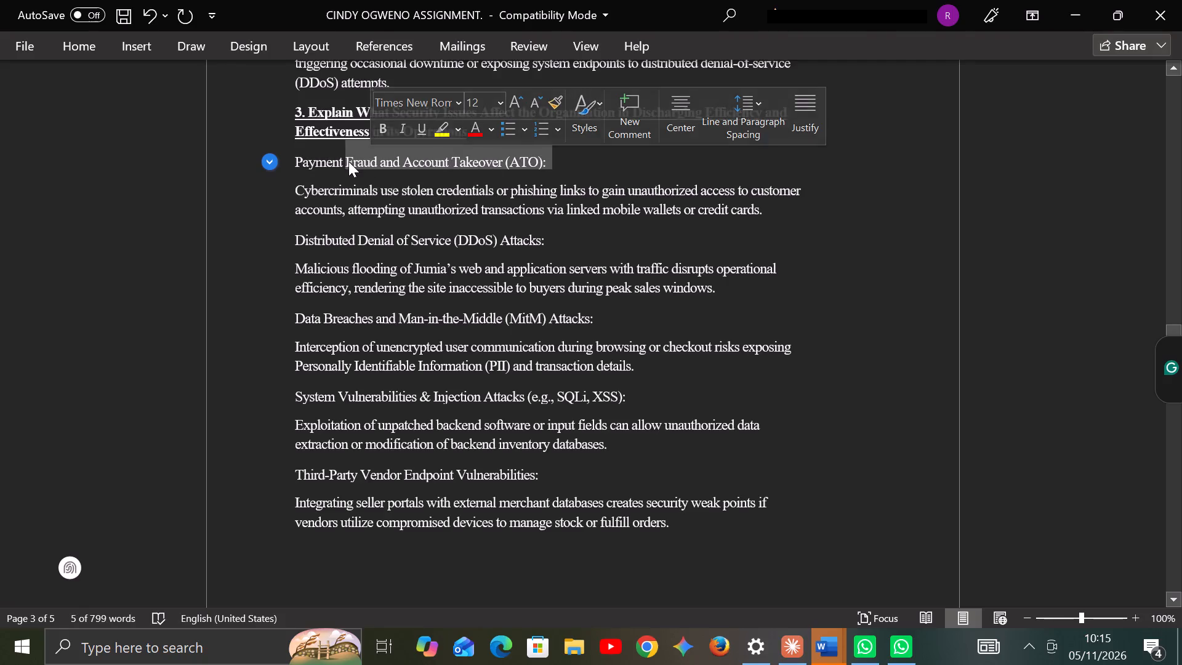
left_click(348, 161)
left_click_drag(295, 161, 447, 165)
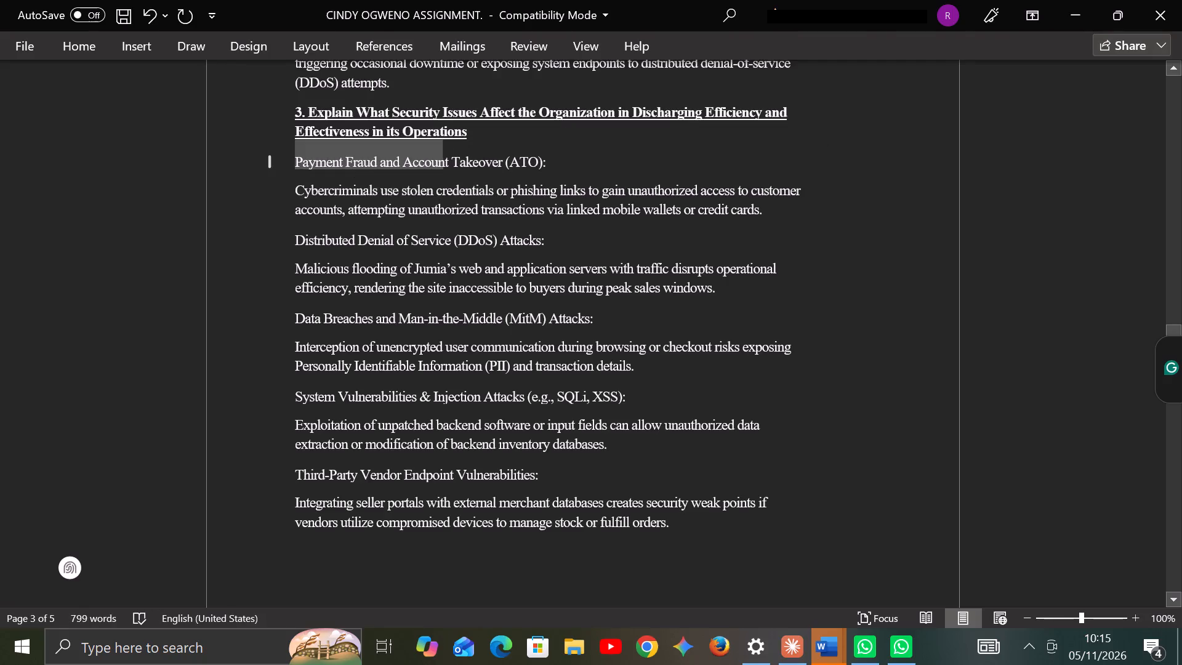
left_click_drag(447, 165, 547, 166)
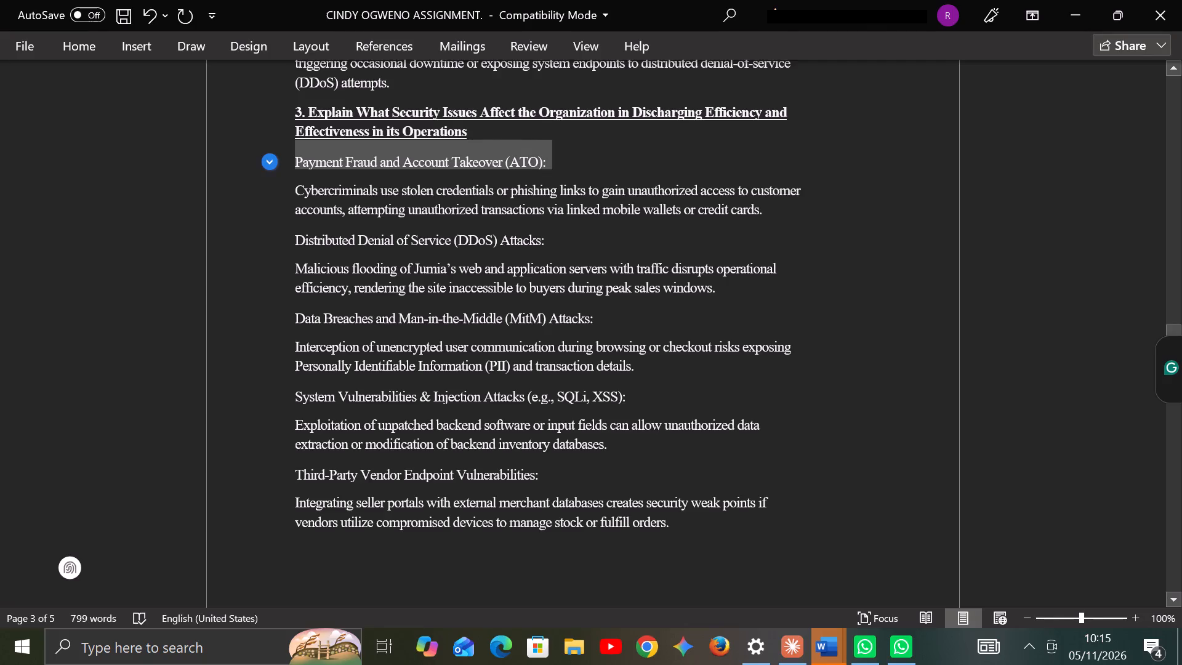
left_click_drag(547, 166, 548, 165)
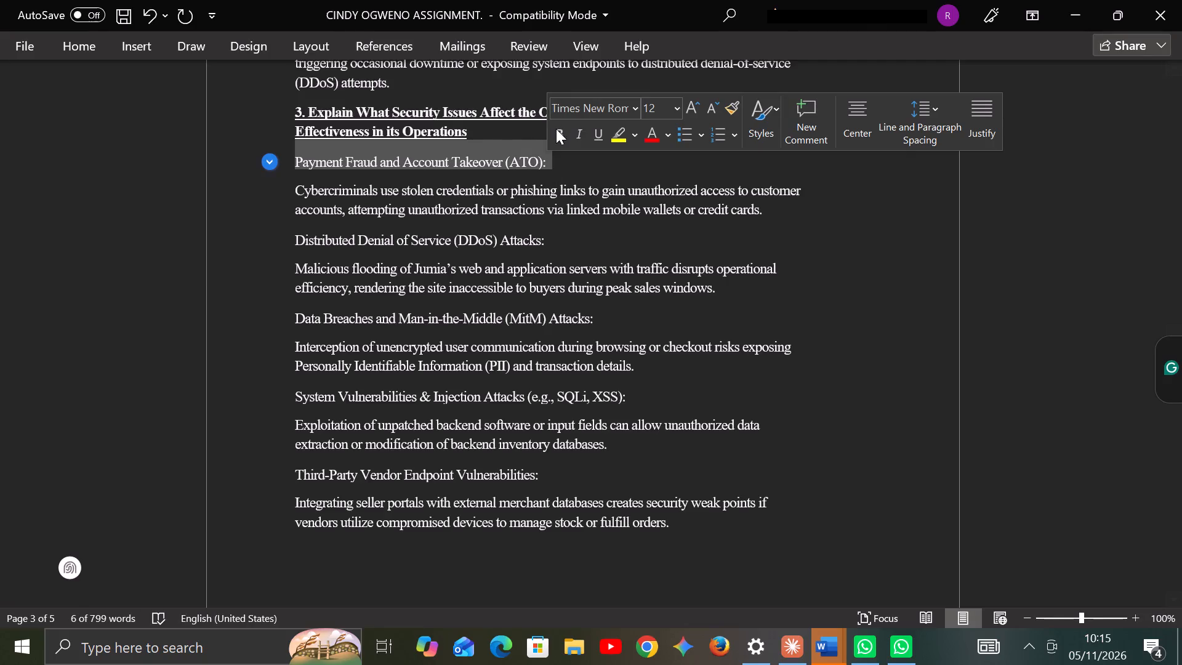
left_click(556, 129)
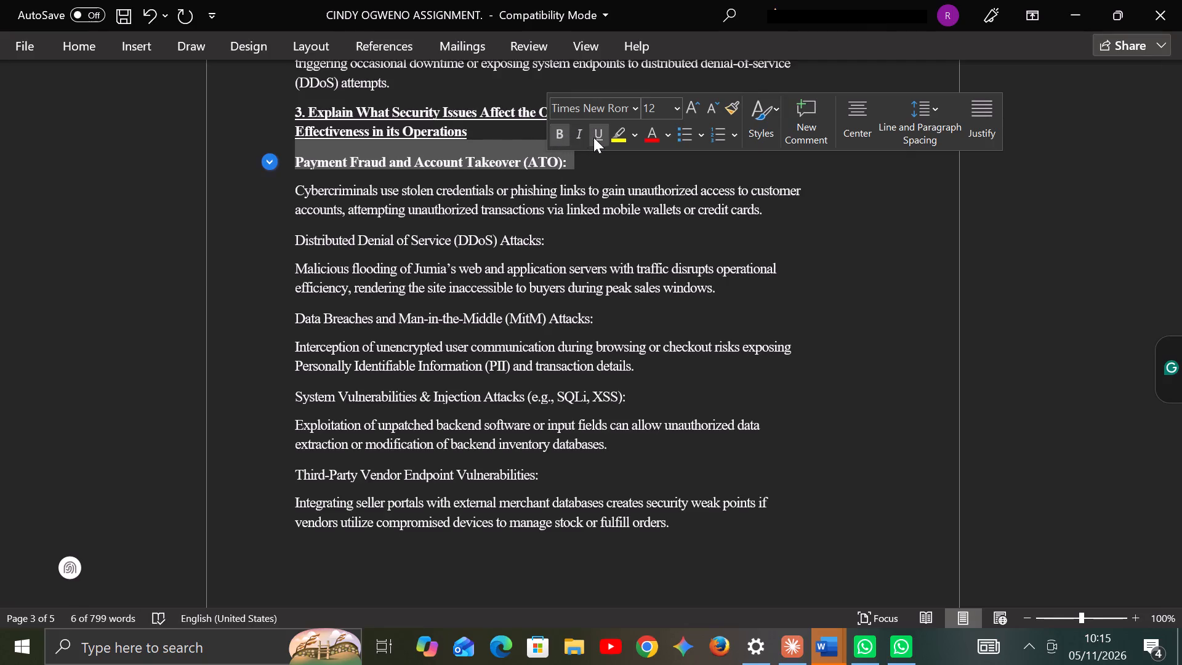
left_click(596, 137)
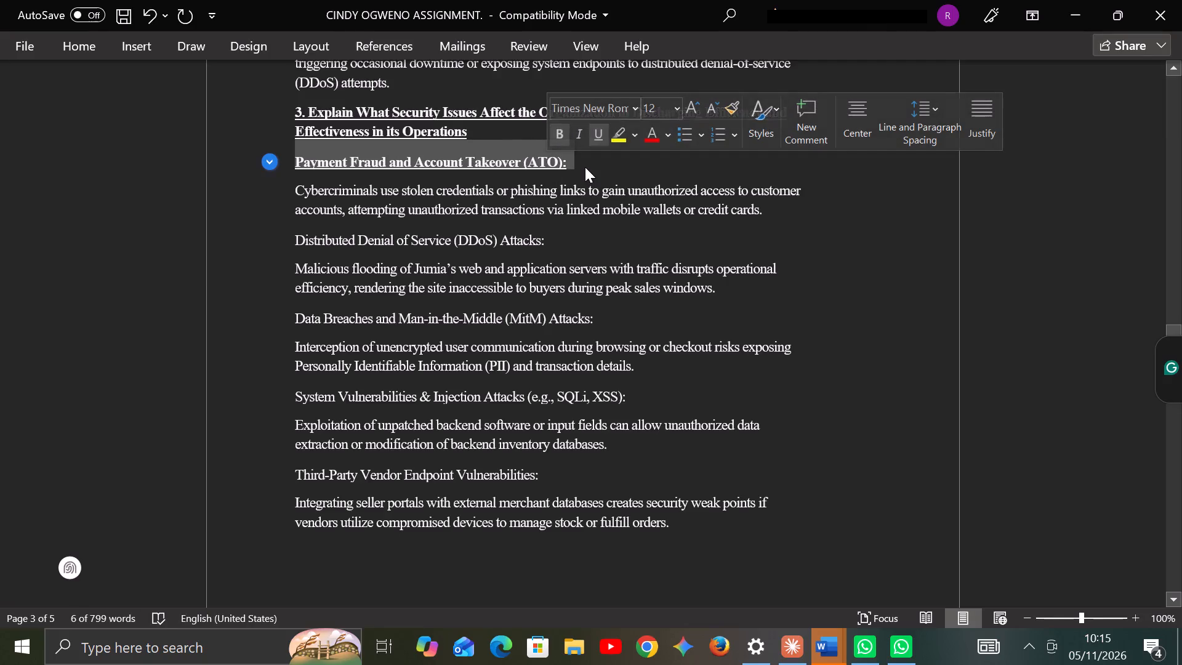
left_click(585, 166)
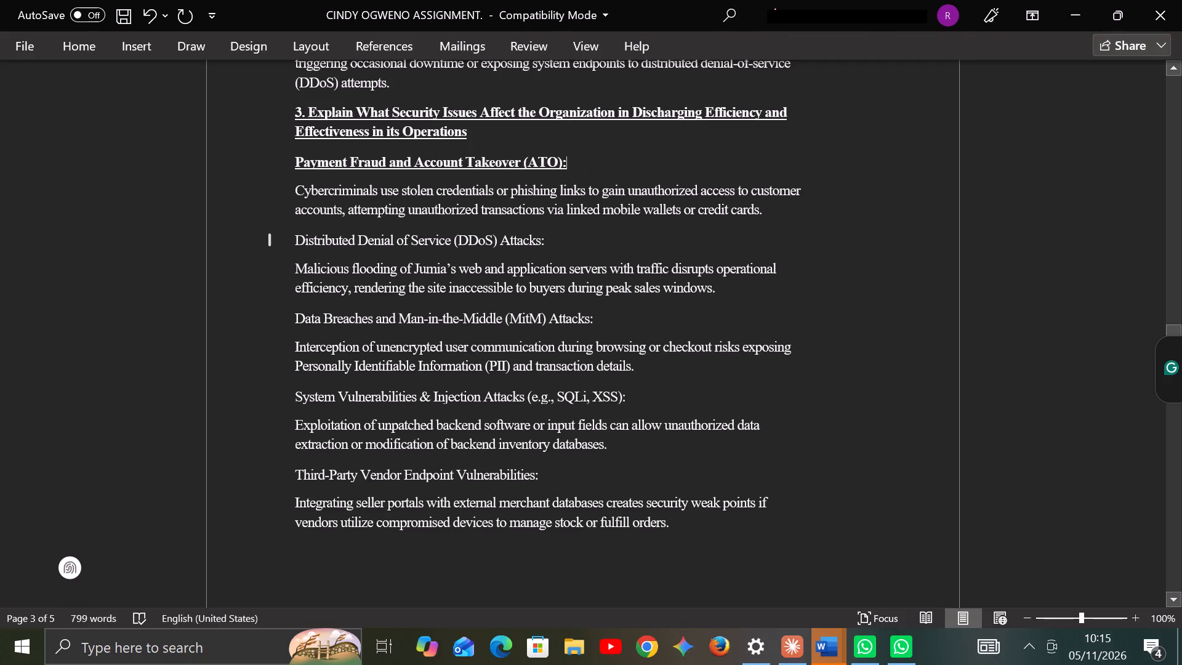
Bold and underline the subheading "Distributed Denial of Service (DDoS) Attacks:" under question 3, without italics.
left_click_drag(295, 238, 475, 240)
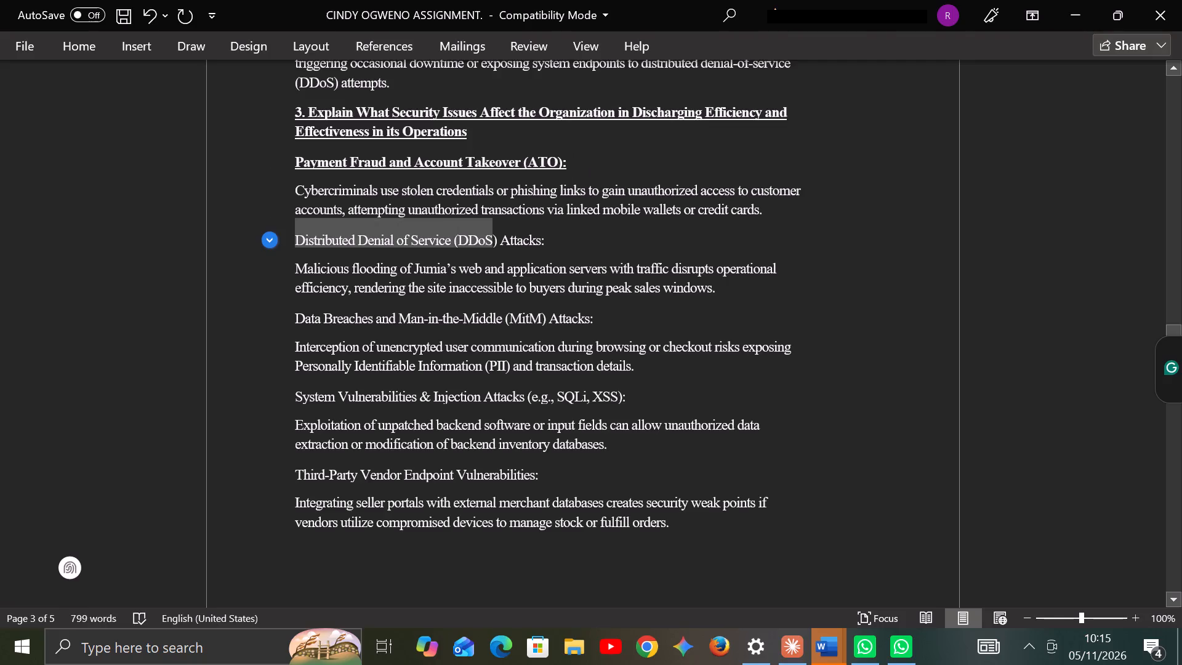
left_click_drag(475, 240, 496, 251)
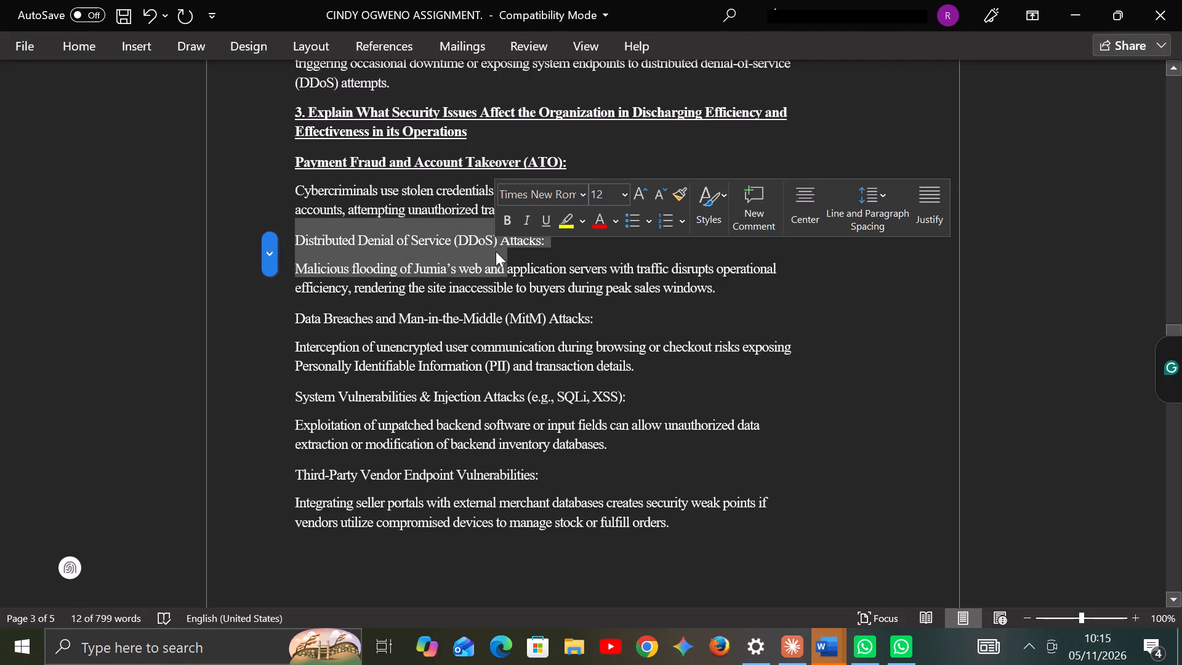
left_click(493, 246)
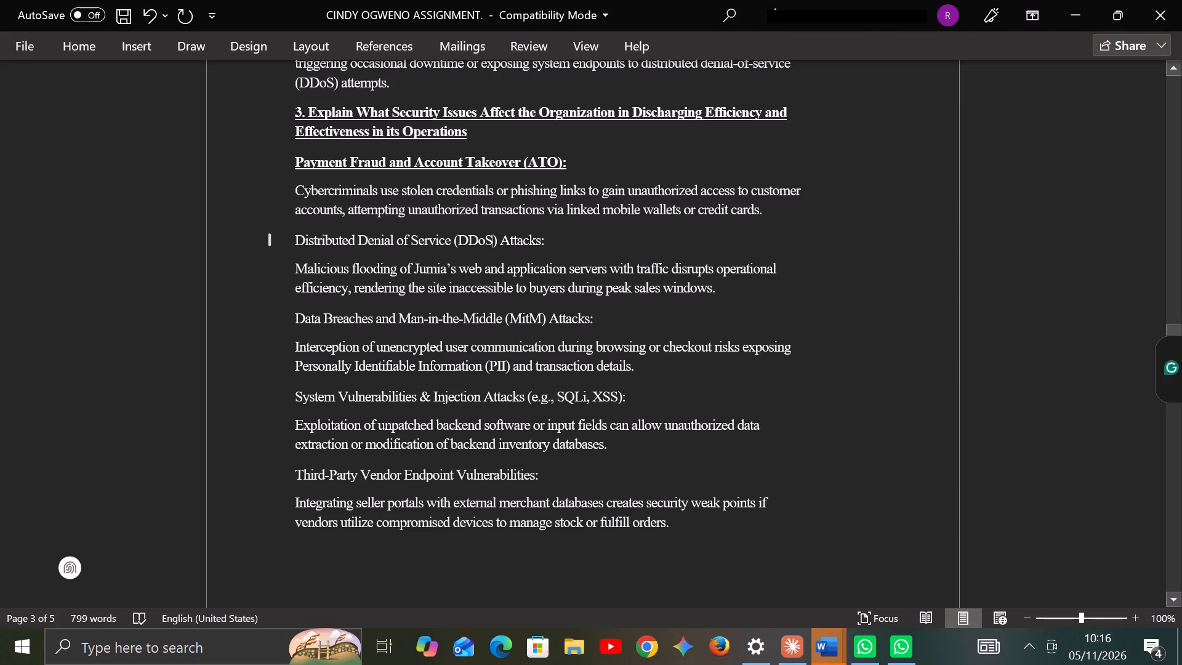
left_click_drag(295, 237, 617, 240)
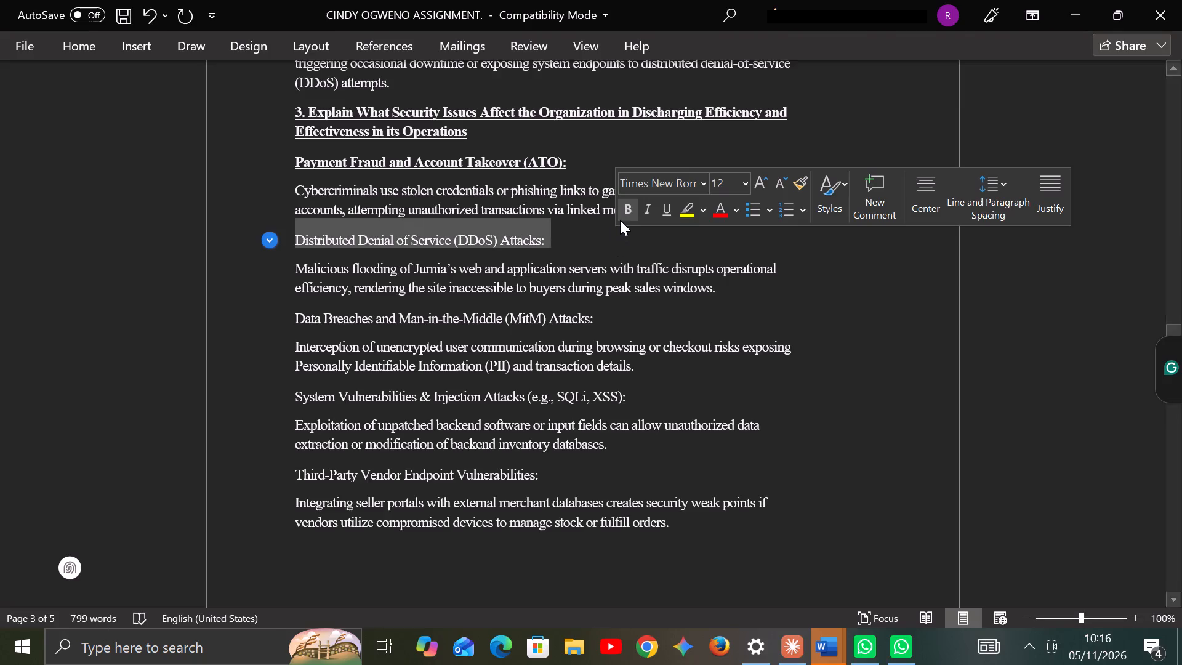
left_click(621, 215)
left_click(656, 211)
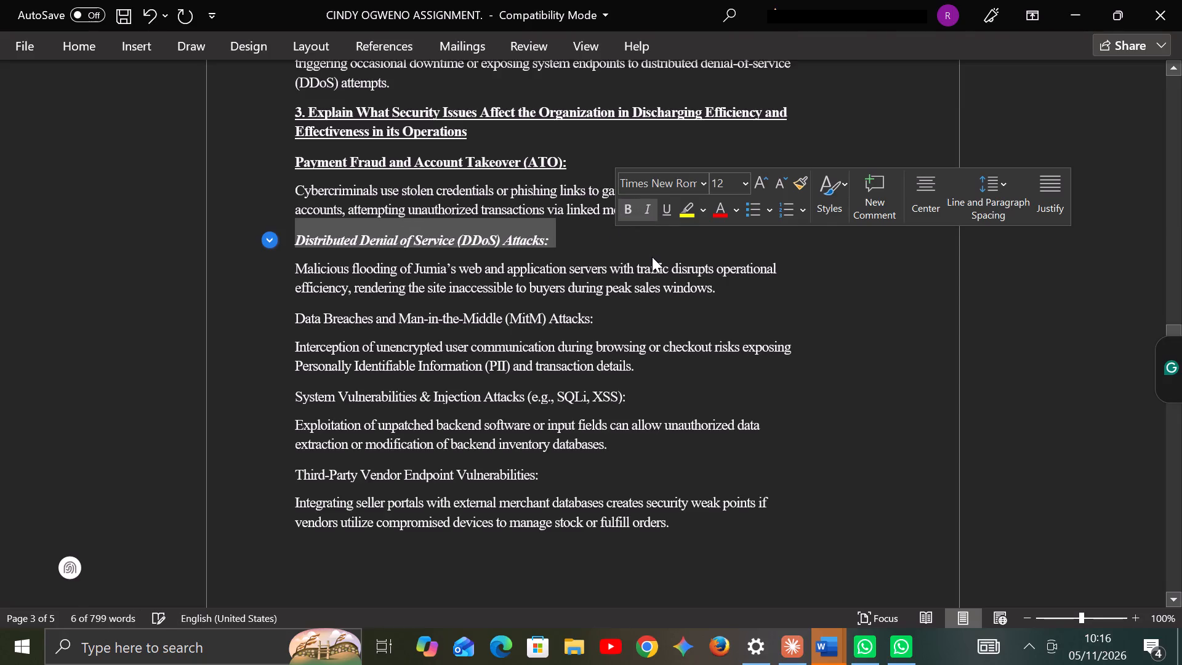
left_click(646, 211)
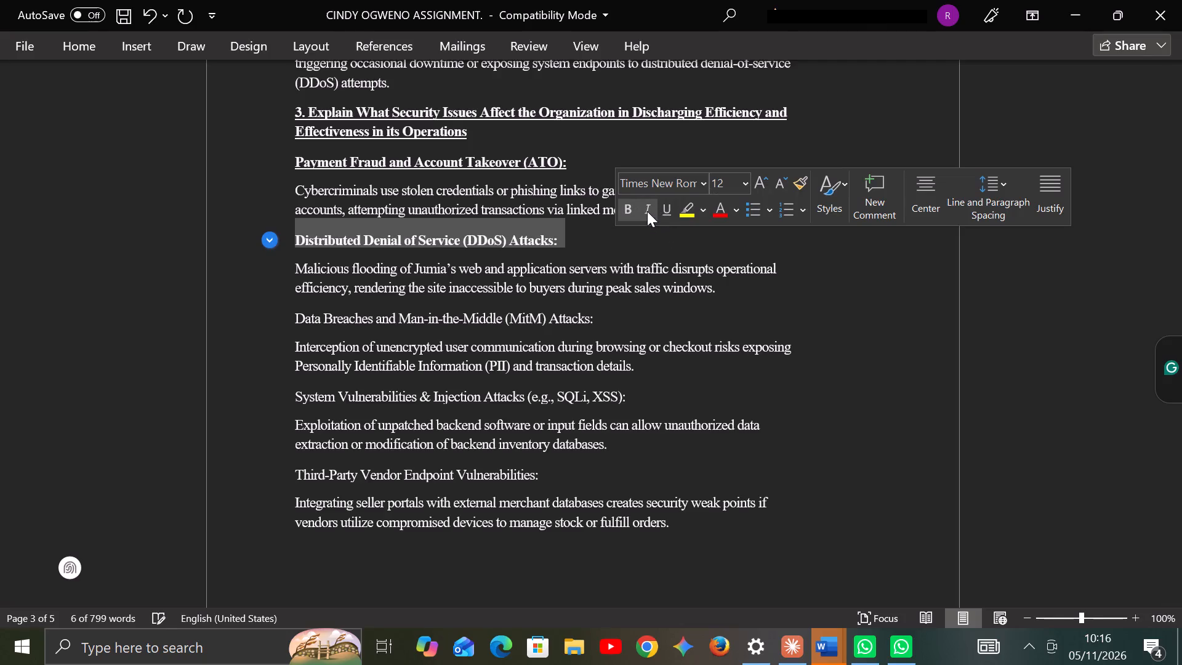
left_click(665, 211)
left_click(675, 256)
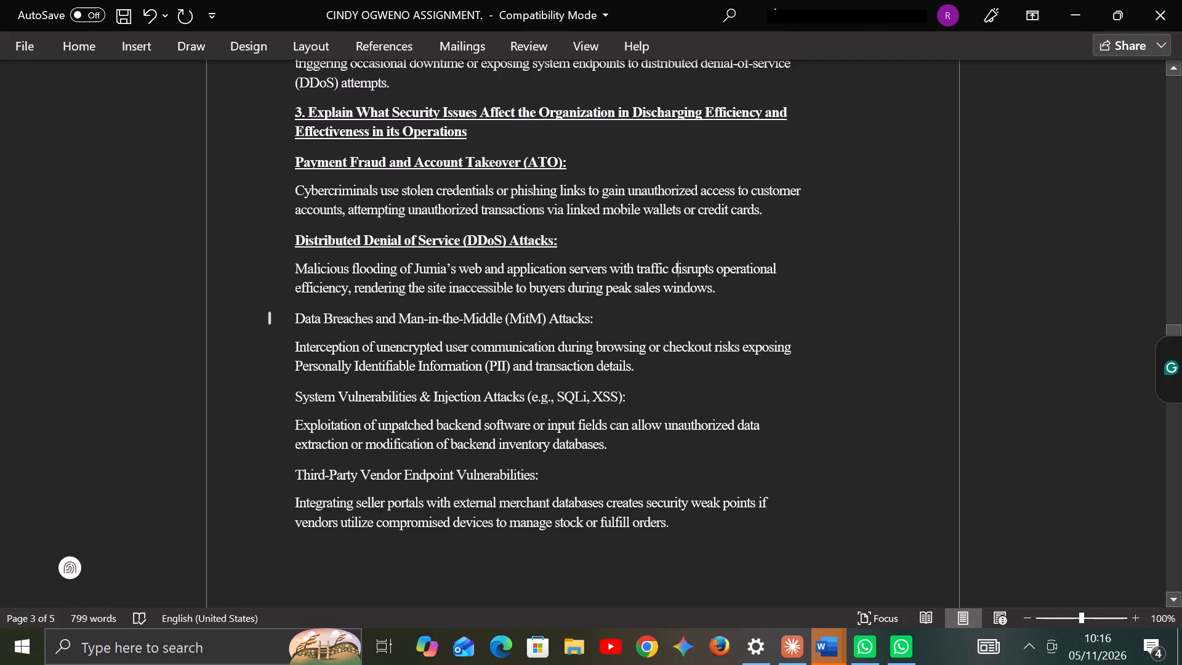
Bold and underline the subheading "Data Breaches and Man-in-the-Middle (MitM) Attacks:" under question 3.
left_click_drag(298, 323, 359, 317)
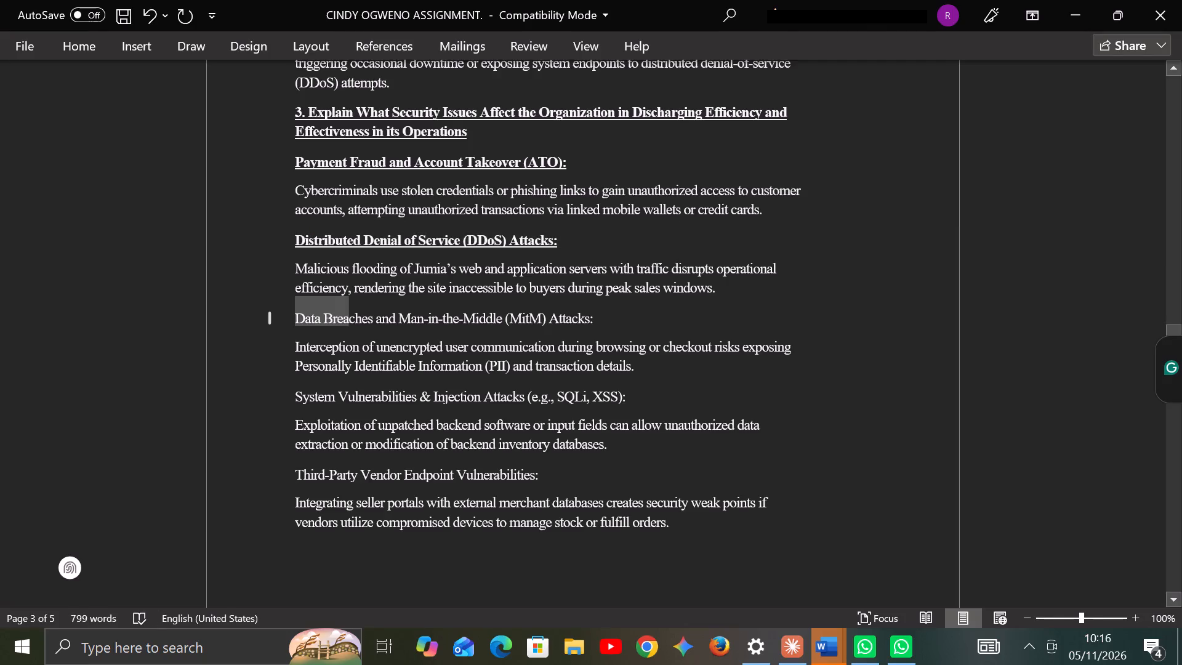
left_click_drag(359, 317, 665, 321)
left_click(671, 294)
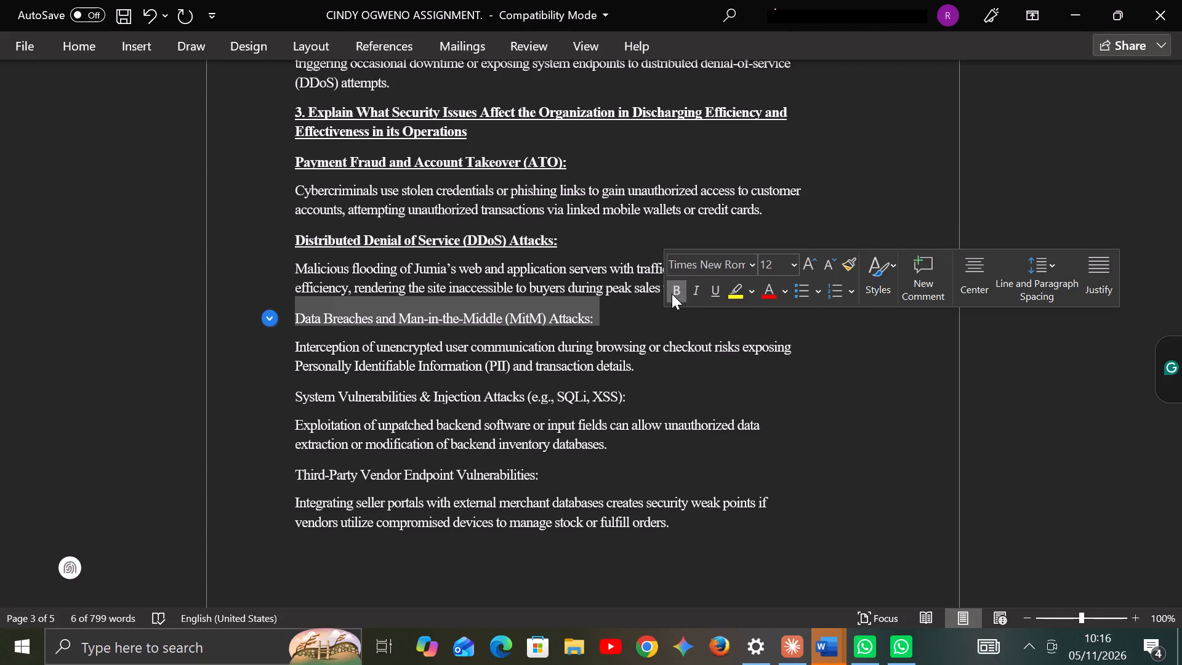
left_click(708, 292)
left_click(692, 333)
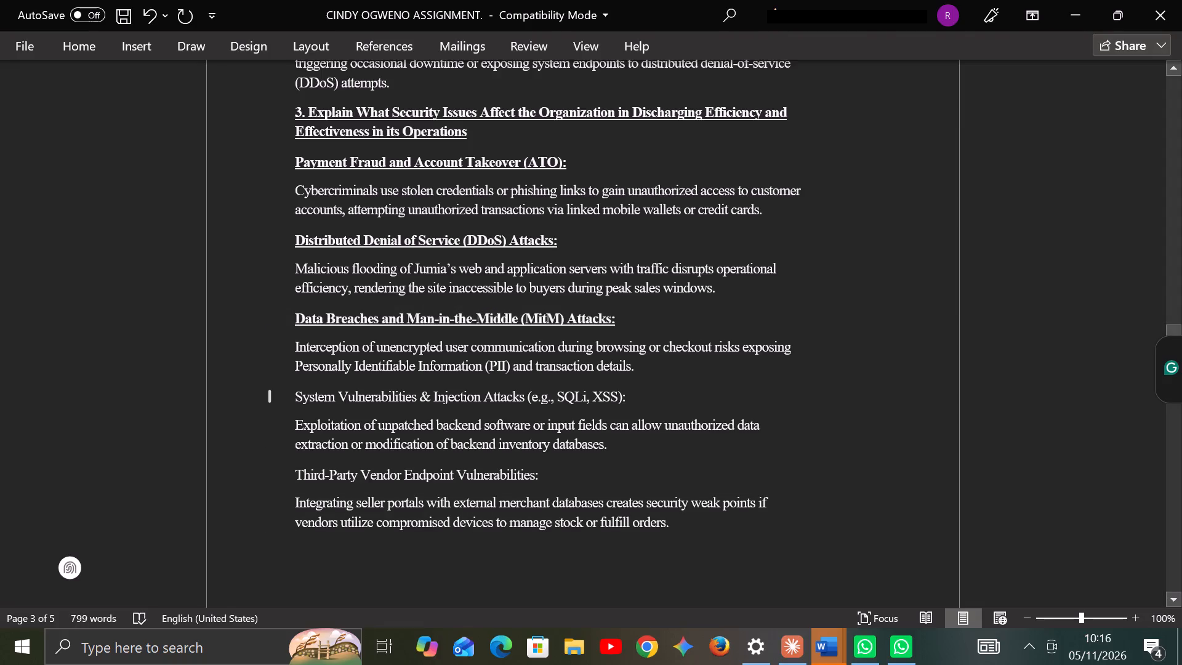
Bold and underline the subheading "System Vulnerabilities & Injection Attacks (e.g., SQLi, XSS):" under question 3.
left_click_drag(294, 400, 630, 387)
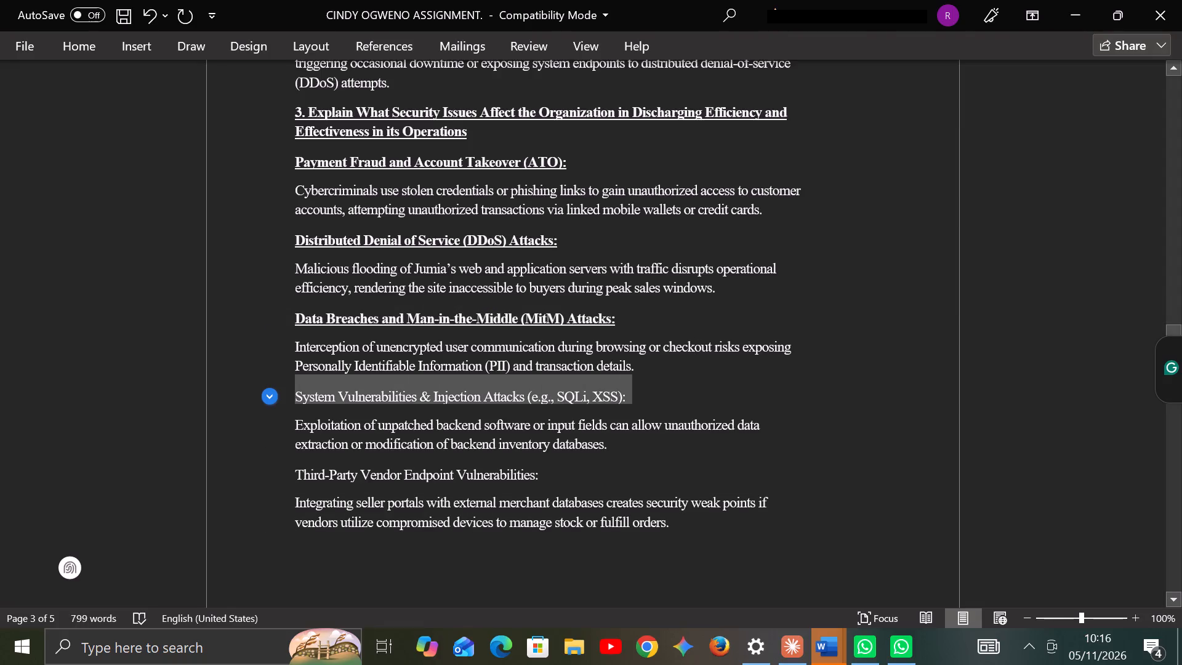
left_click_drag(630, 387, 632, 390)
left_click(636, 365)
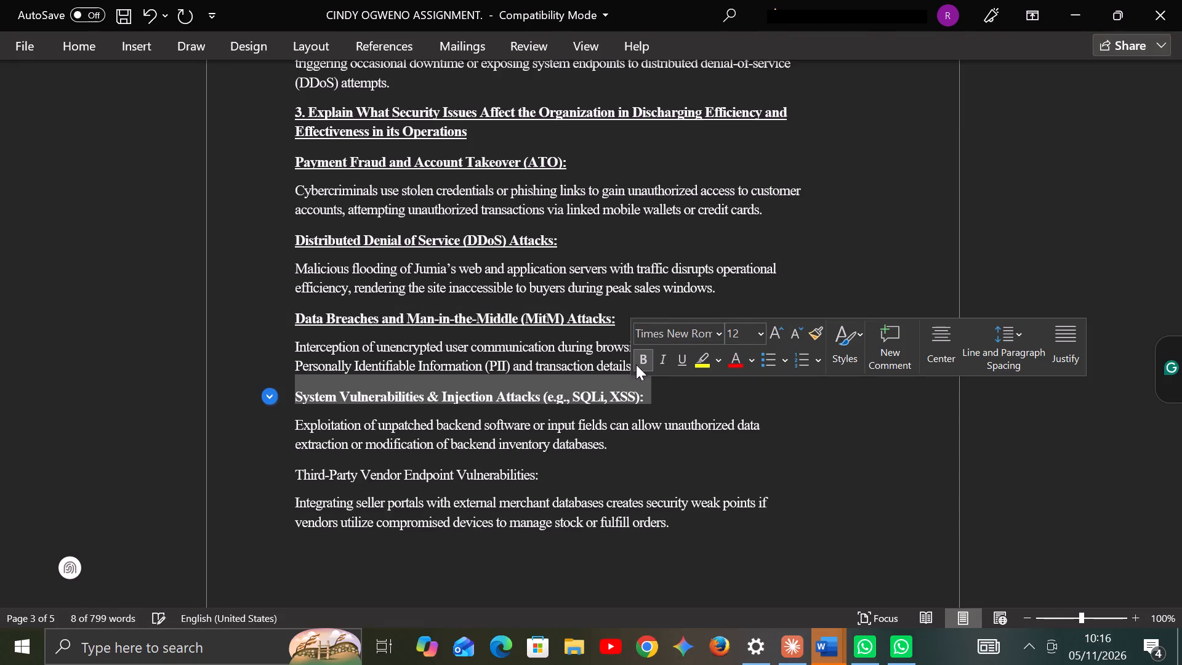
left_click(684, 363)
left_click(687, 394)
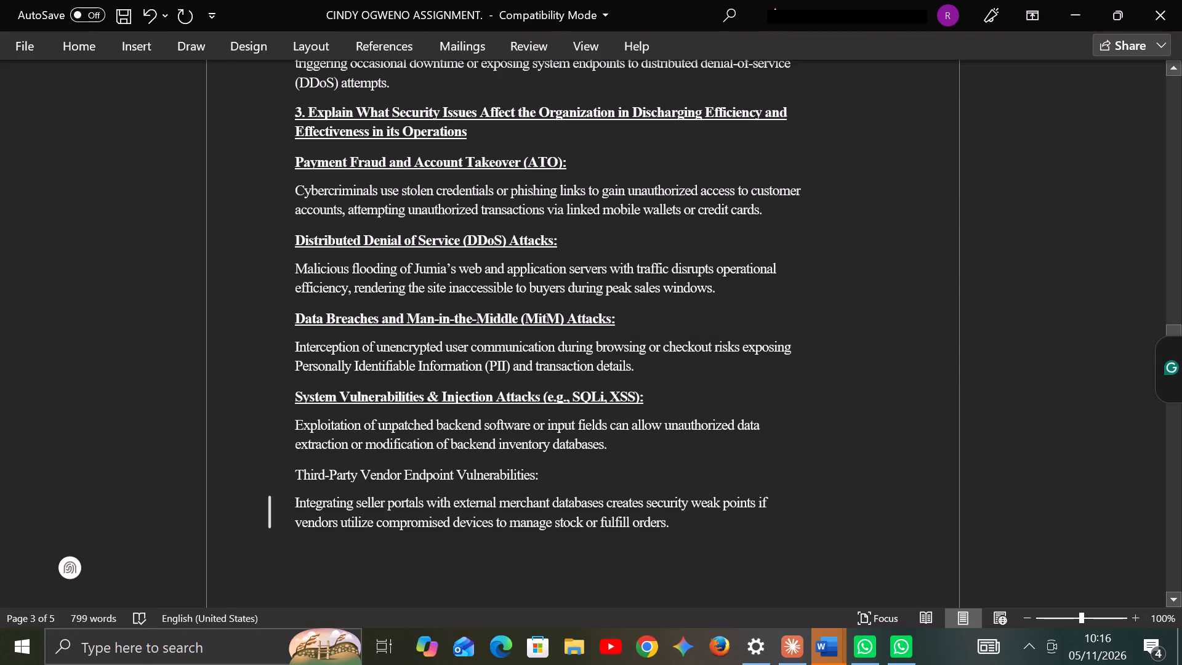
Bold and underline the subheading "Third-Party Vendor Endpoint Vulnerabilities:" under question 3.
left_click_drag(292, 477, 336, 473)
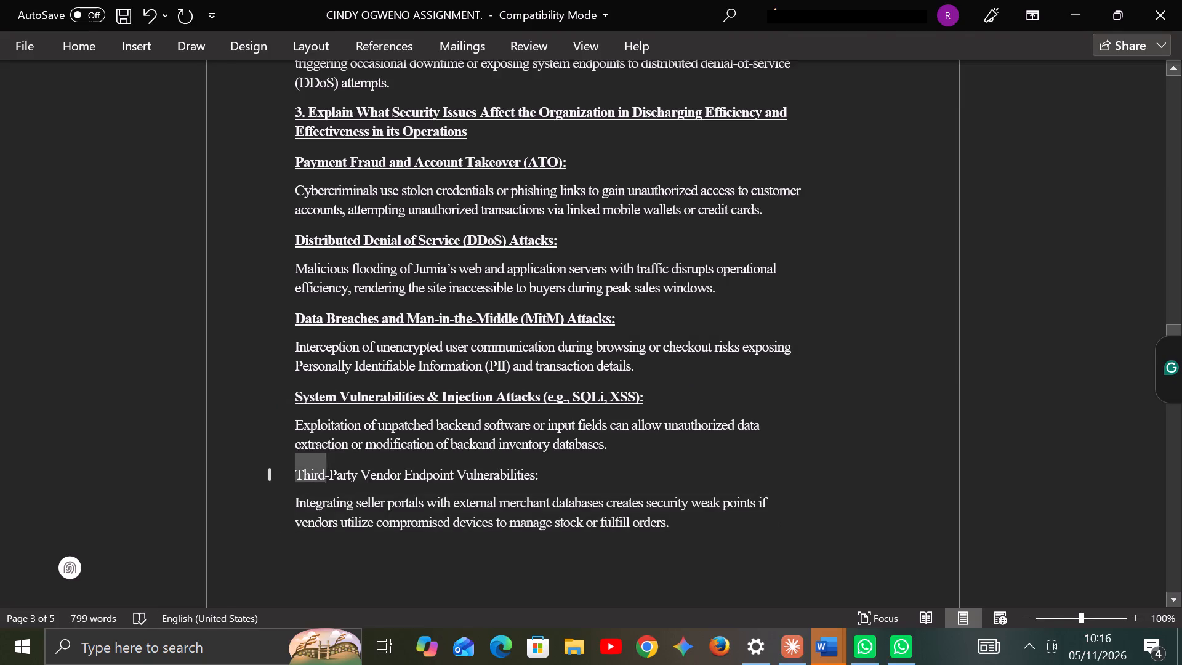
left_click_drag(336, 473, 553, 472)
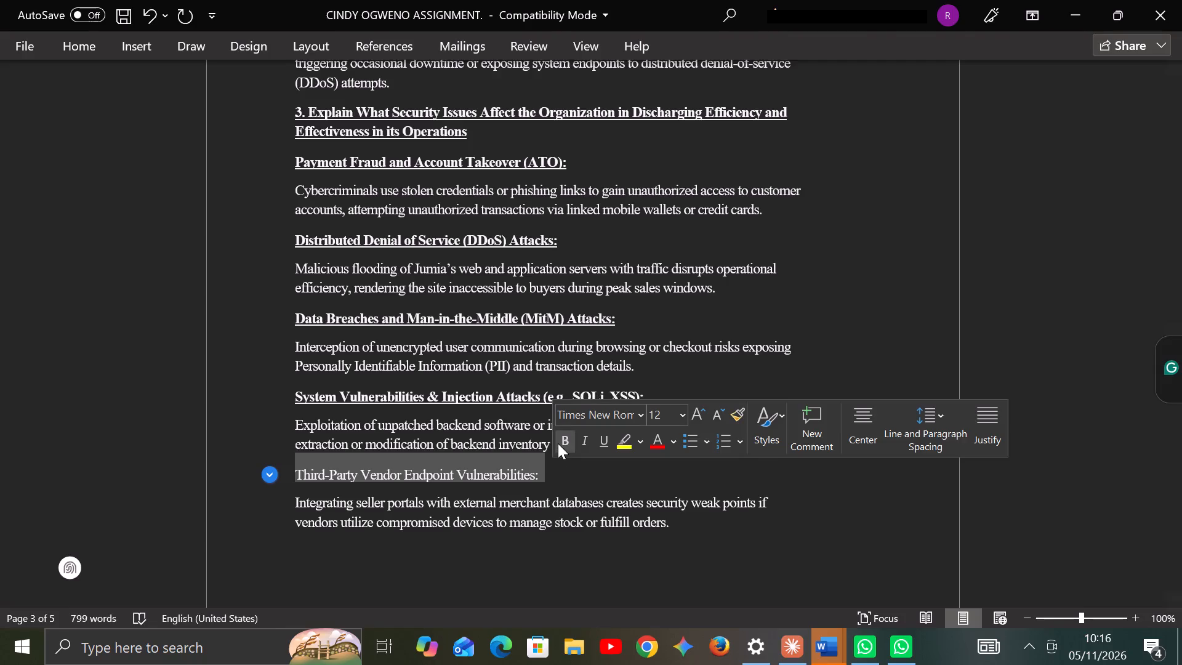
left_click(558, 443)
left_click(601, 446)
left_click(612, 488)
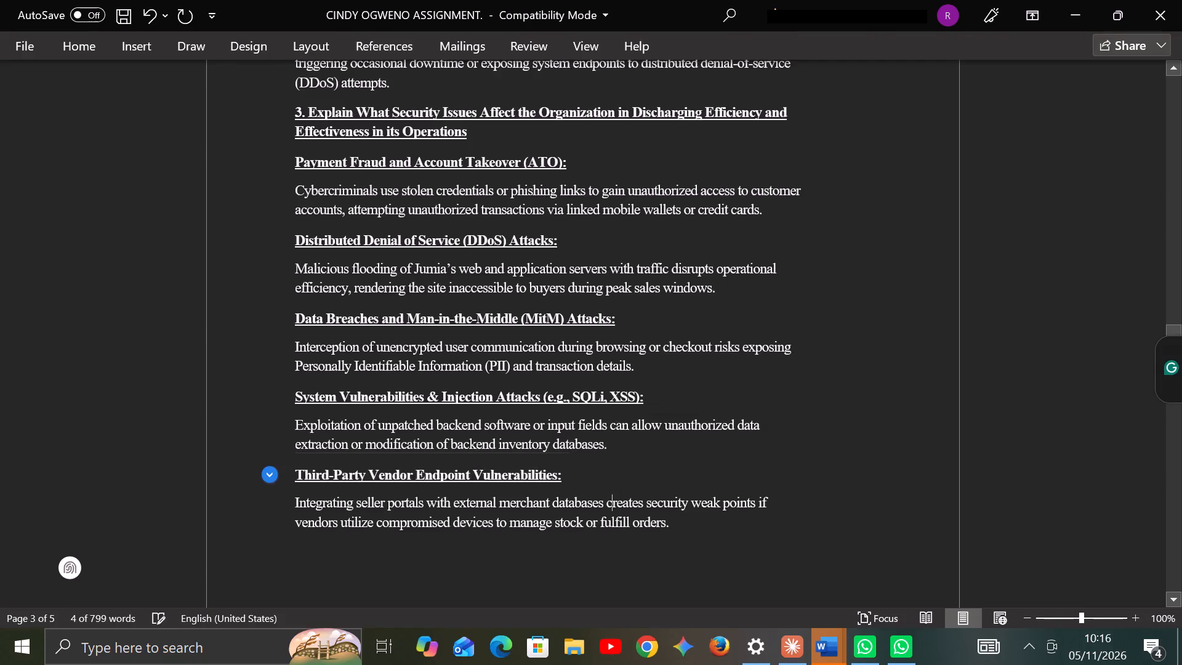
Bold and underline the subheading "Multi-Factor Authentication (MFA) & Biometric Verification:" under question 4.
scroll(587, 507, "down", 4)
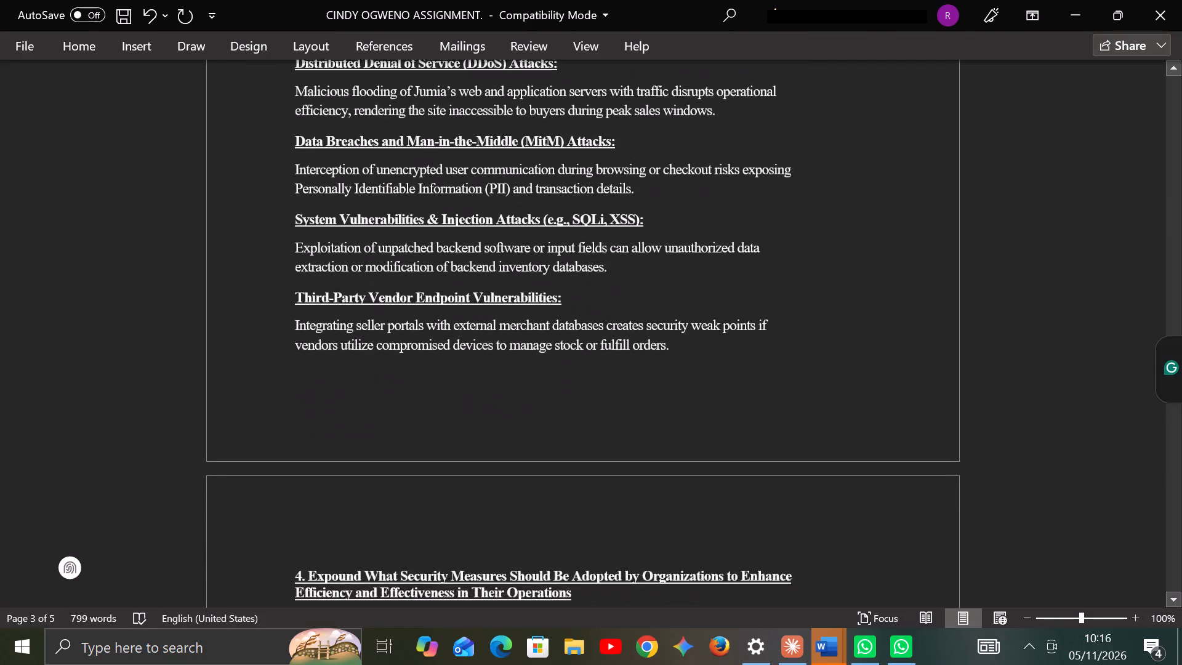
scroll(584, 501, "down", 4)
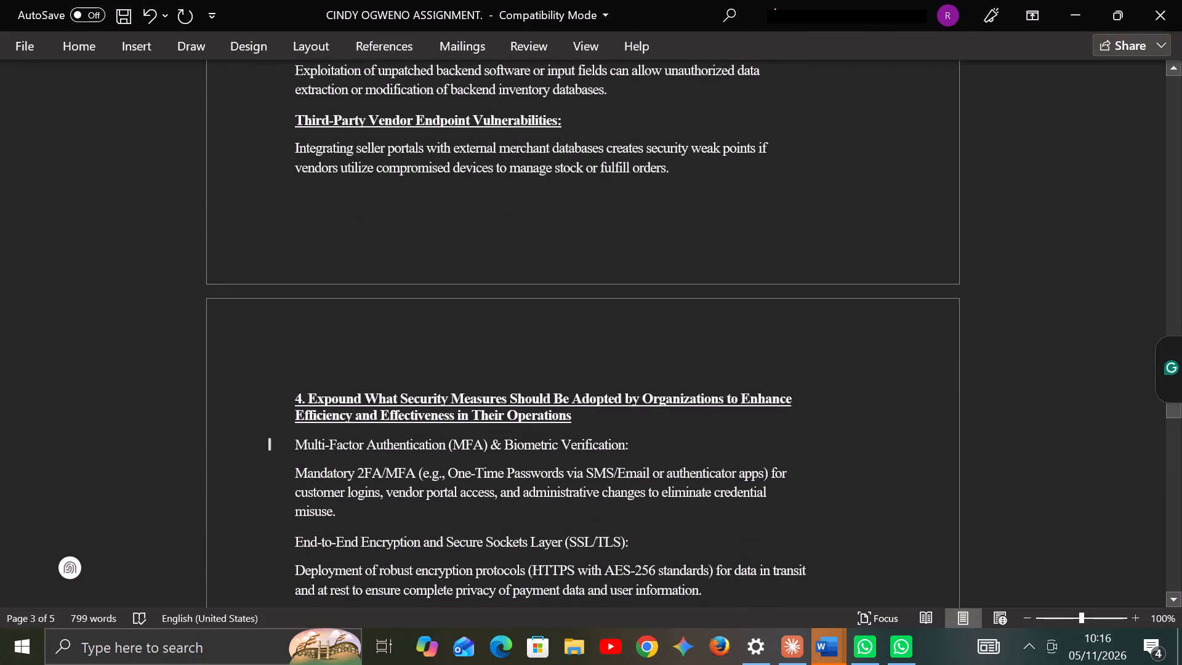
left_click_drag(289, 445, 563, 442)
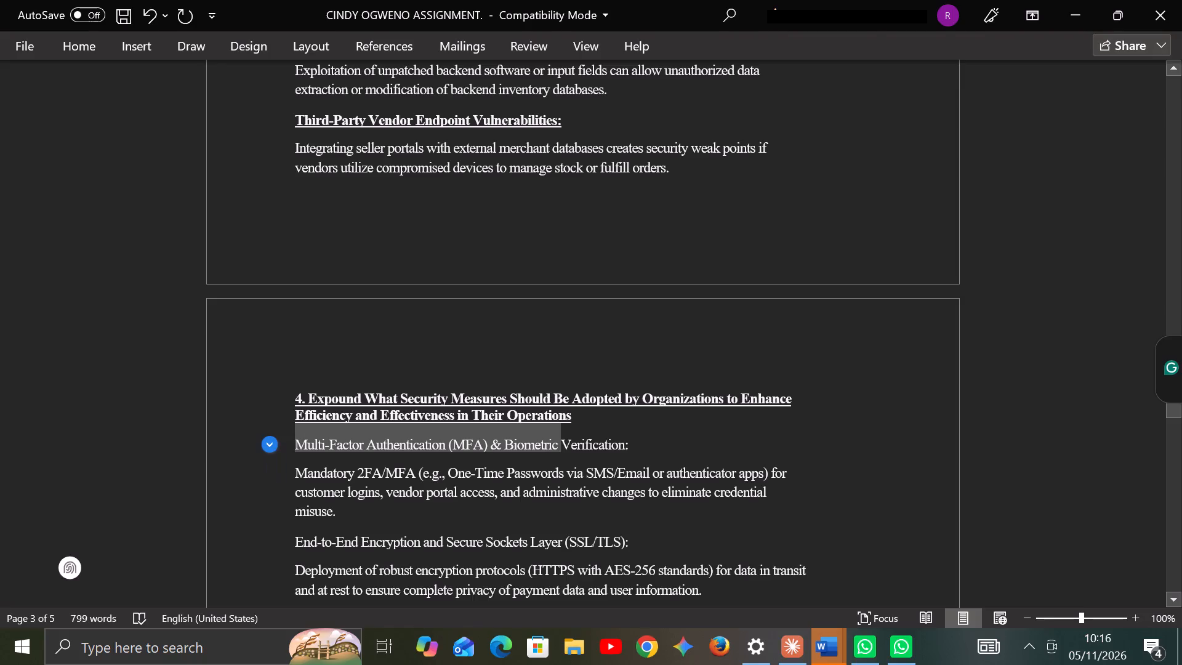
left_click_drag(563, 442, 629, 443)
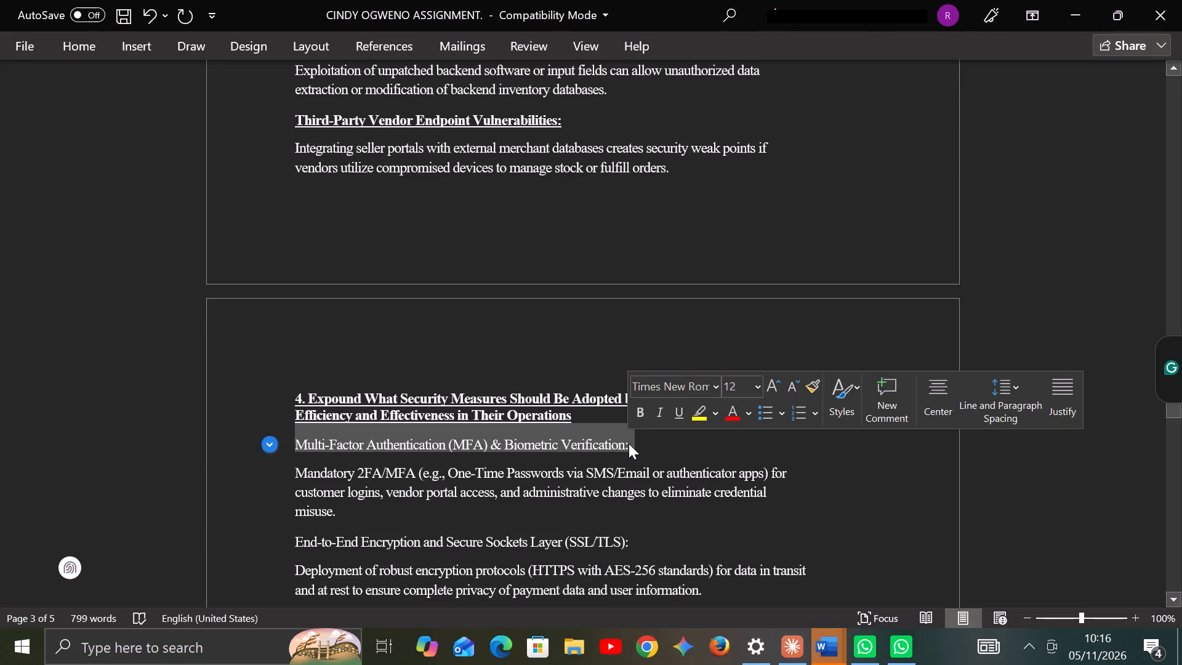
left_click(634, 417)
left_click(677, 413)
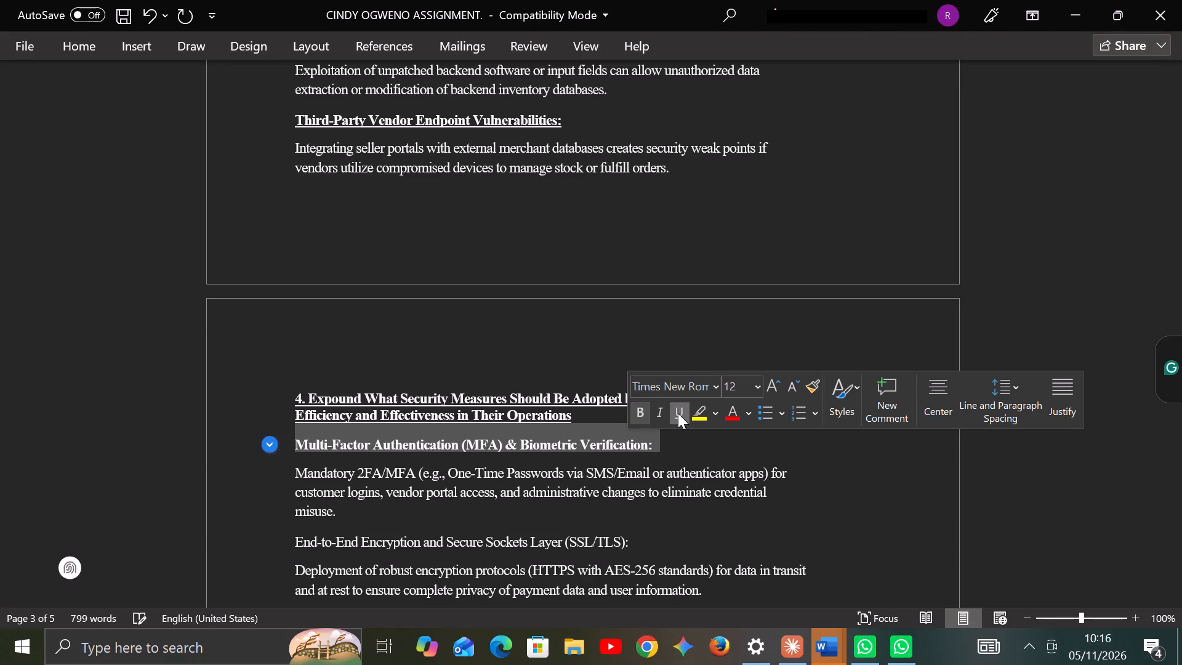
Insert the digit 5 just before the slash in the student registration number on the cover page.
left_click(673, 451)
scroll(623, 480, "down", 1)
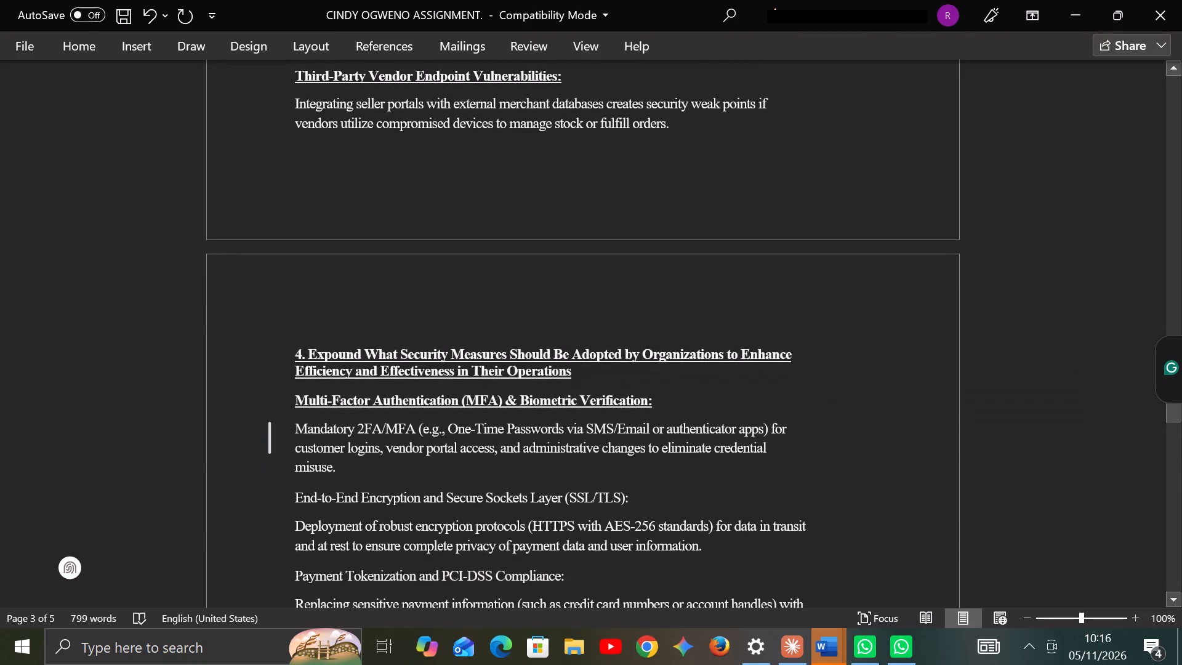
scroll(598, 446, "up", 6)
scroll(597, 446, "down", 1)
scroll(597, 446, "up", 17)
scroll(599, 445, "down", 1)
scroll(599, 445, "up", 3)
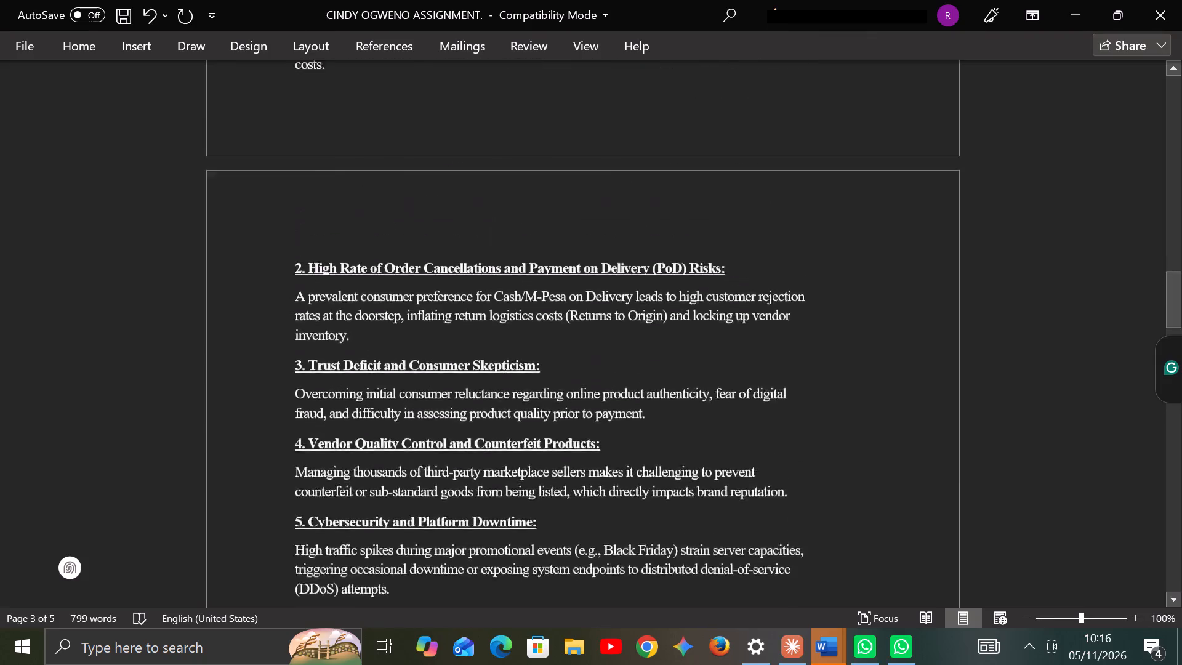
scroll(590, 493, "up", 13)
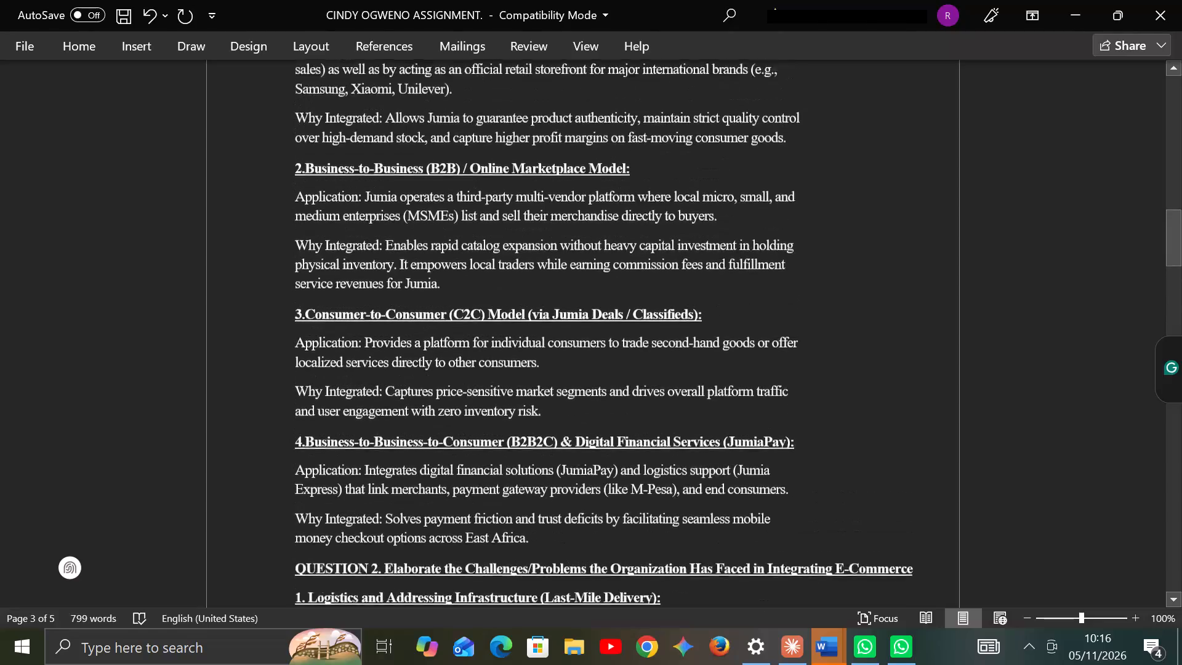
scroll(577, 501, "up", 8)
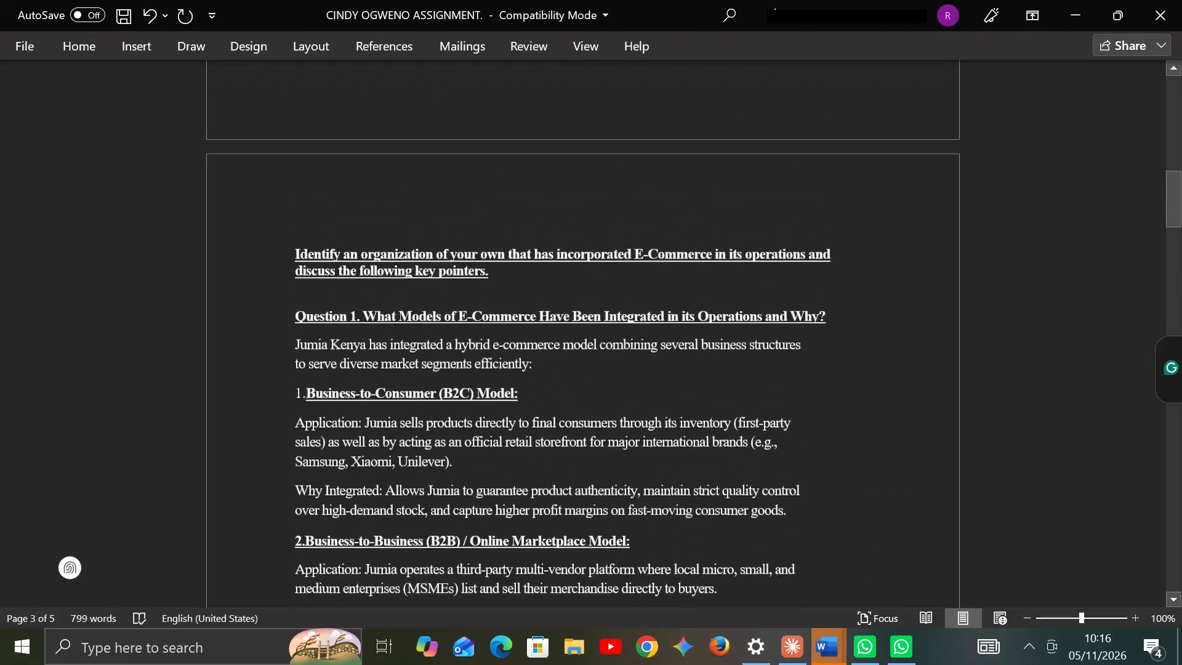
scroll(577, 501, "up", 1)
scroll(577, 501, "up", 20)
scroll(577, 501, "up", 3)
scroll(569, 501, "down", 1)
scroll(569, 501, "up", 17)
scroll(601, 517, "down", 1)
scroll(601, 517, "up", 7)
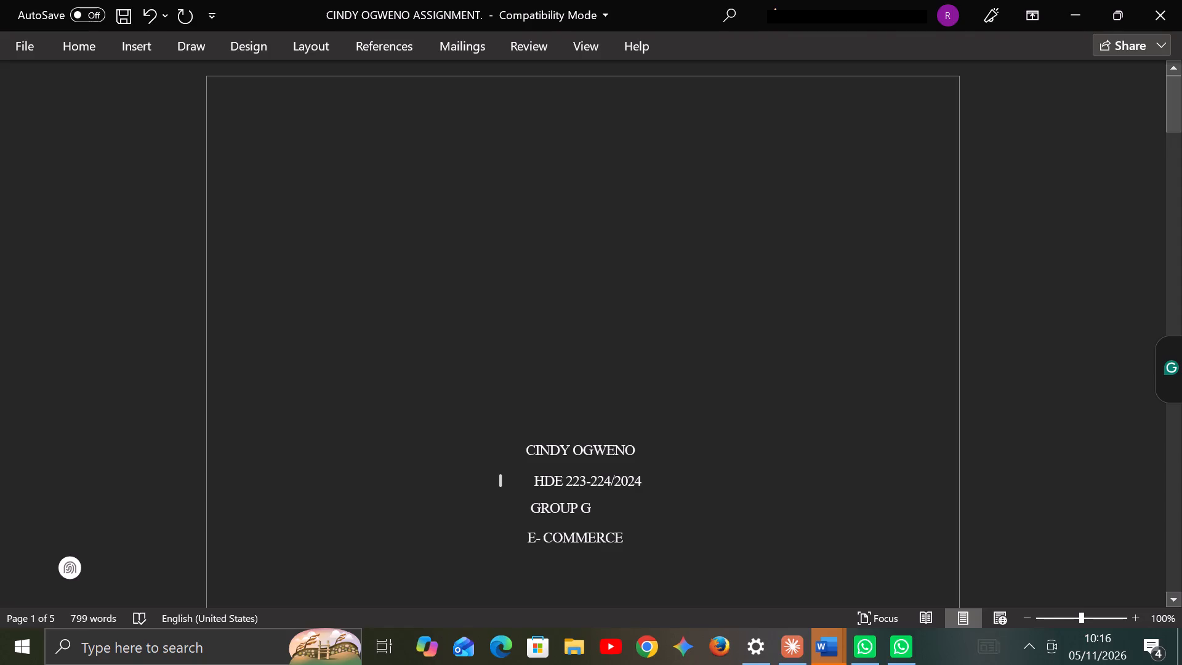
left_click(611, 479)
key("5")
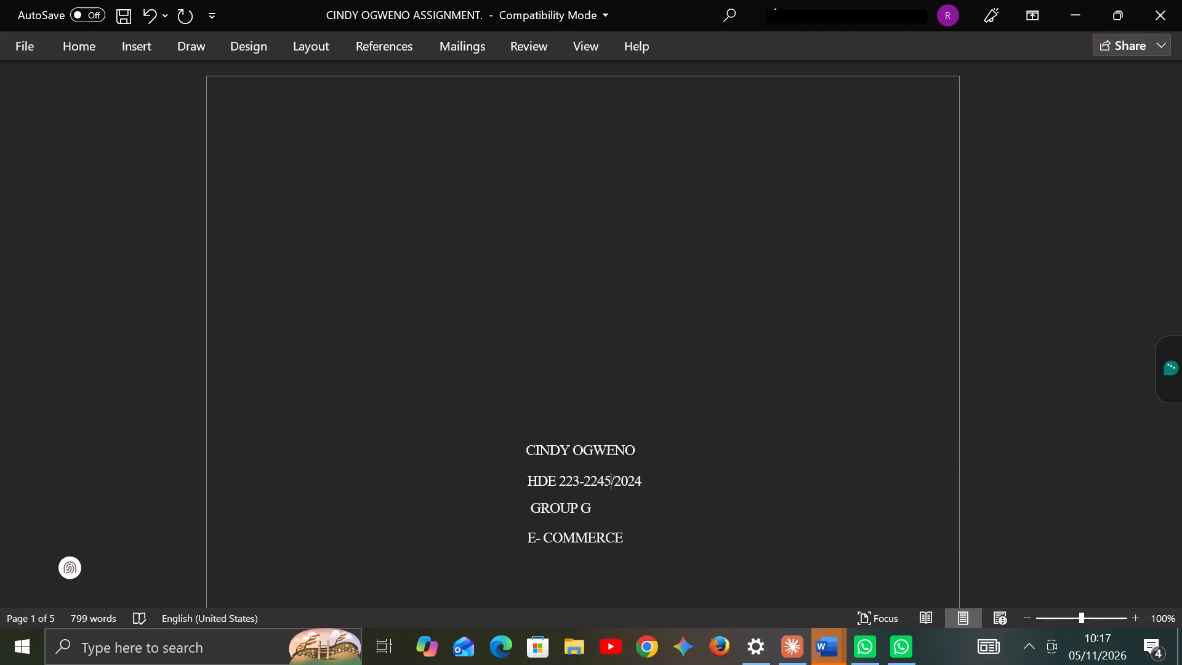
Bold and underline the subheading "Employee and Vendor Security Awareness Training:" under question 4.
scroll(659, 546, "down", 9)
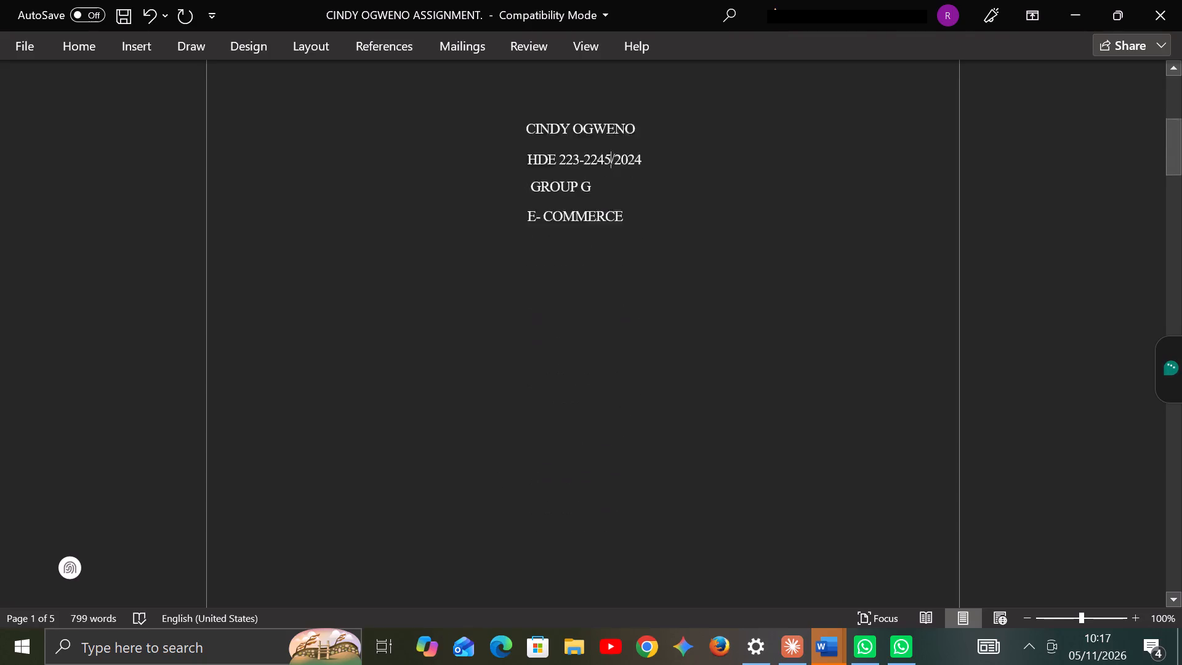
scroll(662, 576, "down", 6)
scroll(670, 518, "down", 15)
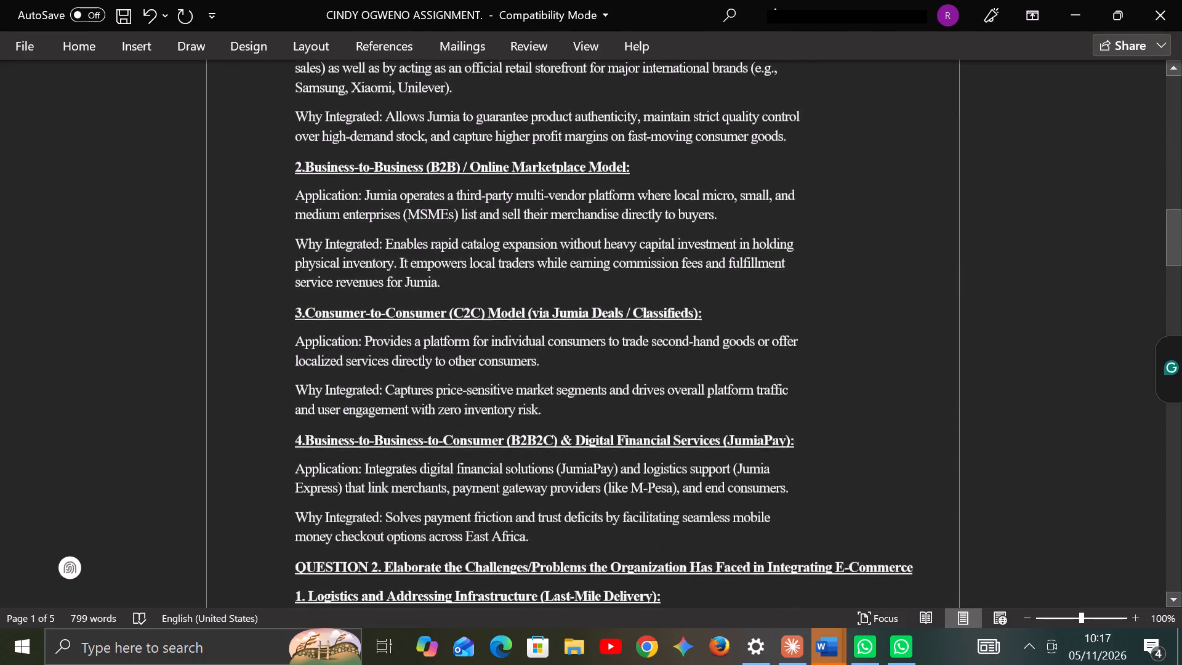
scroll(678, 499, "down", 20)
scroll(669, 485, "down", 5)
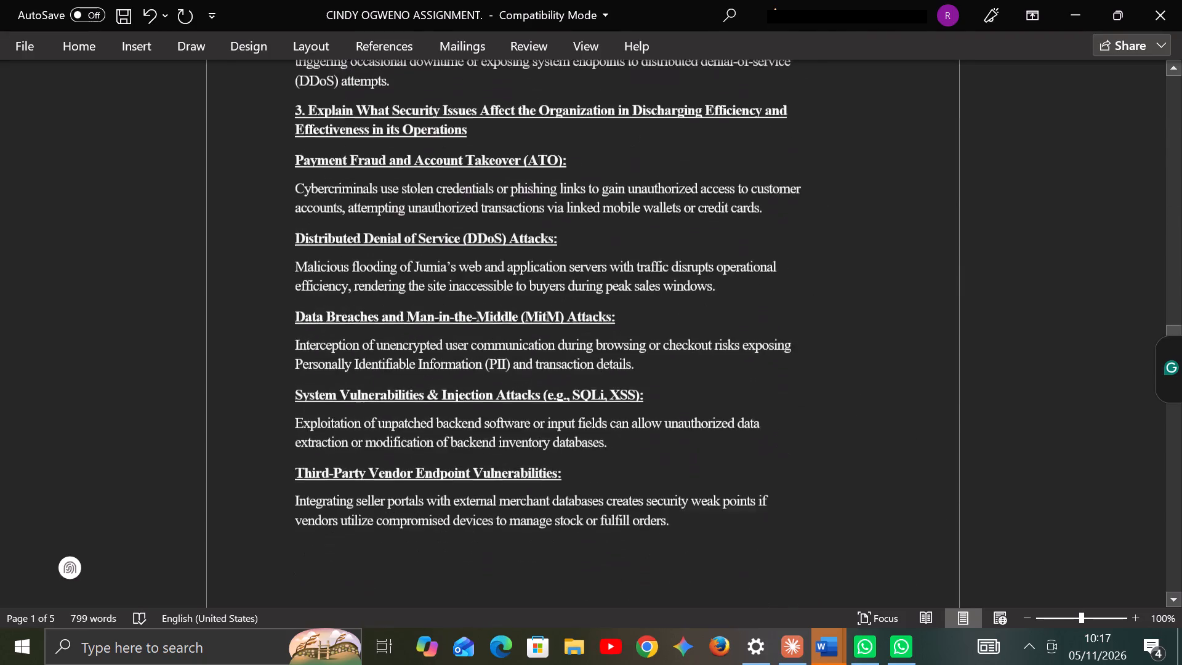
scroll(666, 484, "down", 16)
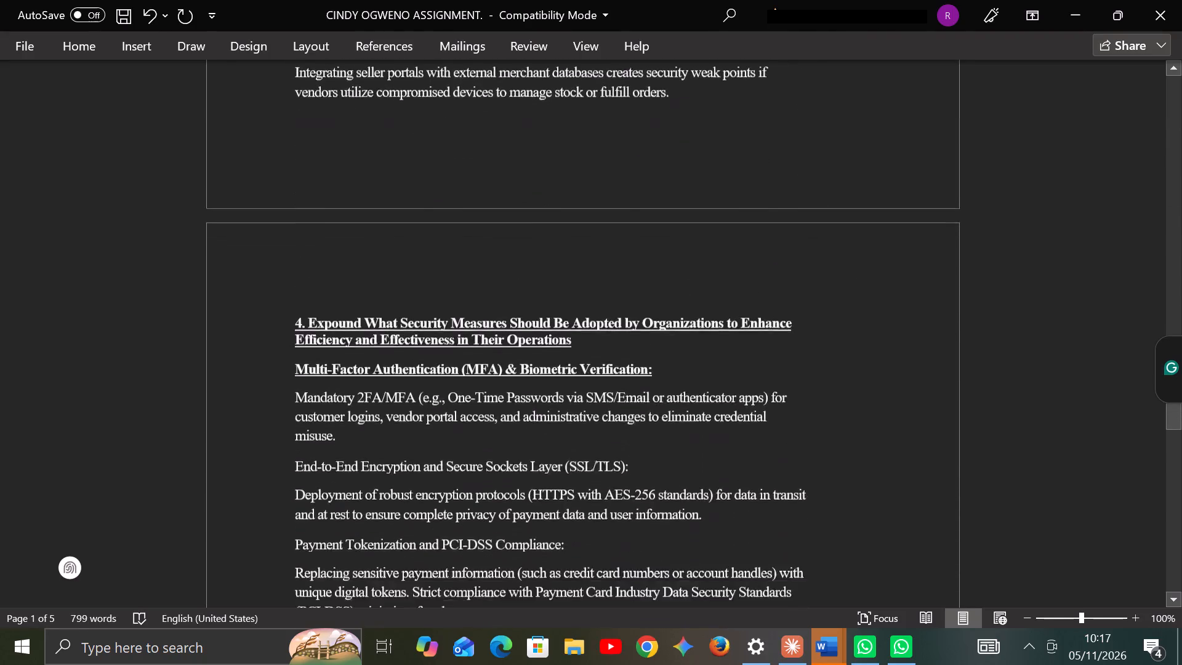
scroll(654, 491, "down", 20)
scroll(654, 491, "down", 13)
scroll(624, 488, "up", 10)
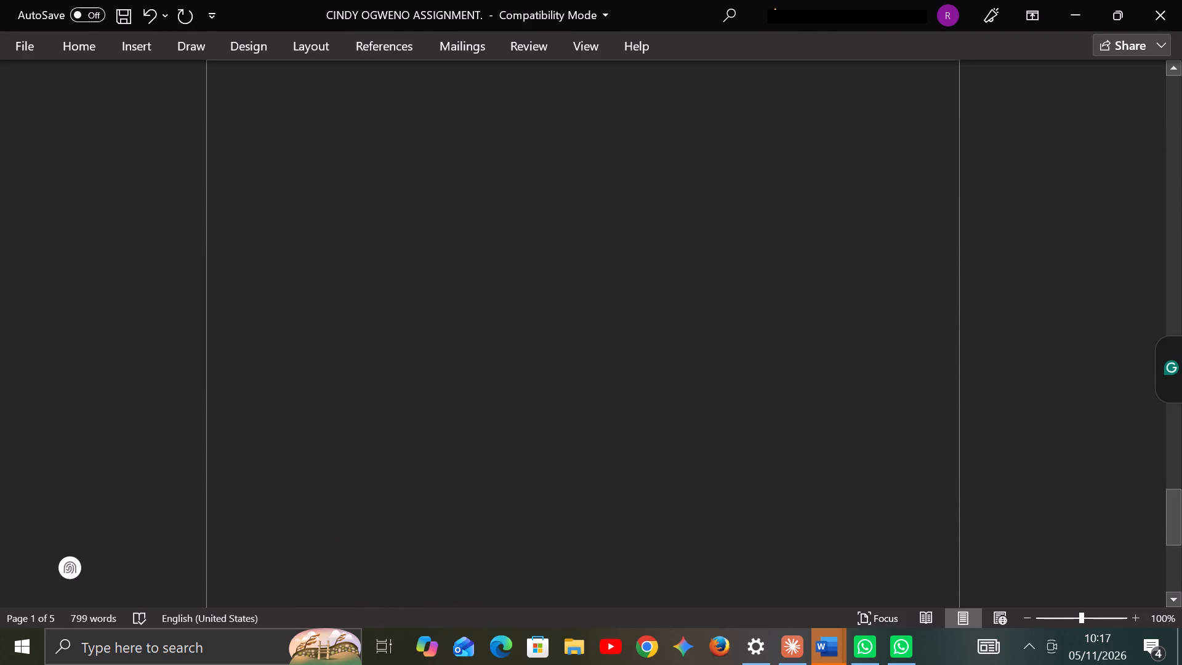
scroll(625, 488, "up", 12)
scroll(625, 488, "down", 1)
scroll(625, 488, "up", 2)
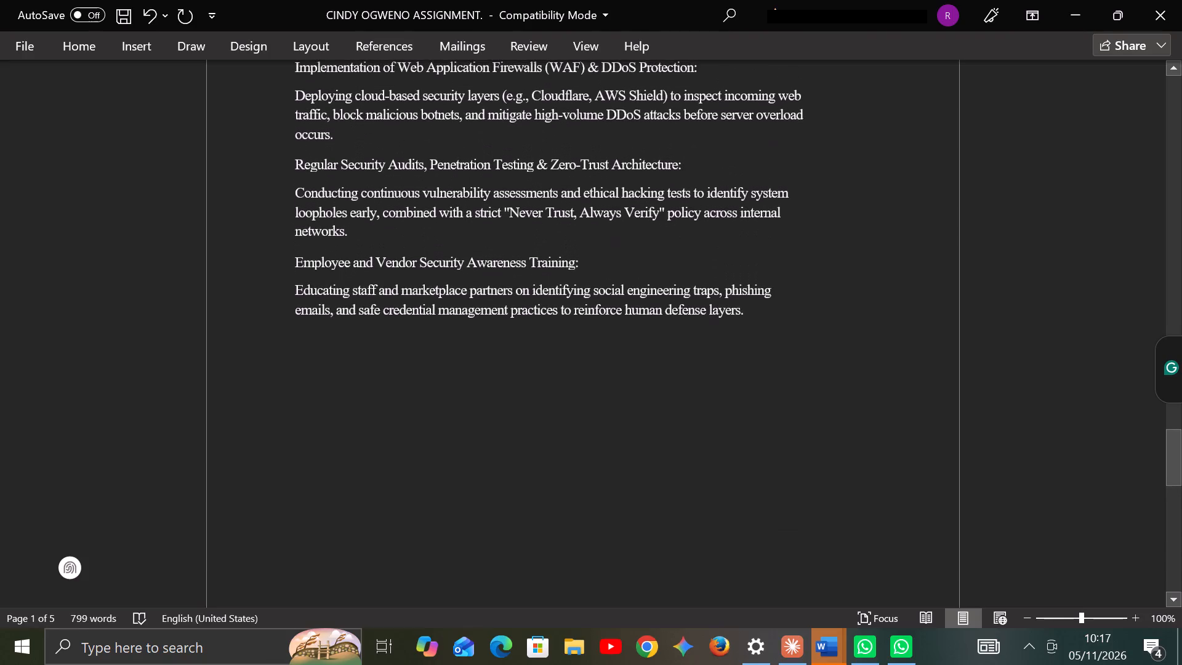
left_click_drag(294, 262, 523, 264)
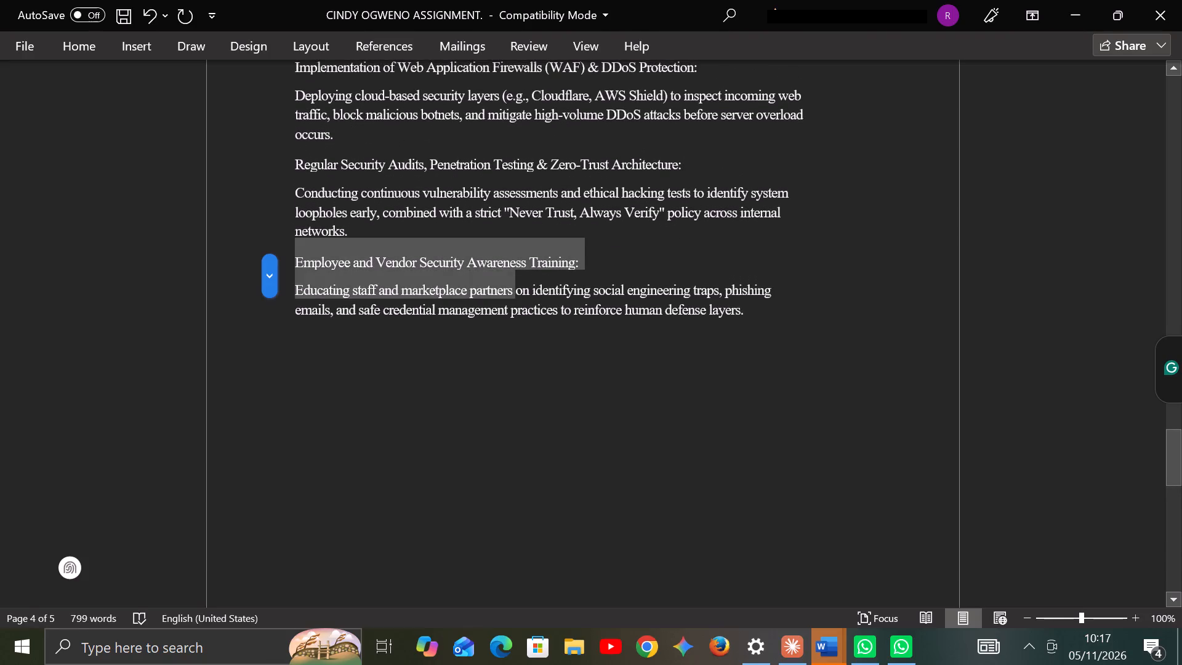
left_click_drag(523, 264, 581, 259)
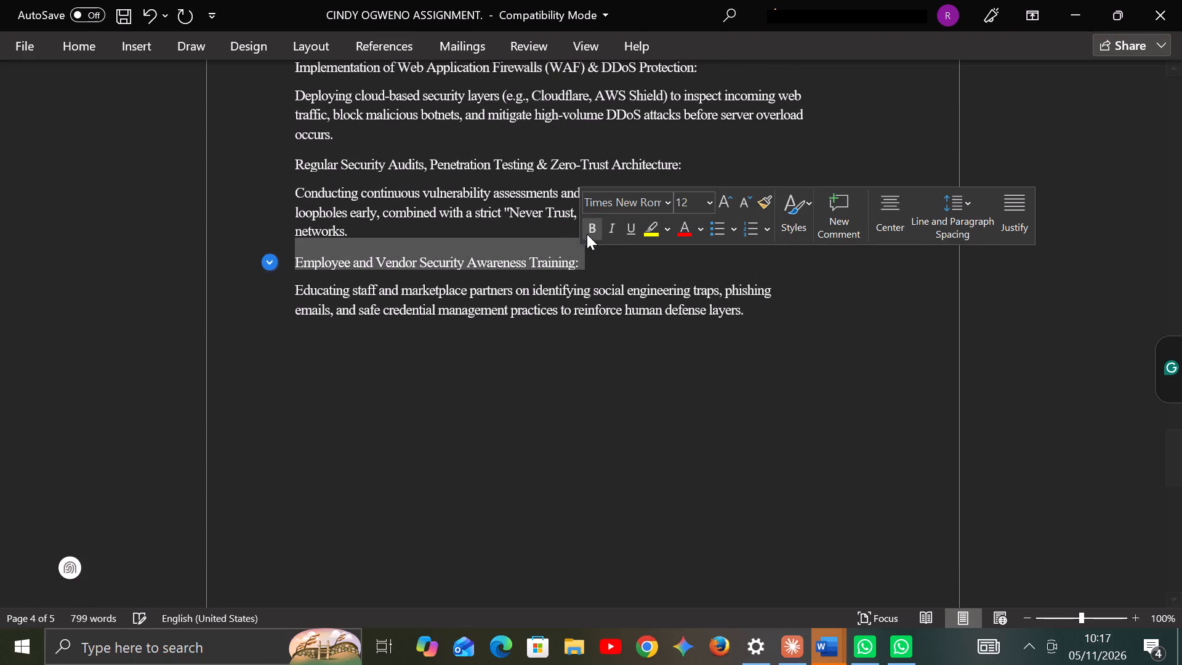
left_click(587, 234)
left_click(624, 230)
left_click(597, 272)
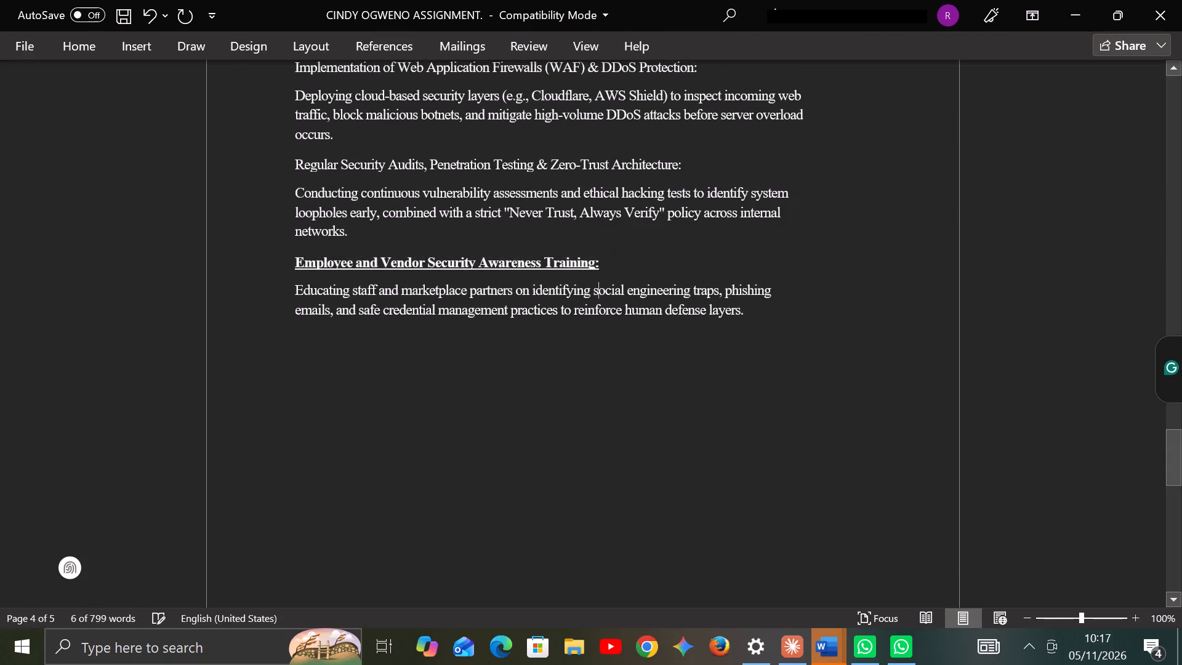
Bold and underline the subheading "Regular Security Audits, Penetration Testing & Zero-Trust Architecture:" under question 4.
scroll(575, 291, "up", 2)
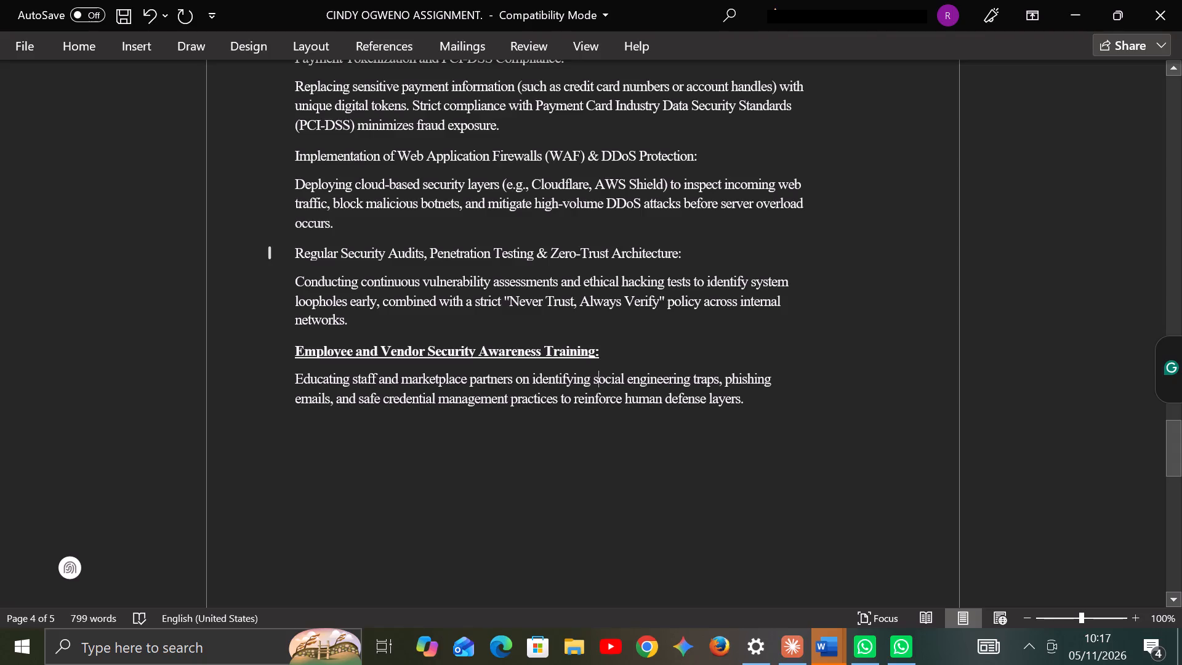
left_click_drag(297, 253, 624, 252)
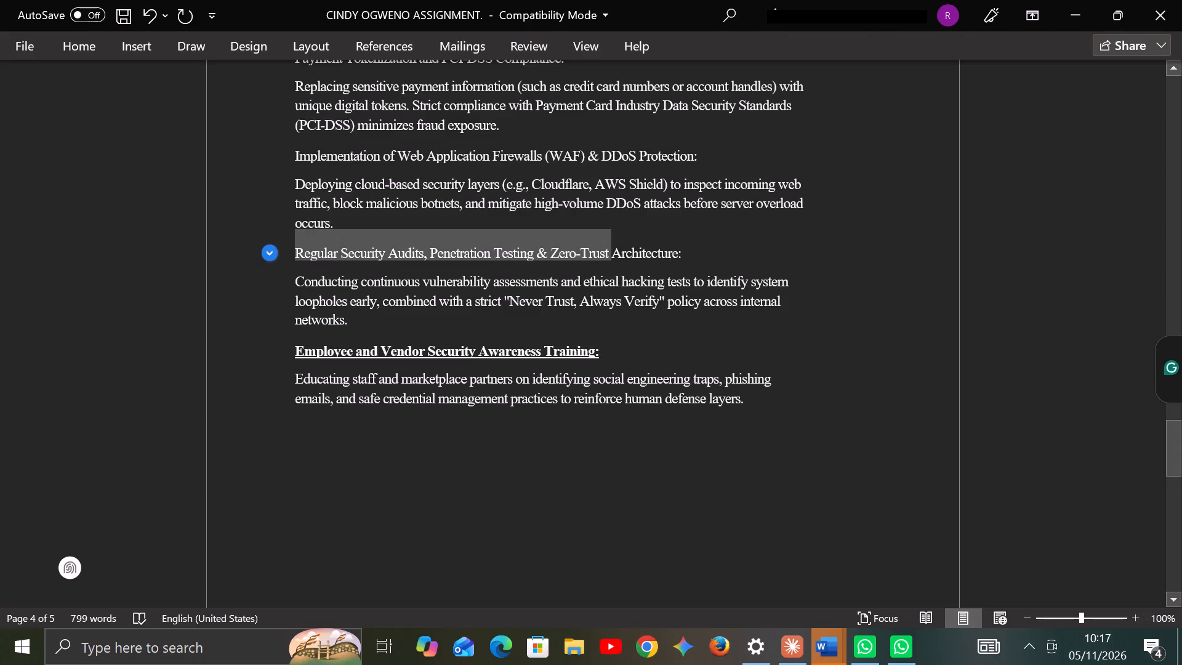
left_click_drag(624, 252, 682, 249)
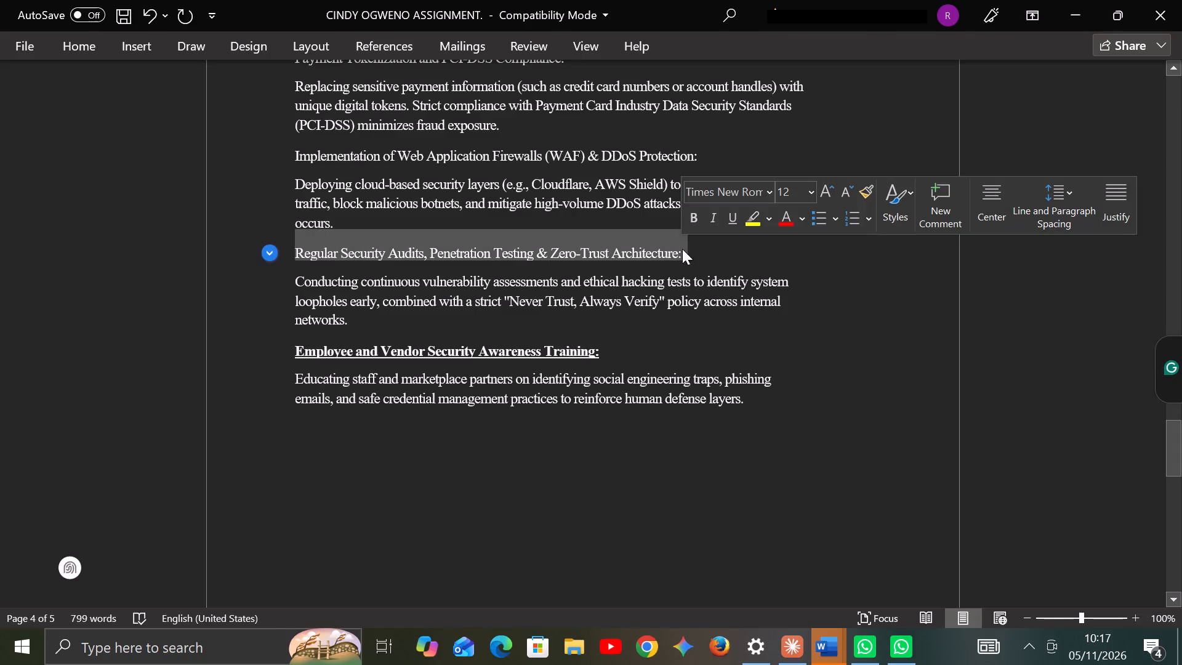
left_click(686, 225)
left_click(725, 222)
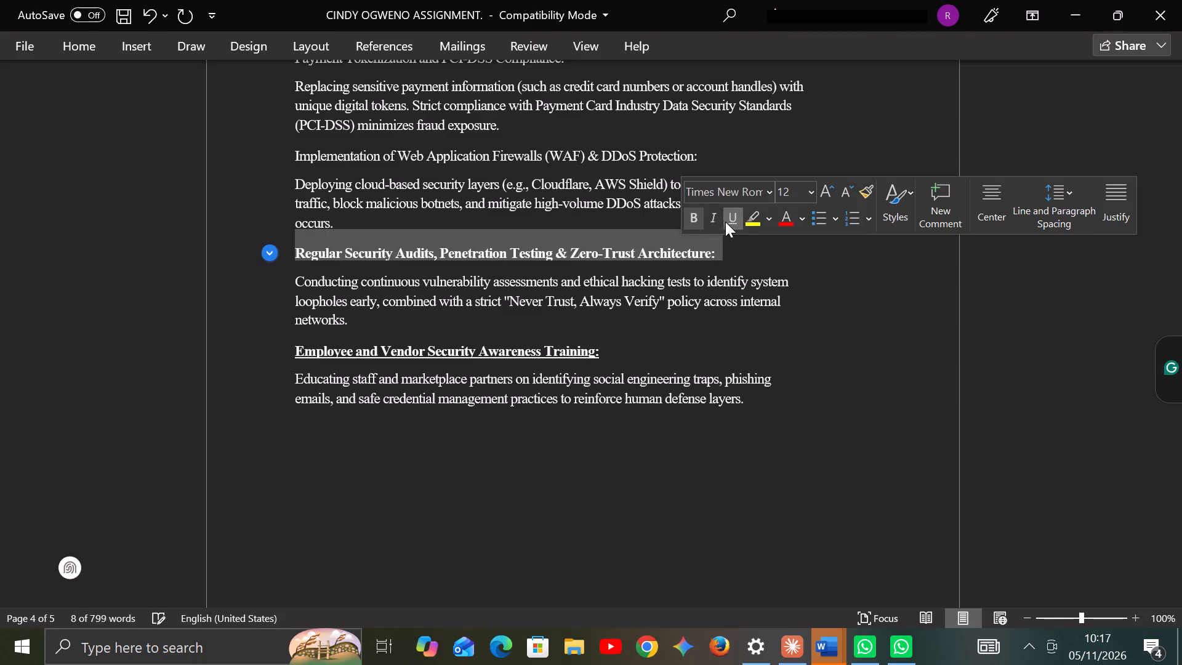
left_click(718, 275)
Bold and underline the subheading "Implementation of Web Application Firewalls (WAF) & DDoS Protection:" under question 4.
scroll(653, 320, "up", 2)
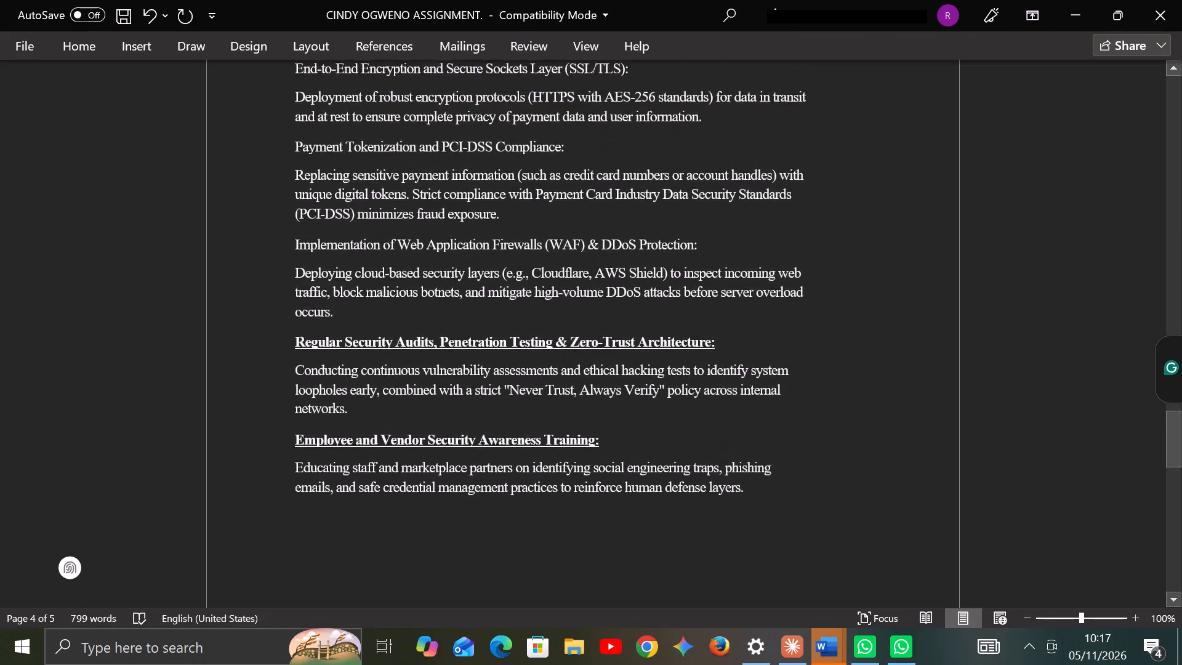
left_click_drag(292, 246, 297, 247)
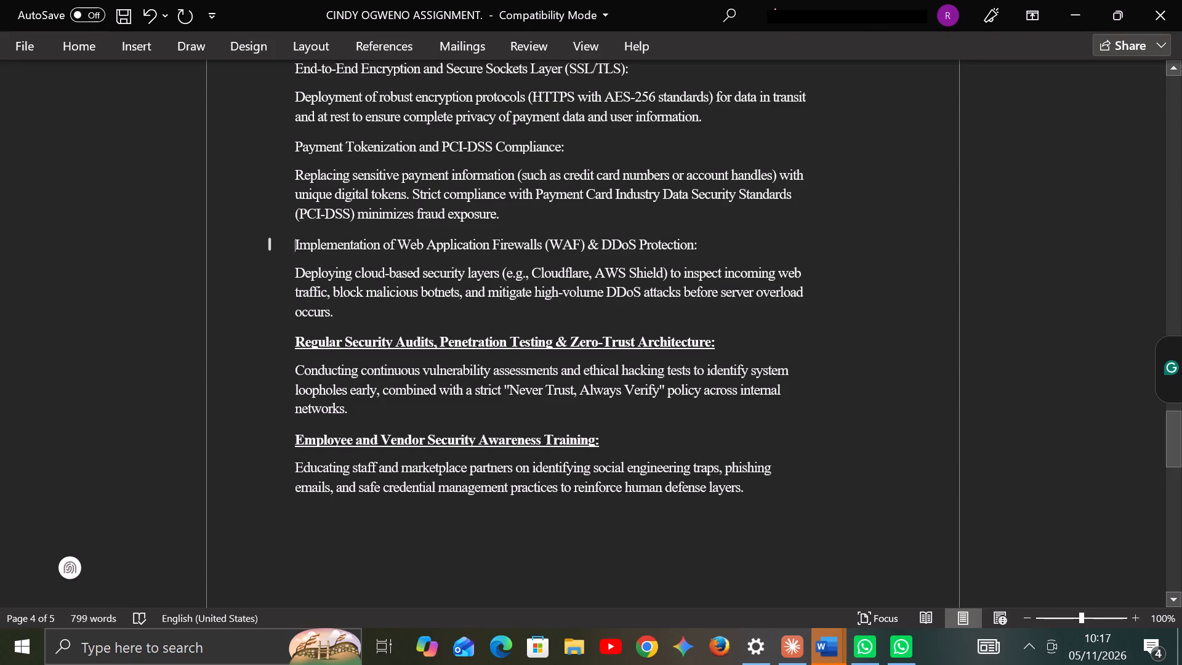
left_click_drag(297, 247, 689, 245)
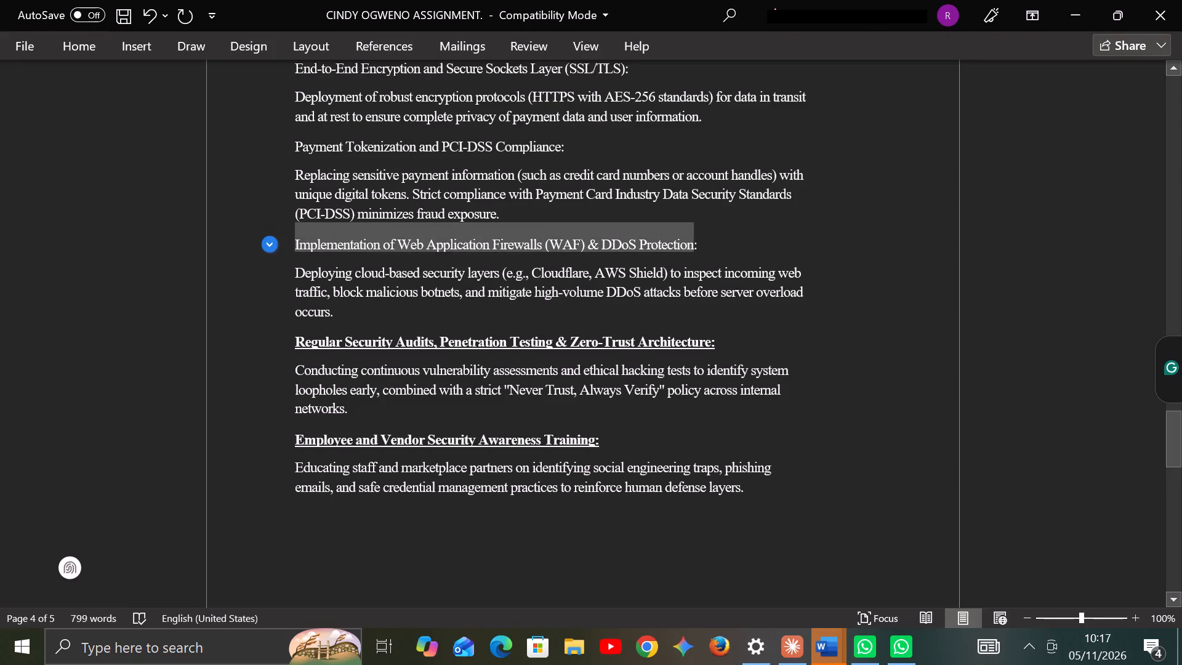
left_click_drag(689, 245, 698, 243)
left_click(704, 220)
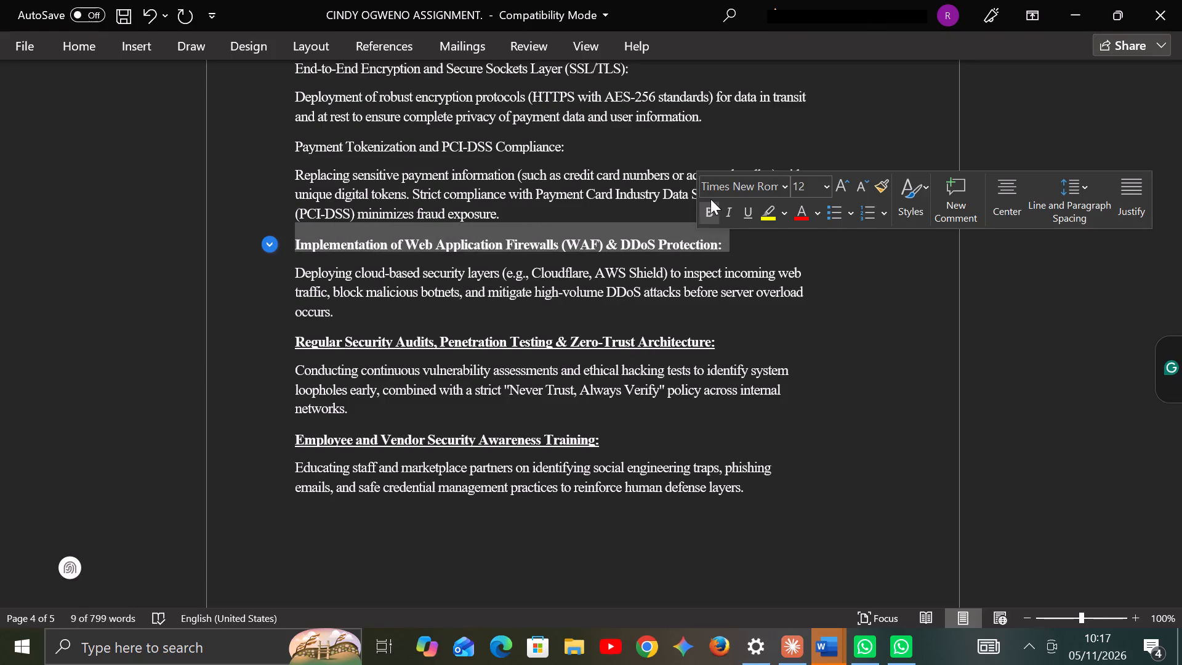
left_click(744, 211)
scroll(729, 279, "up", 2)
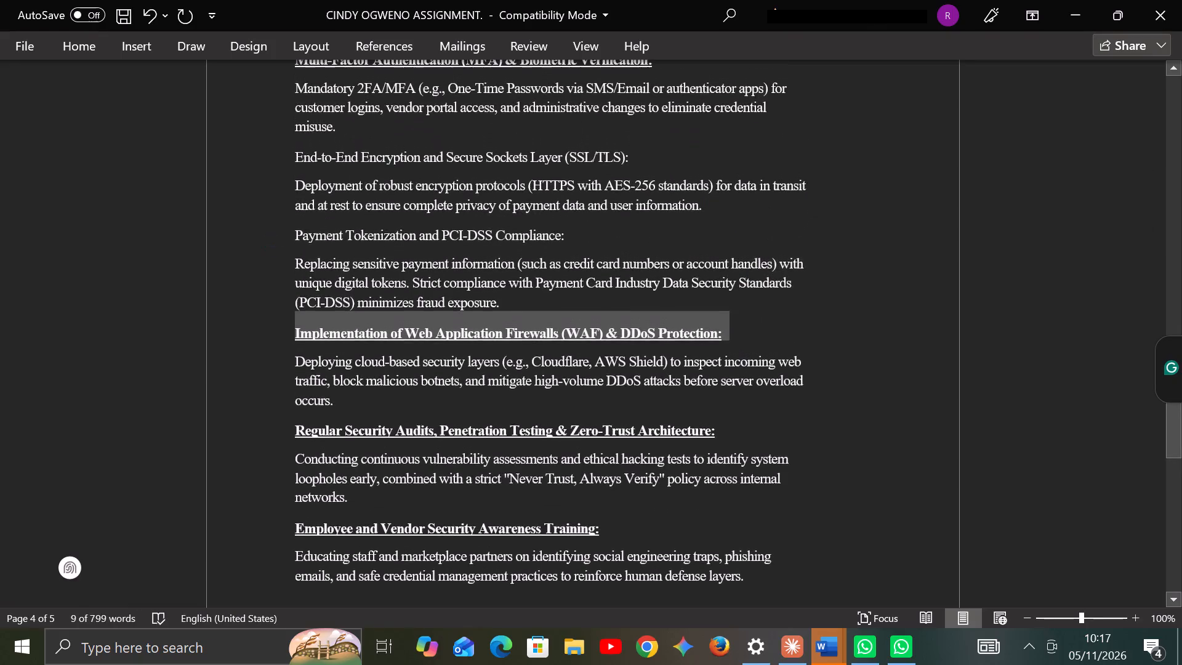
left_click(722, 290)
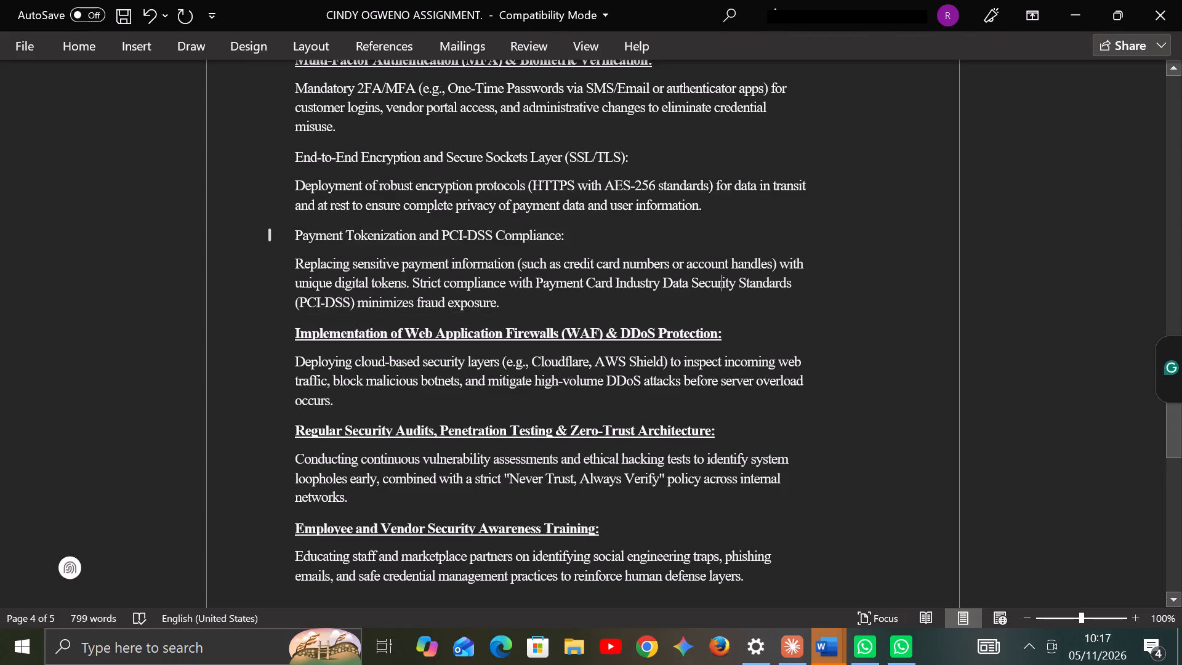
Bold and underline the subheading "Payment Tokenization and PCI-DSS Compliance:" under question 4.
left_click_drag(295, 236, 603, 240)
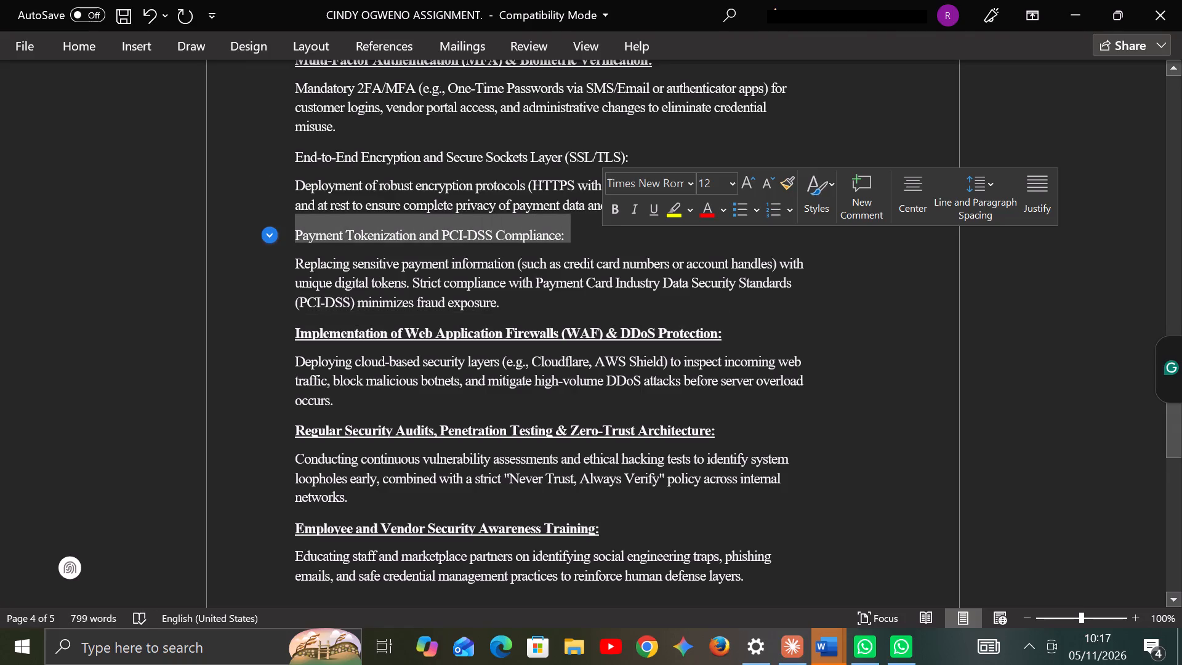
left_click(606, 213)
left_click(649, 208)
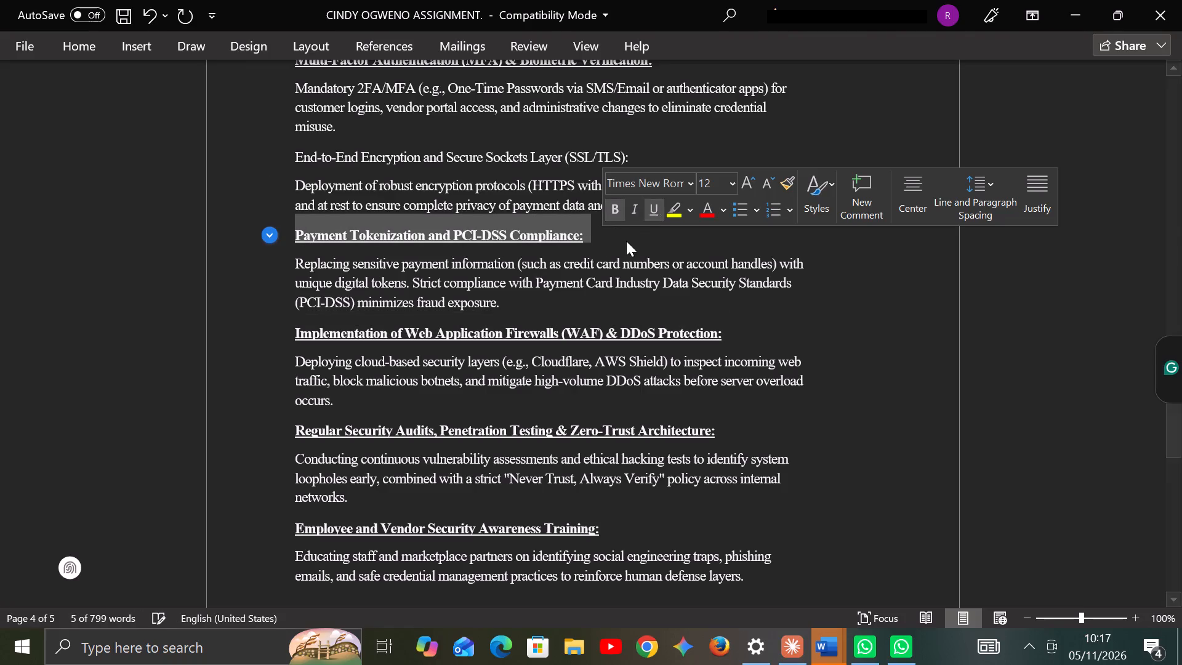
left_click(621, 248)
Bold and underline the subheading "End-to-End Encryption and Secure Sockets Layer (SSL/TLS):" under question 4.
scroll(603, 252, "up", 1)
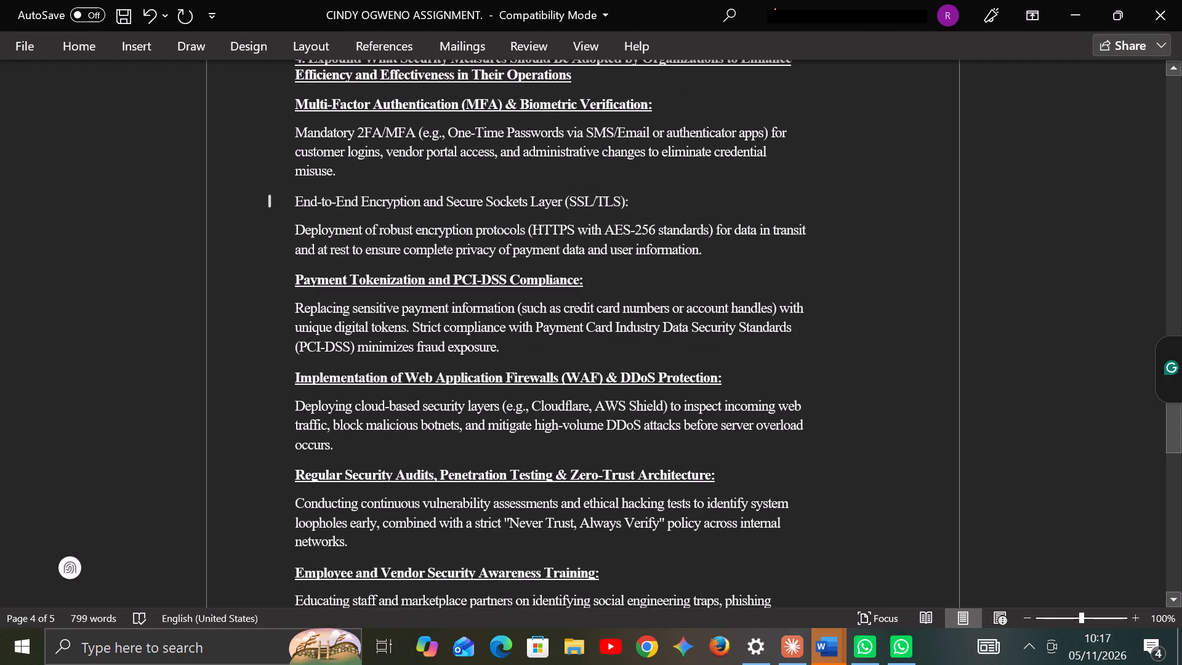
left_click_drag(291, 202, 555, 204)
left_click(616, 201)
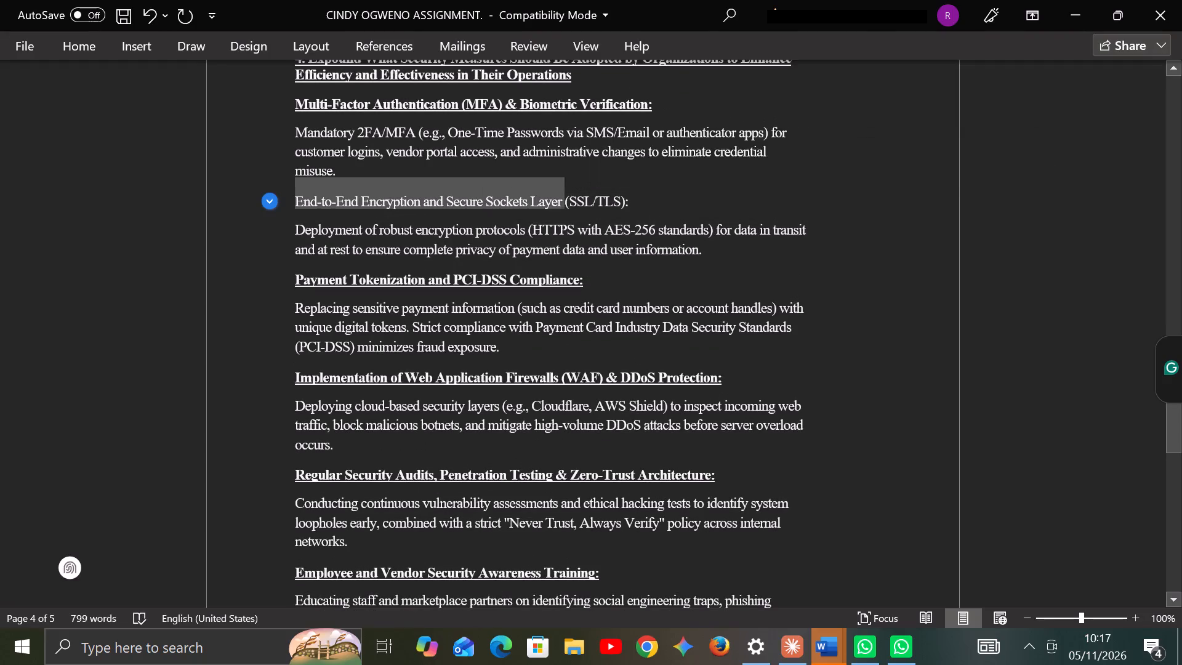
left_click(515, 209)
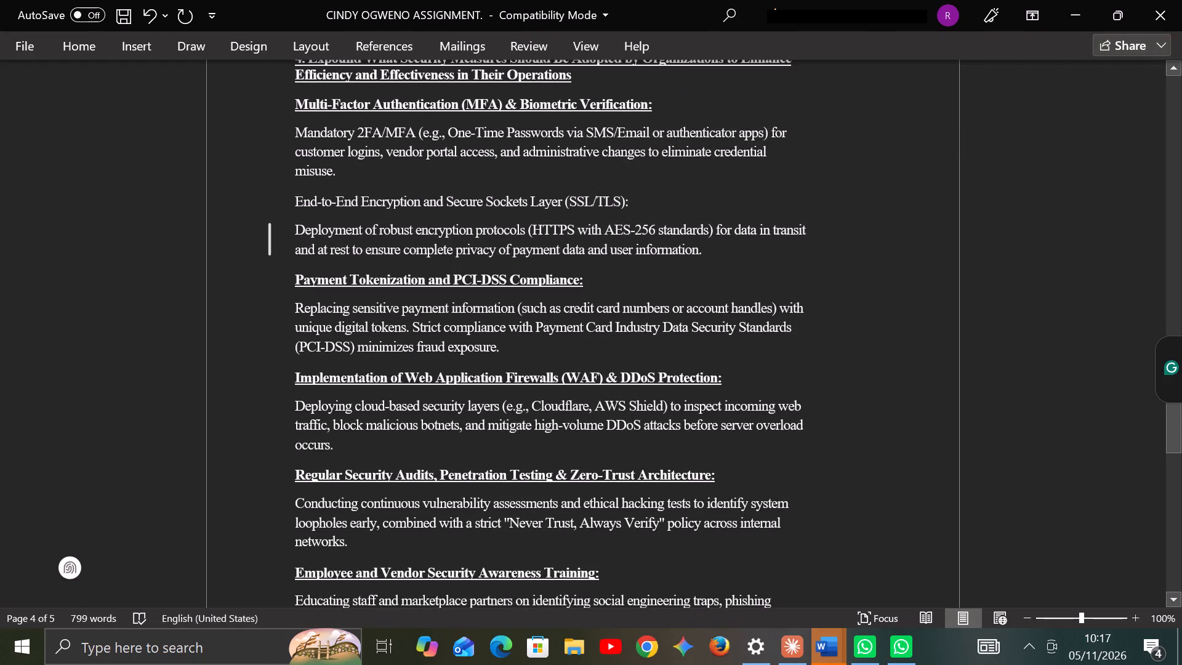
left_click_drag(293, 201, 660, 213)
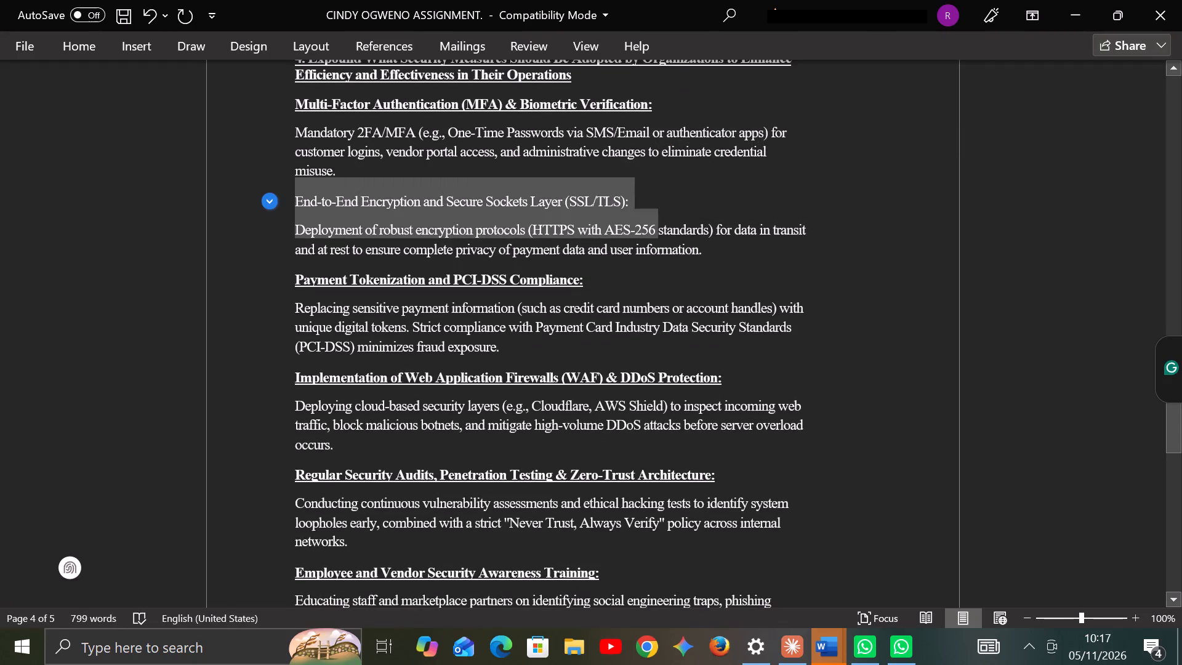
left_click_drag(660, 213, 653, 199)
left_click(659, 174)
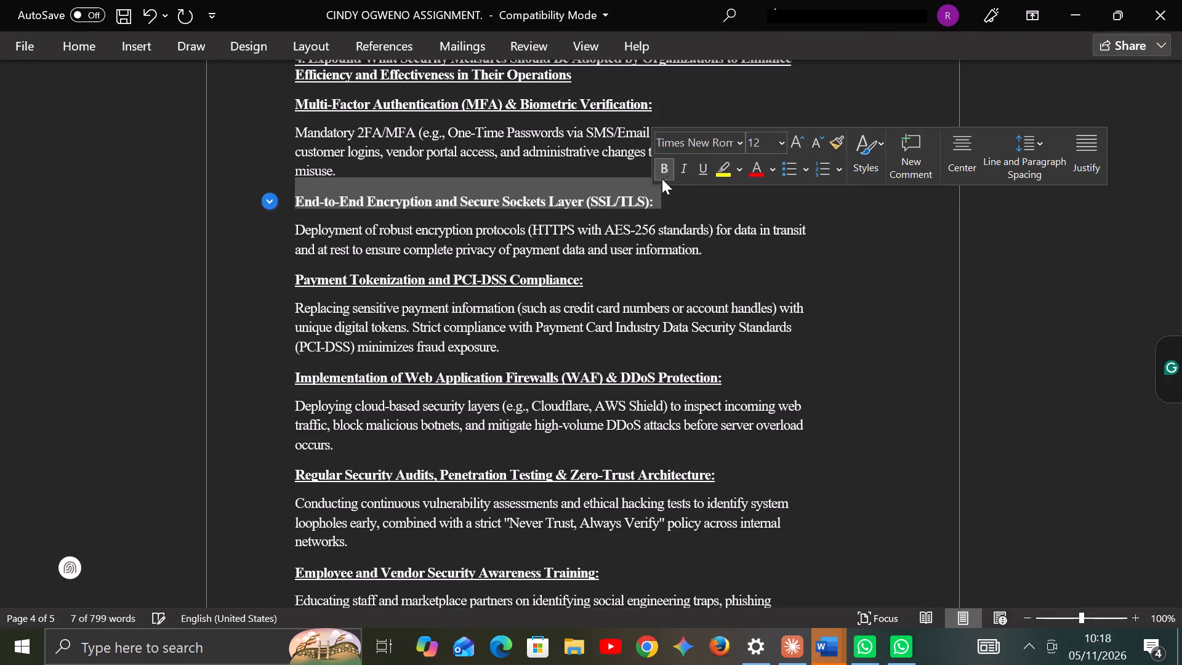
left_click(697, 168)
left_click(678, 224)
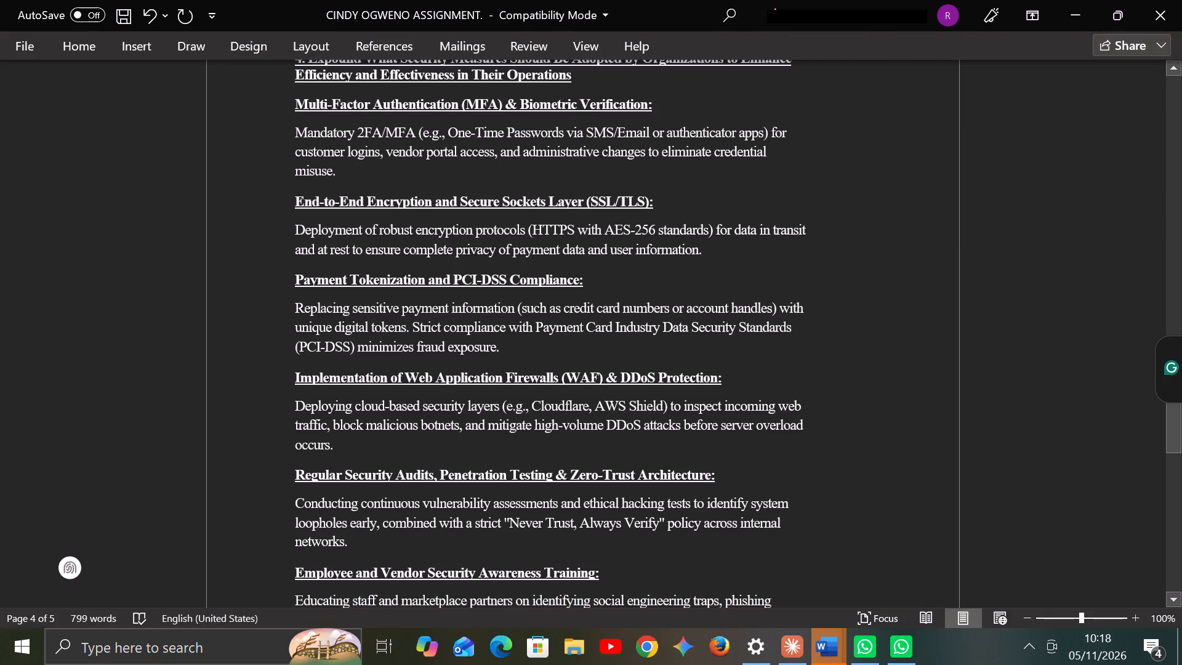
scroll(518, 345, "up", 2)
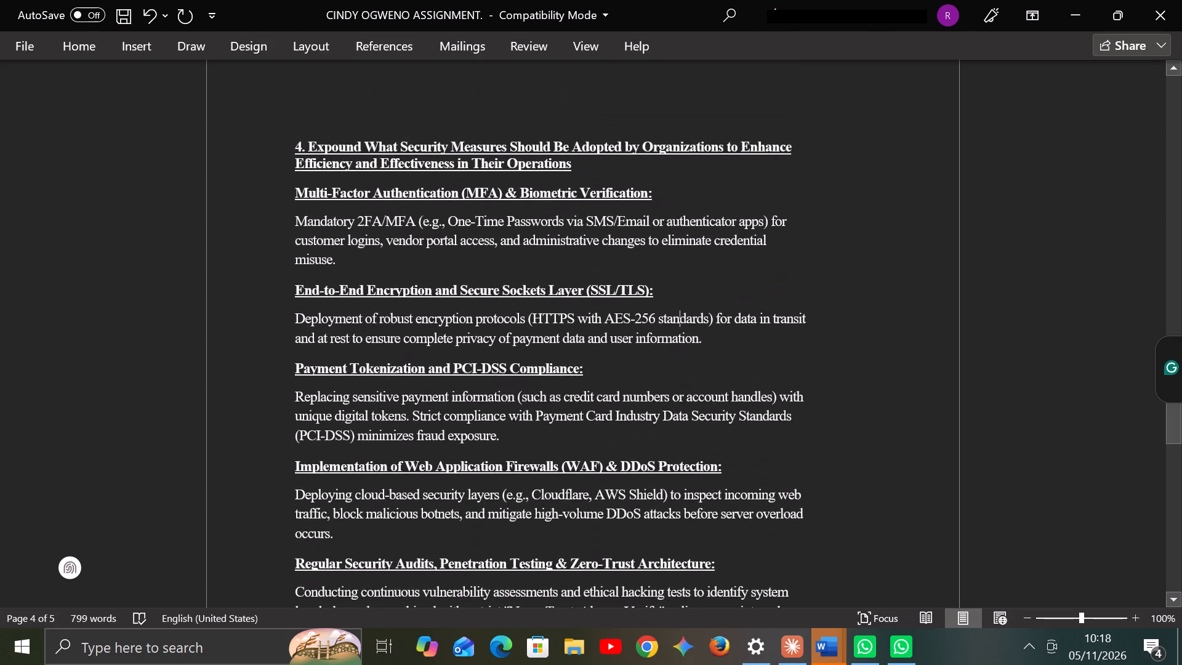
Number the first four subheadings under question 4 as "1." to "4.", from Multi-Factor Authentication through Web Application Firewalls & DDoS Protection.
left_click(299, 194)
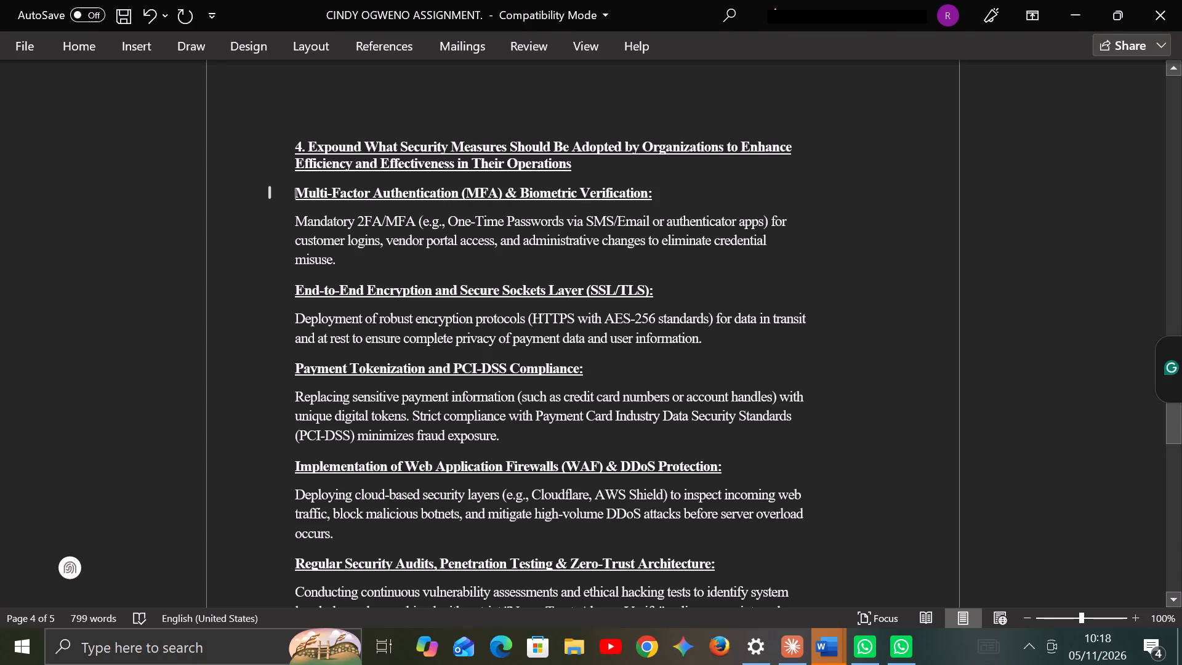
key("1")
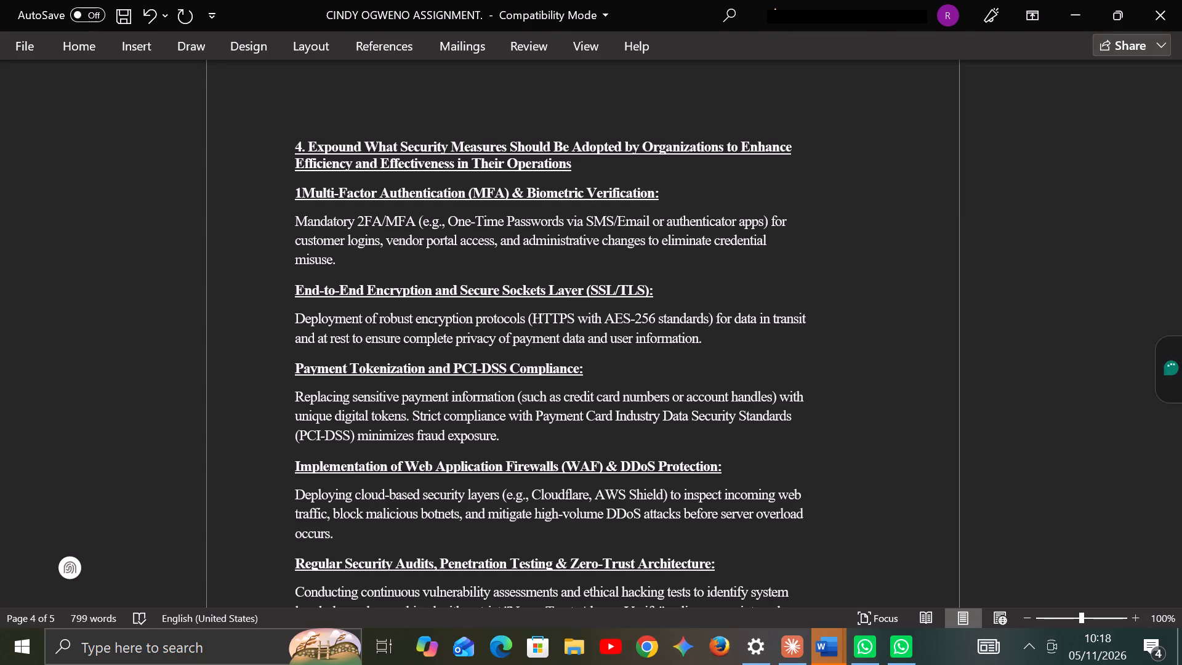
key("period")
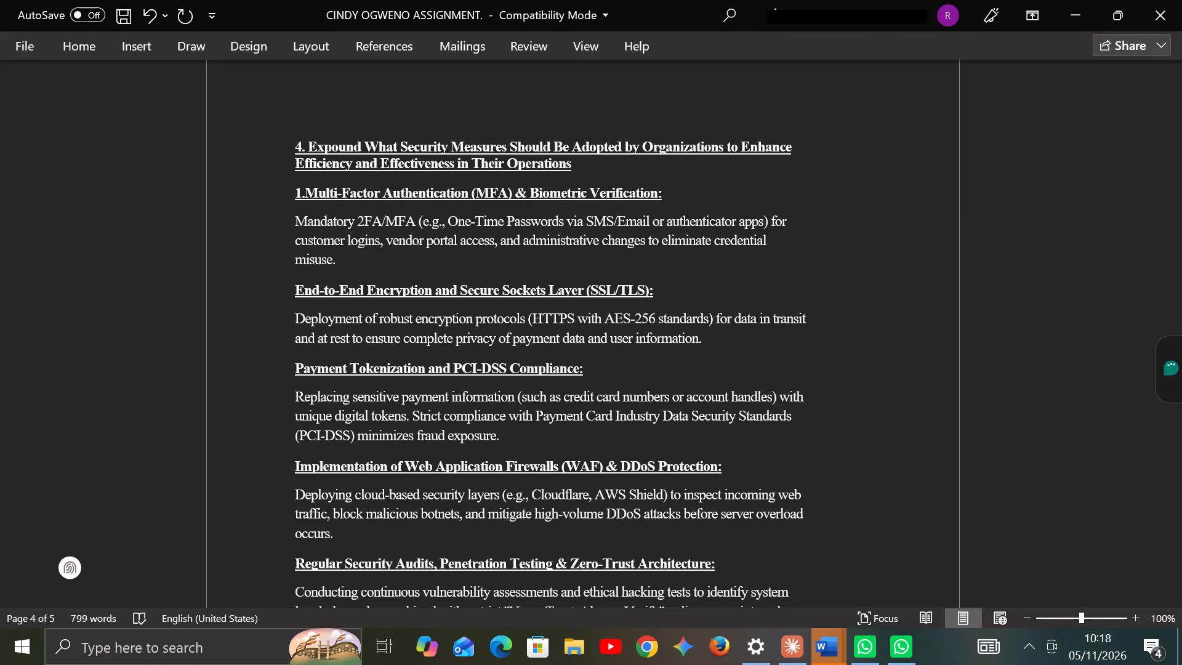
left_click(297, 293)
key("2")
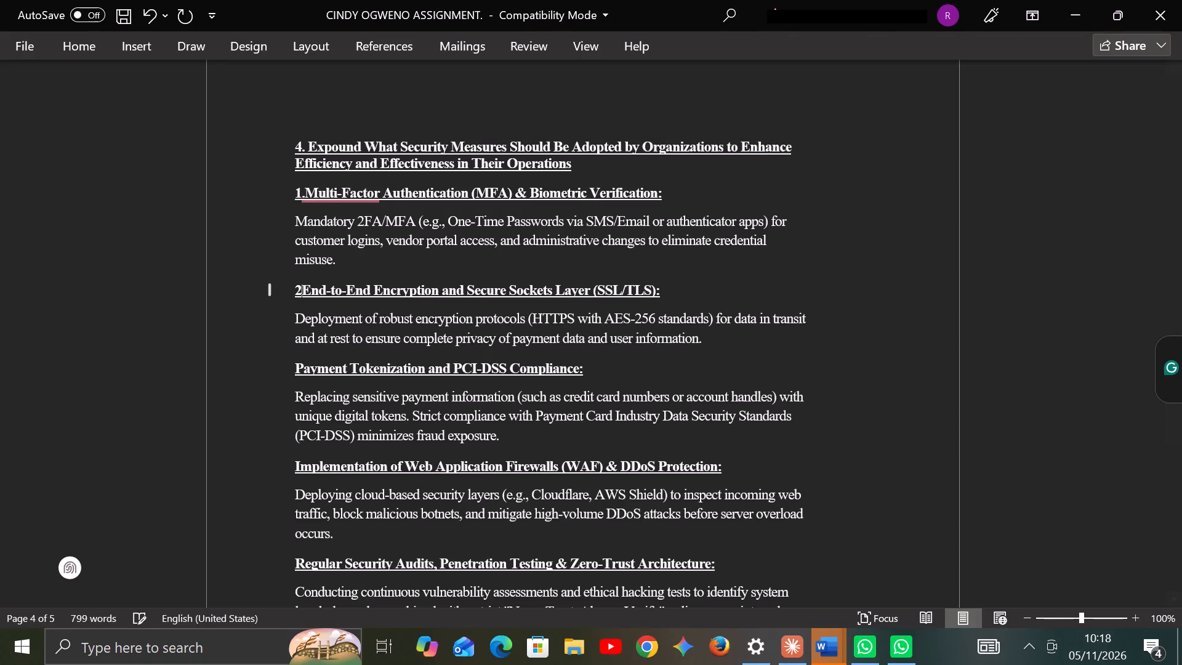
key("period")
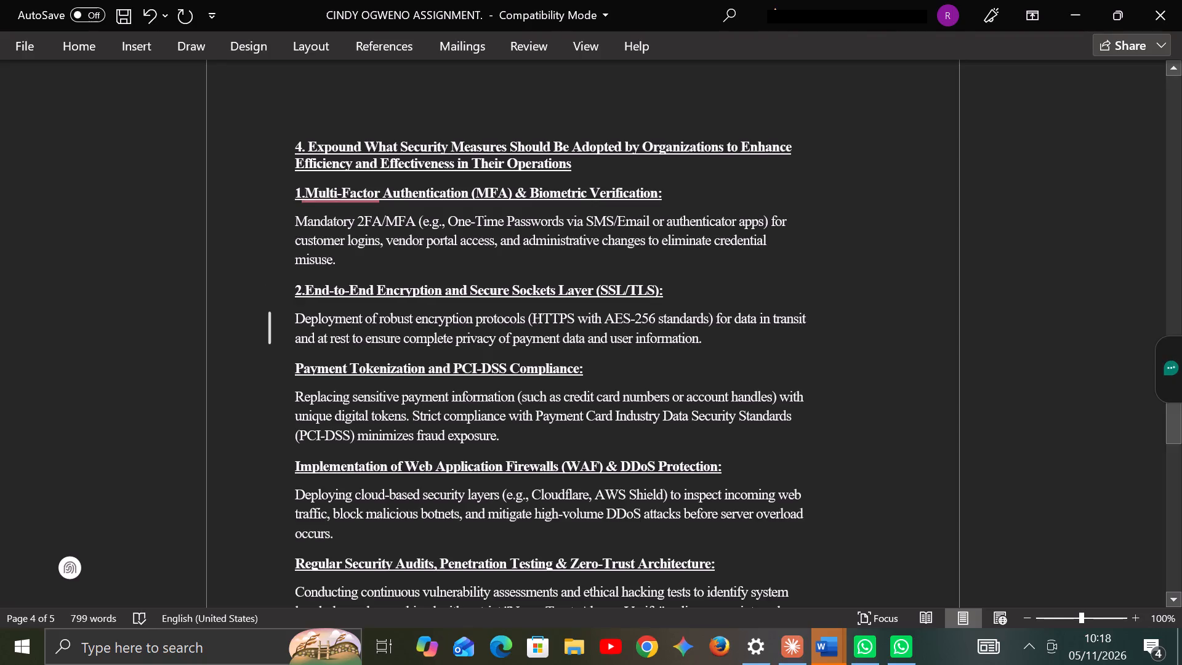
left_click(298, 367)
key("3")
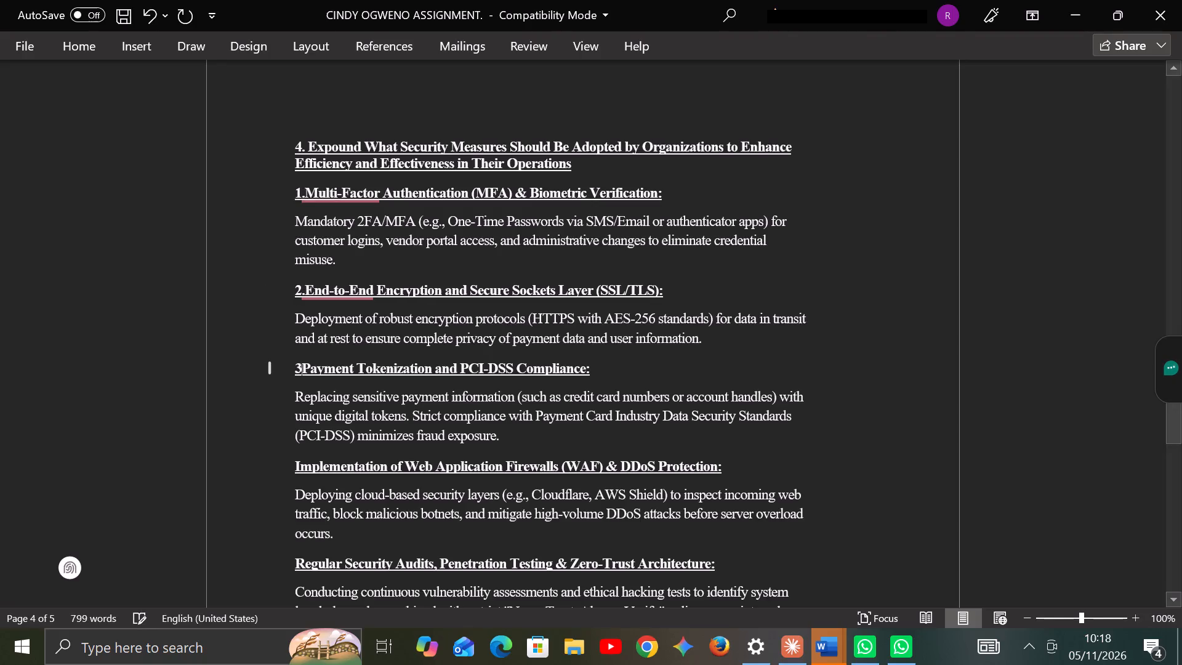
key("period")
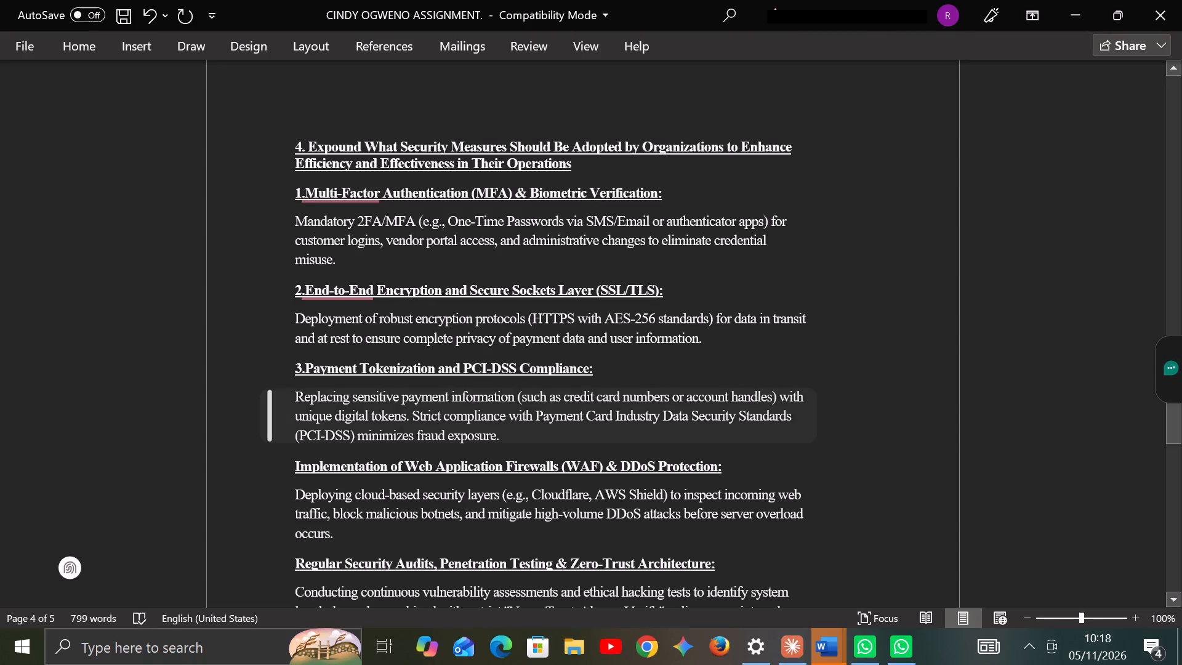
left_click(292, 465)
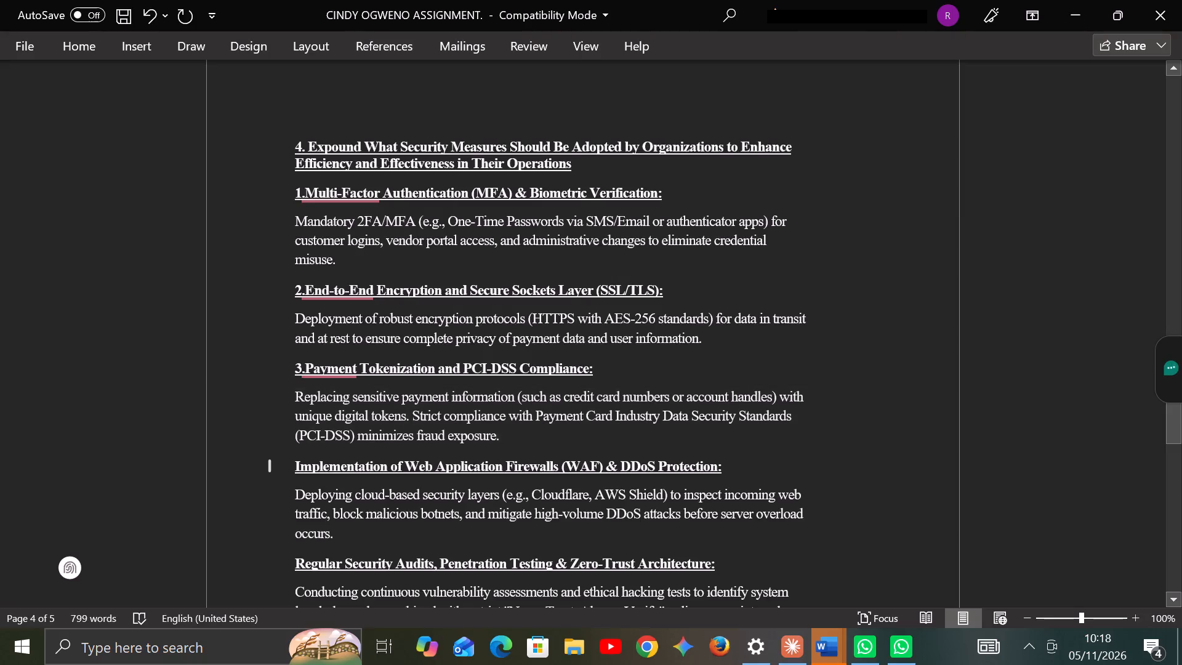
key("4")
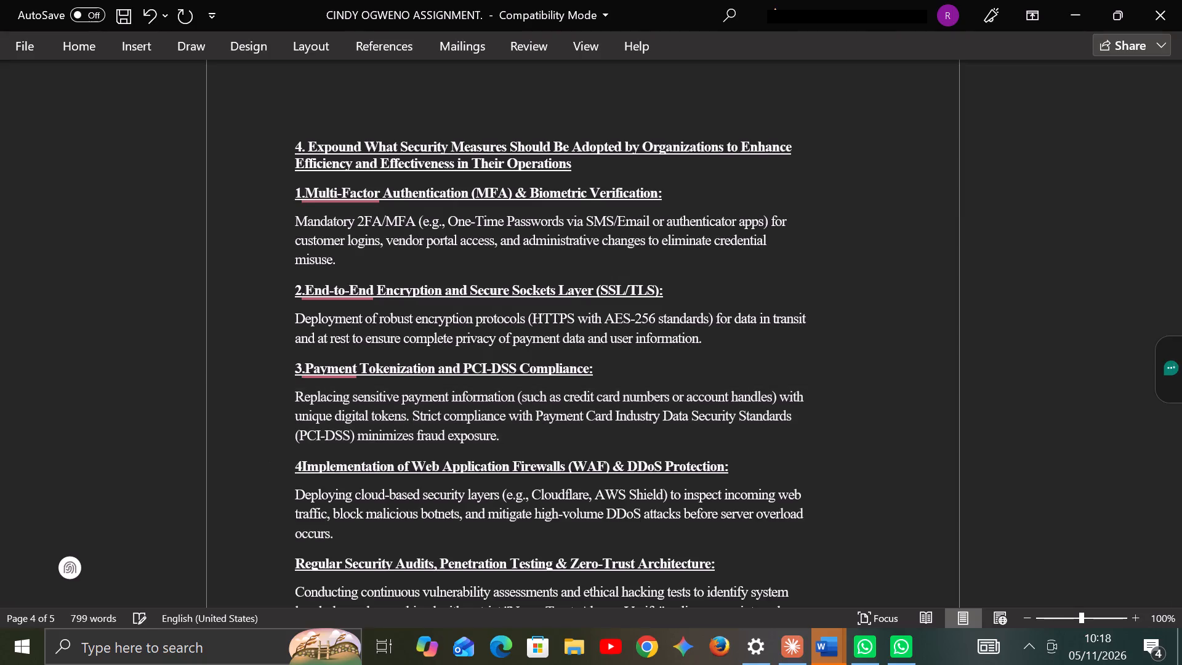
key("period")
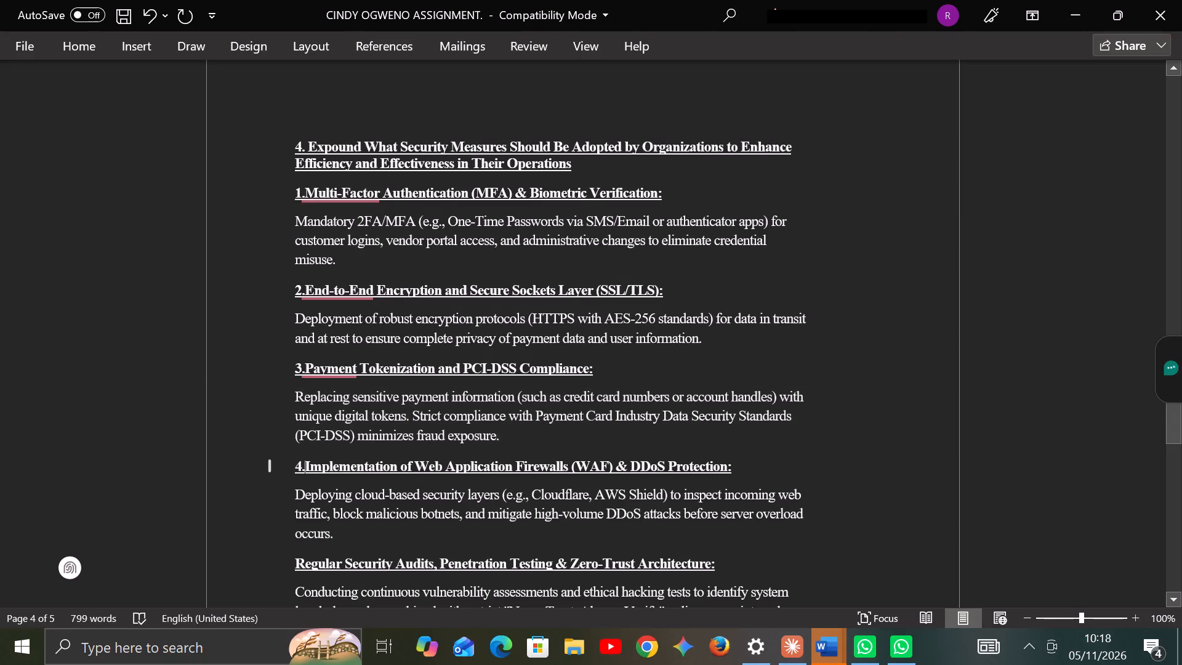
Number the Regular Security Audits subheading "5." and the Employee and Vendor Security Awareness Training subheading "6." under question 4.
scroll(297, 475, "down", 1)
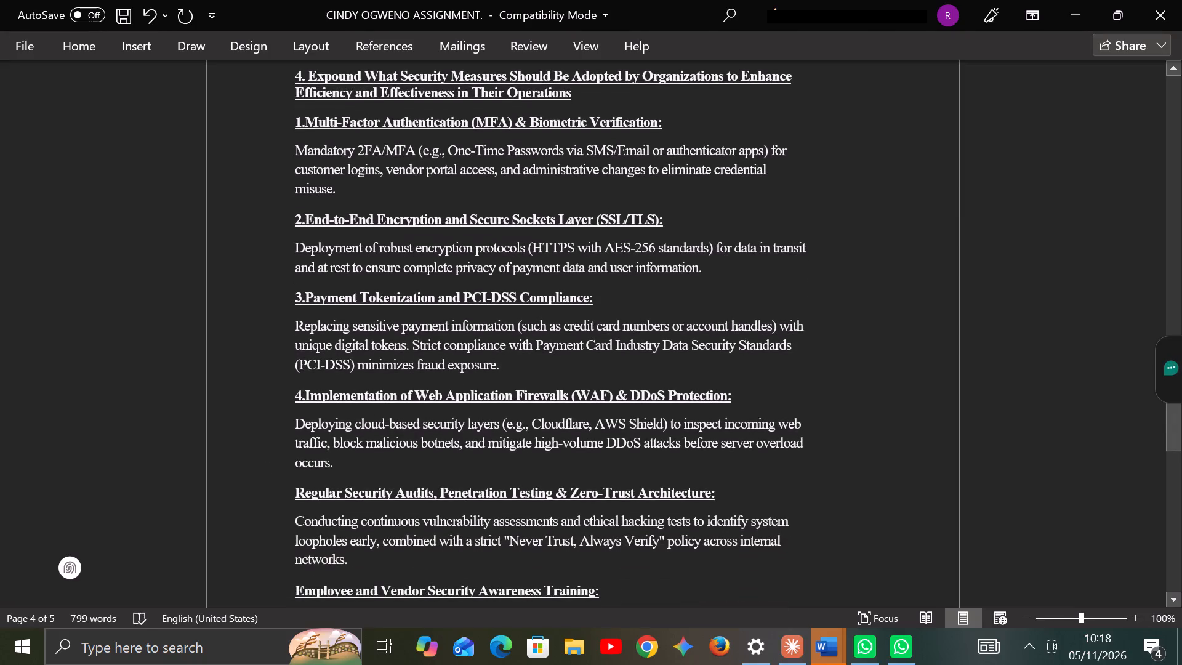
left_click(294, 492)
key("5")
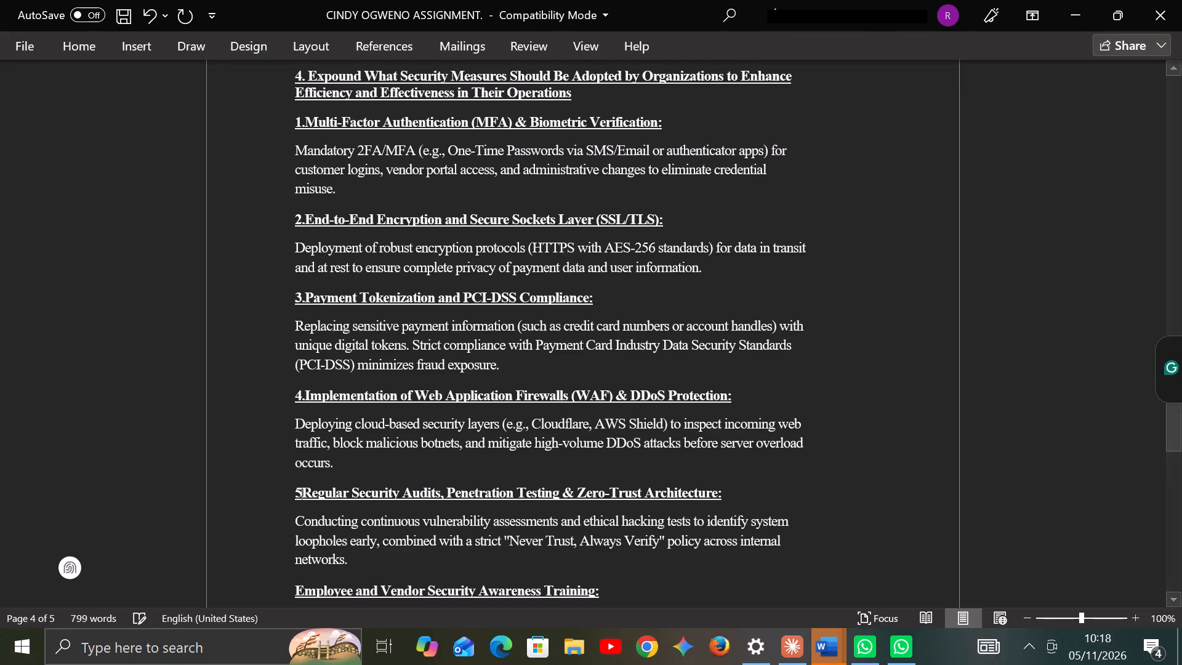
key("period")
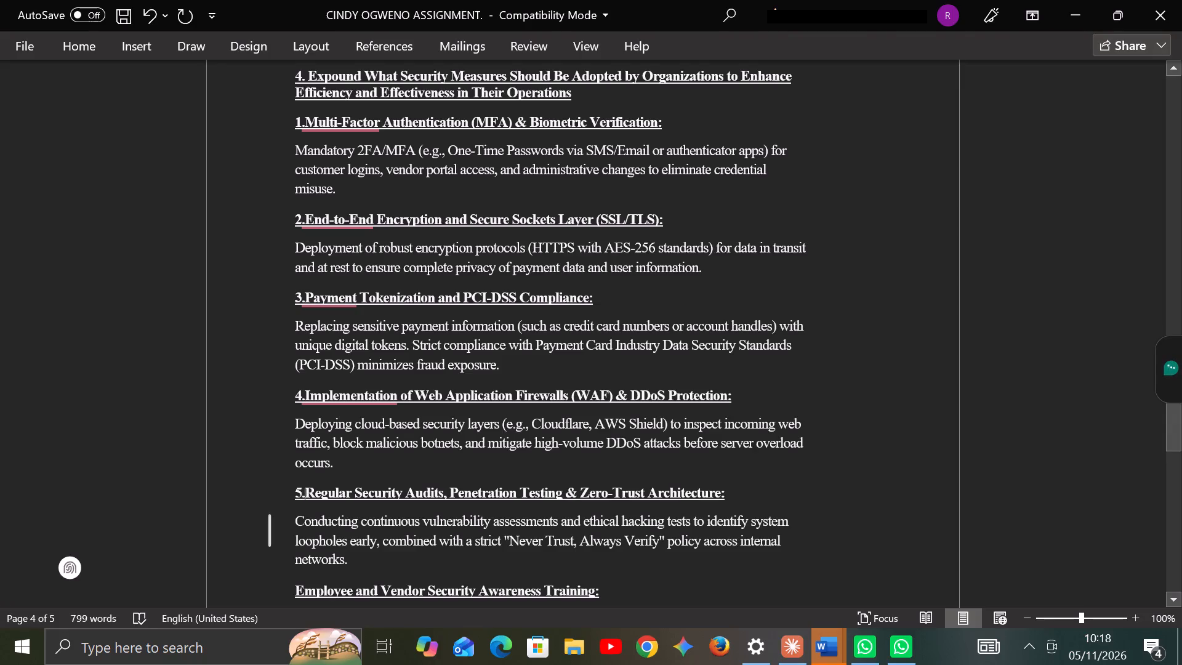
left_click(296, 589)
key("6")
key("period")
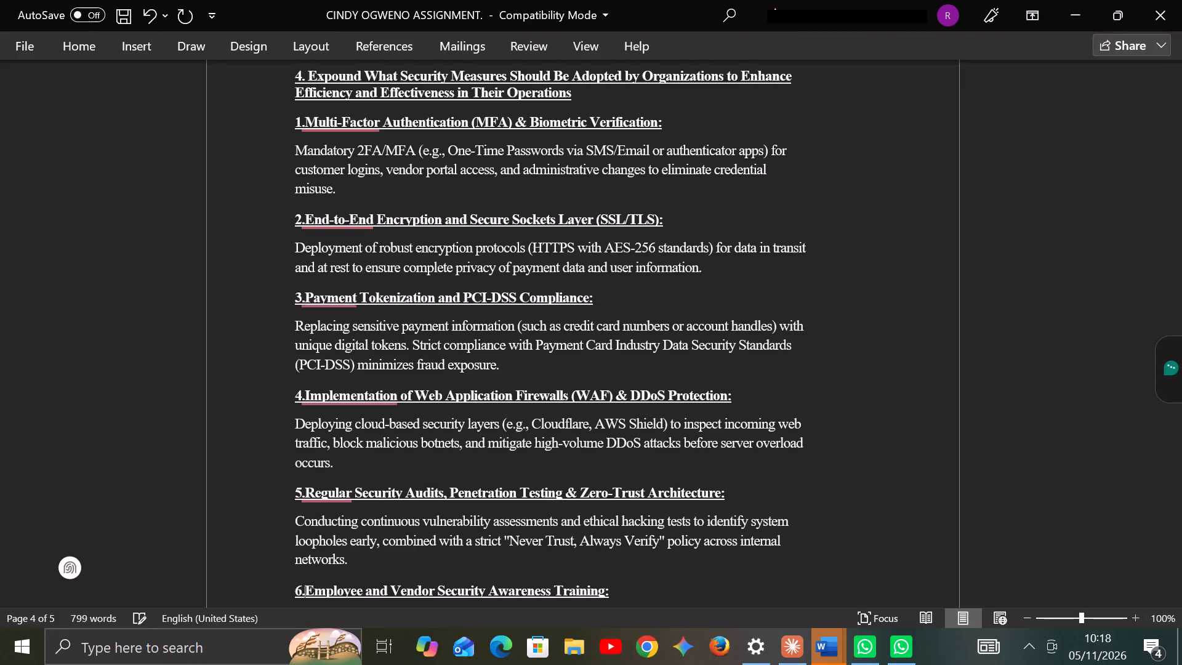
Accept the Grammarly suggestions that add a space after the numbers of subheadings 6, 5, 4 and 3 under question 4.
scroll(296, 589, "down", 2)
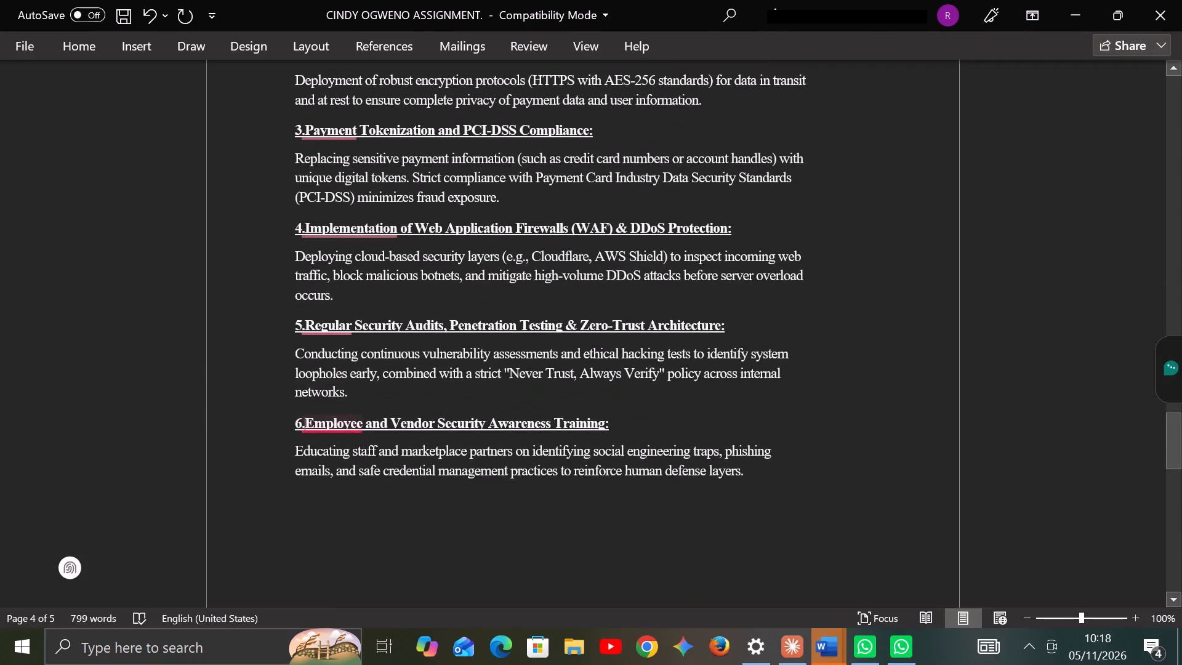
left_click(339, 434)
left_click(355, 474)
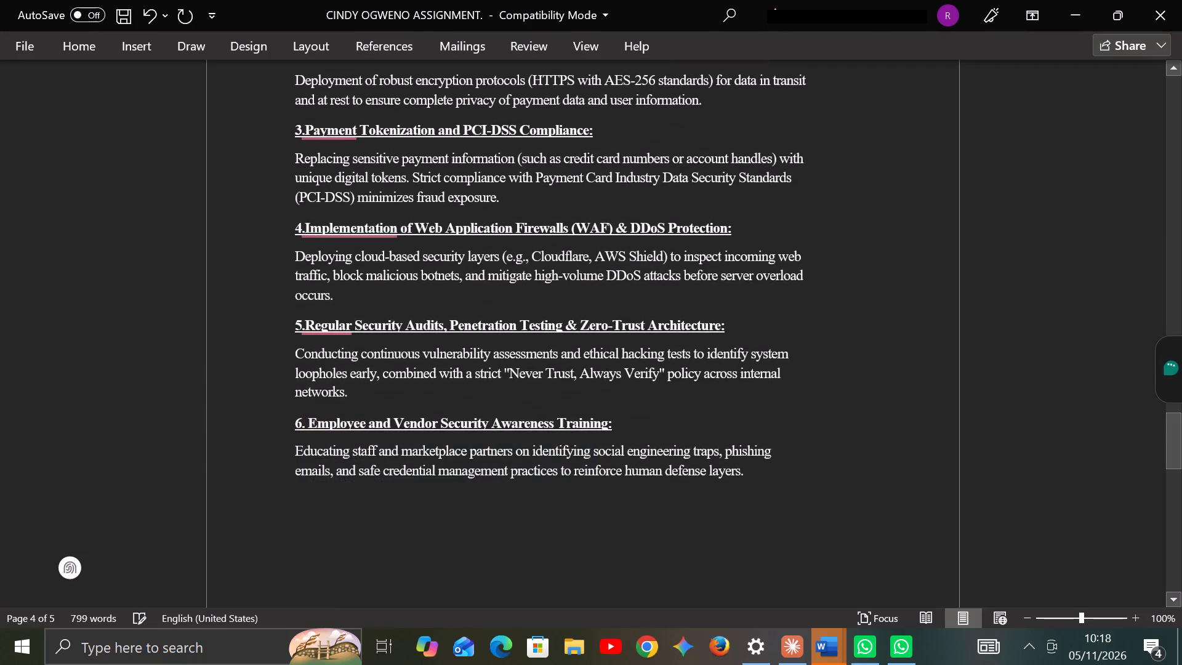
left_click(320, 321)
left_click(334, 381)
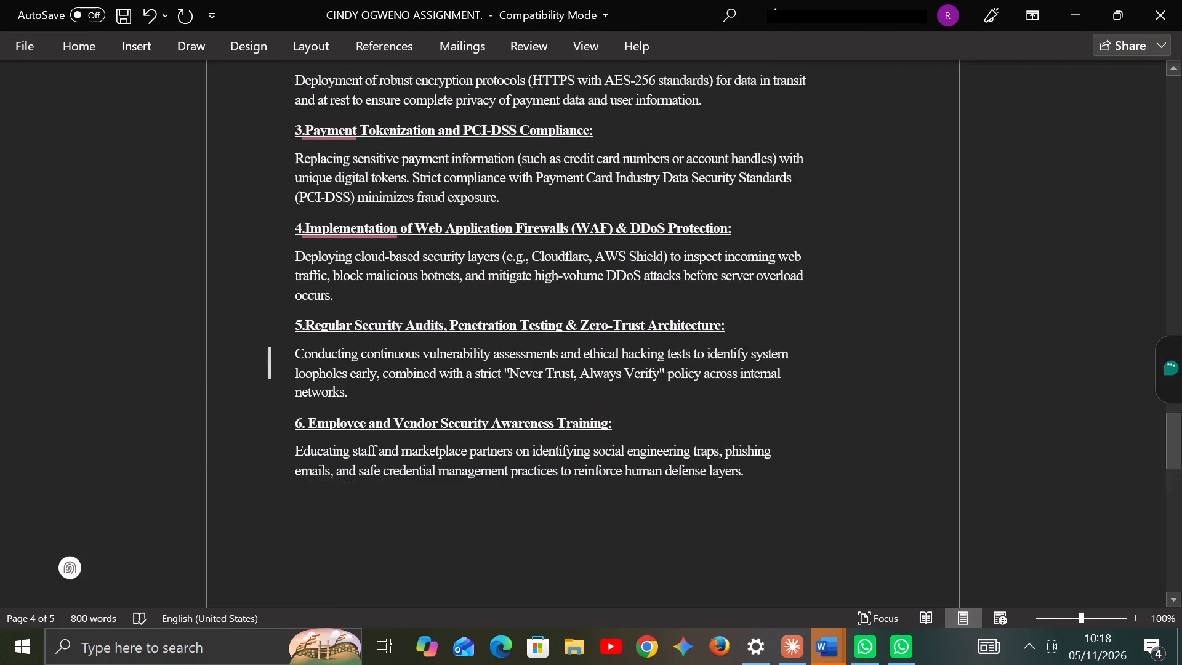
left_click(362, 229)
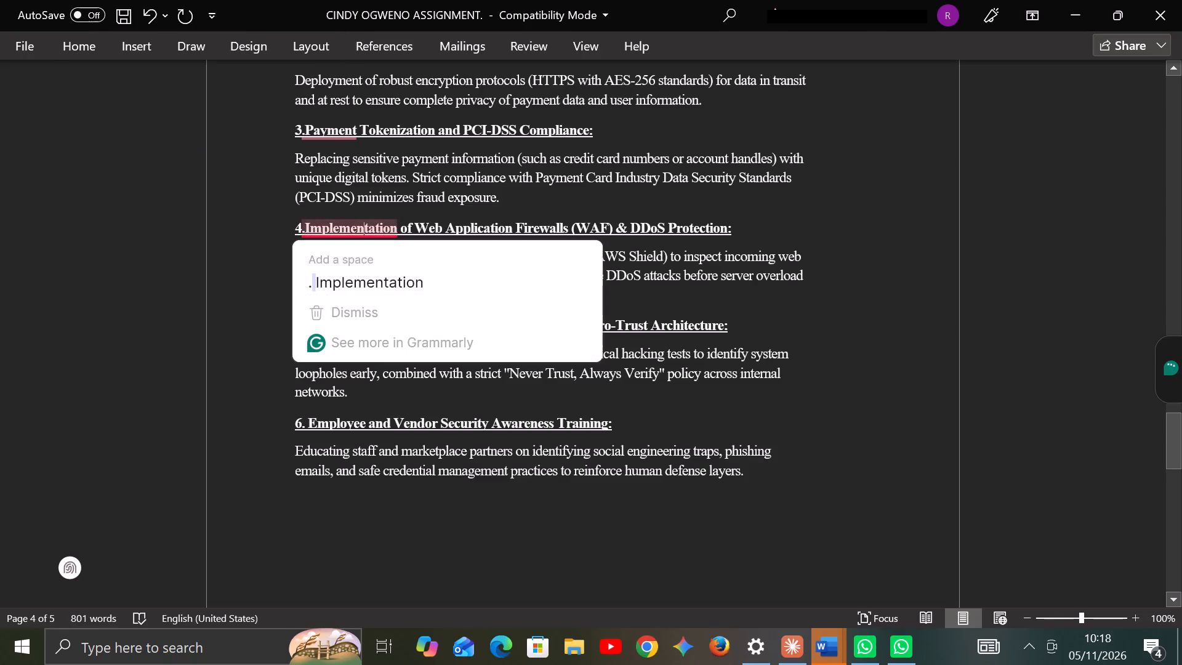
left_click(373, 274)
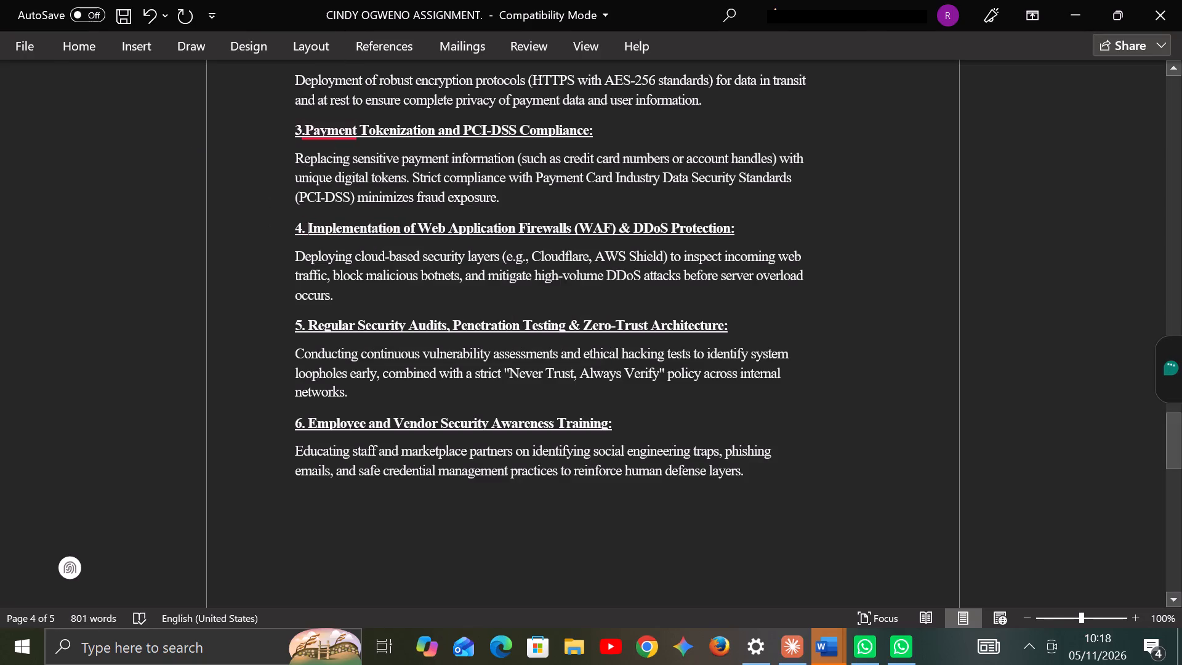
left_click(326, 128)
left_click(342, 179)
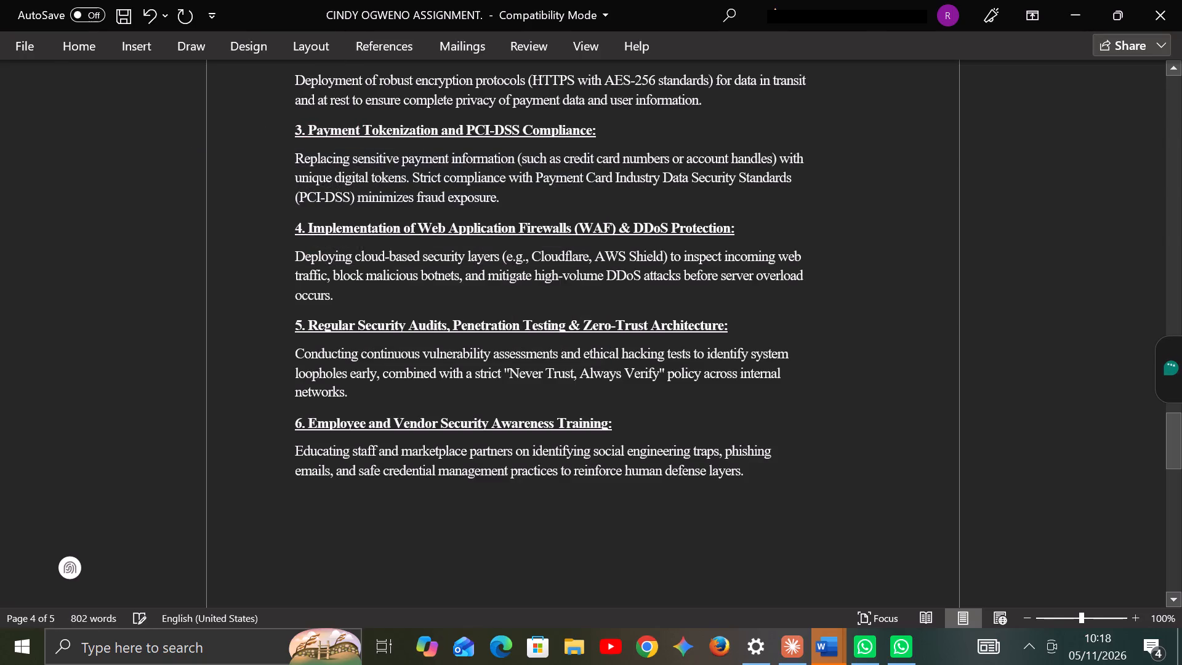
Accept the Grammarly suggestions that add a space after the numbers of subheadings 2 and 1 under question 4.
scroll(360, 188, "up", 2)
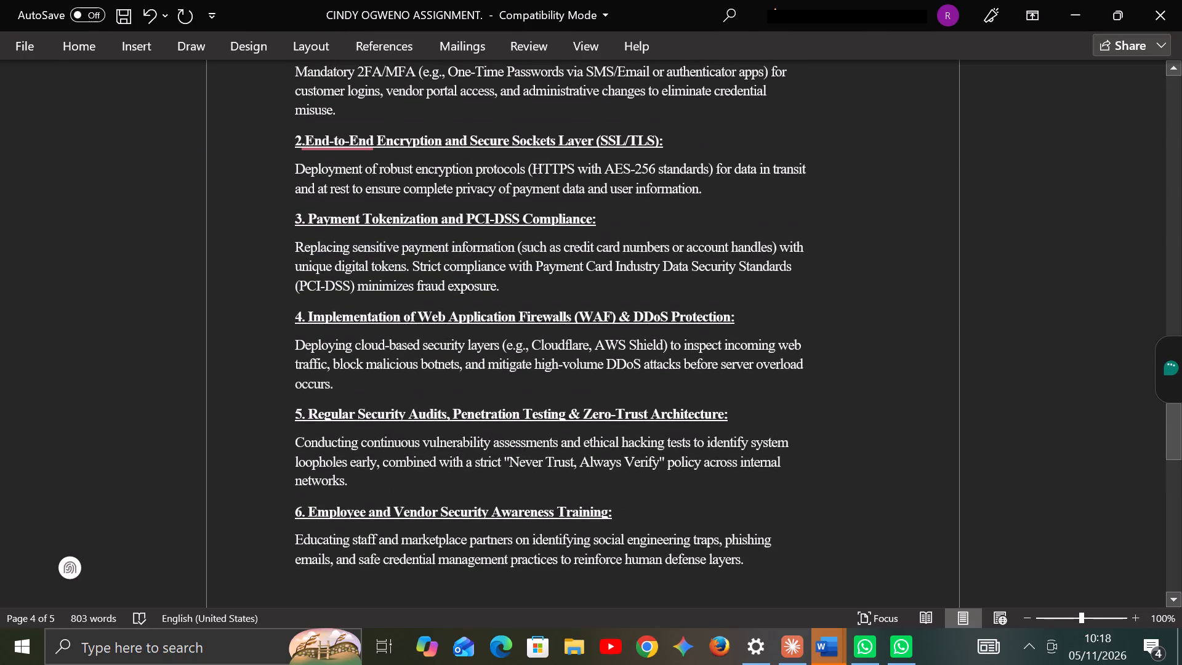
left_click(326, 137)
left_click(351, 191)
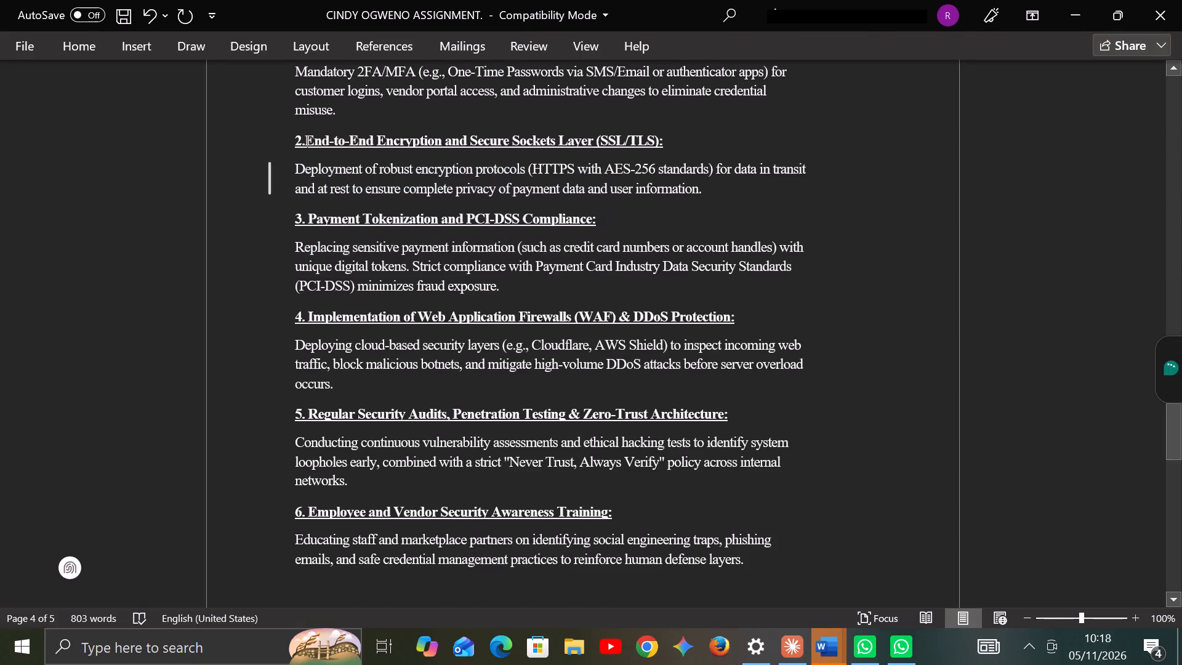
scroll(351, 150, "up", 3)
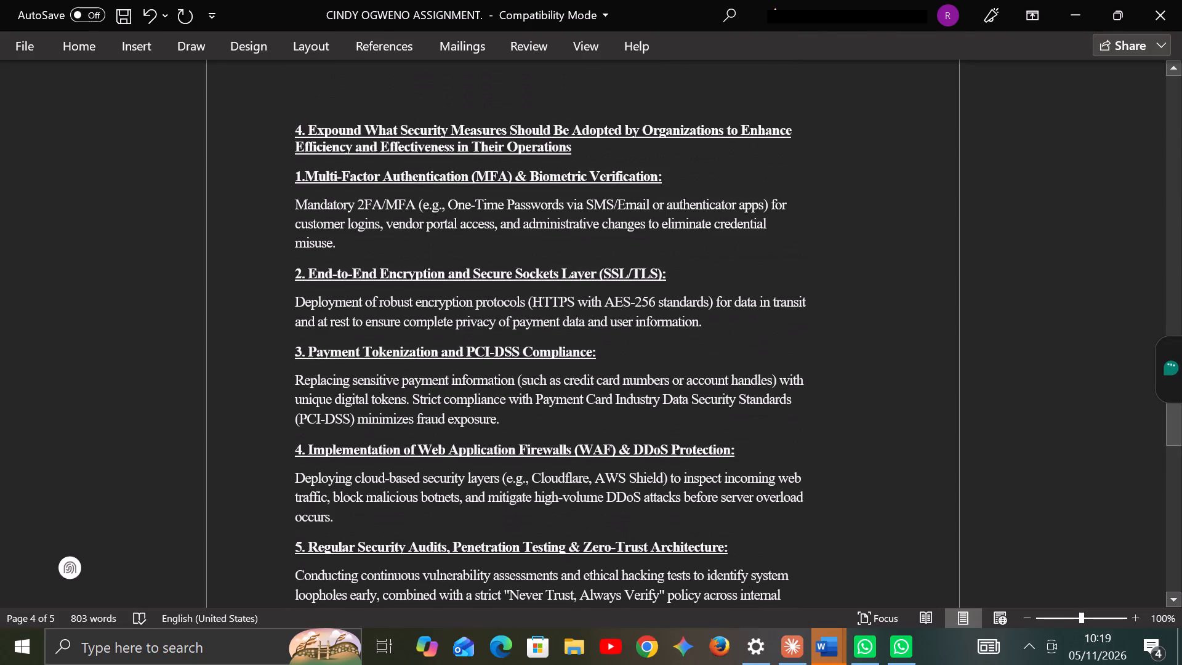
left_click(324, 183)
left_click(343, 226)
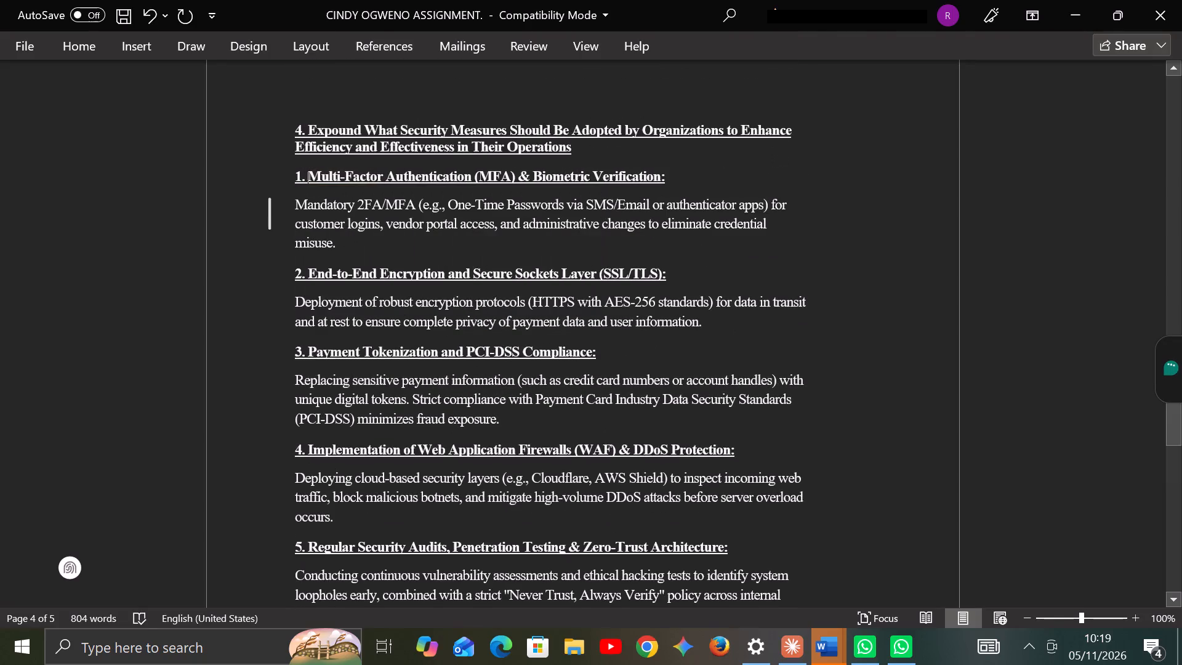
Number the Payment Fraud, Distributed Denial of Service and Data Breaches subheadings under question 3 as "1.", "2." and "3.".
scroll(335, 251, "up", 7)
scroll(334, 261, "down", 1)
scroll(334, 261, "up", 6)
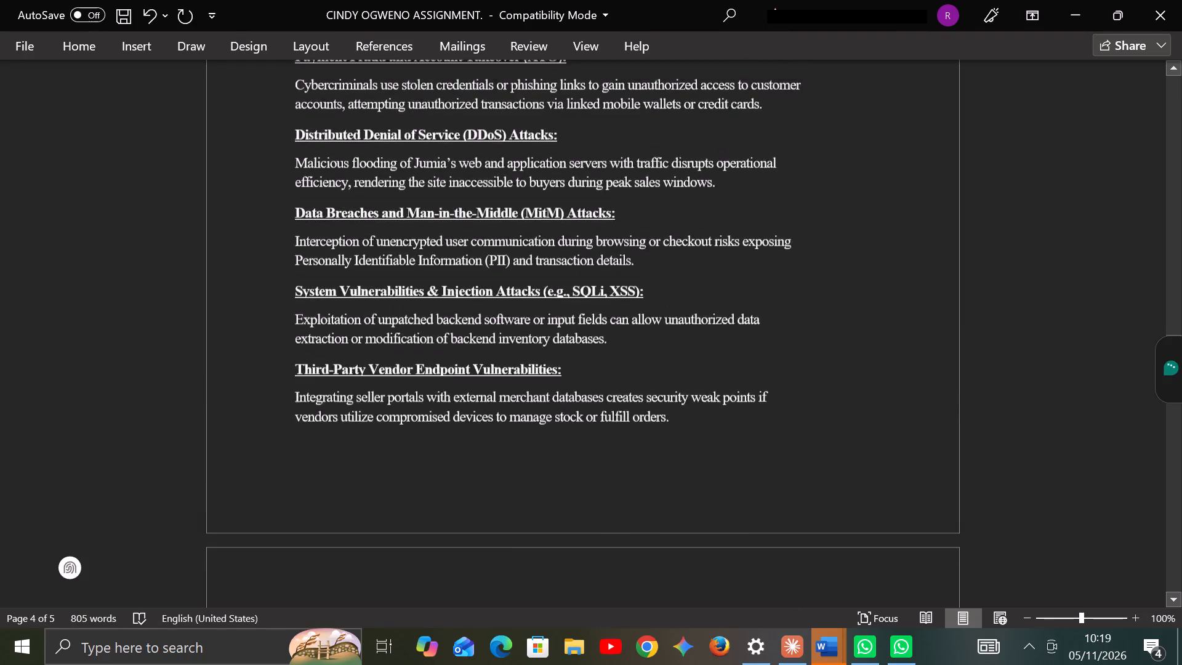
scroll(332, 265, "up", 7)
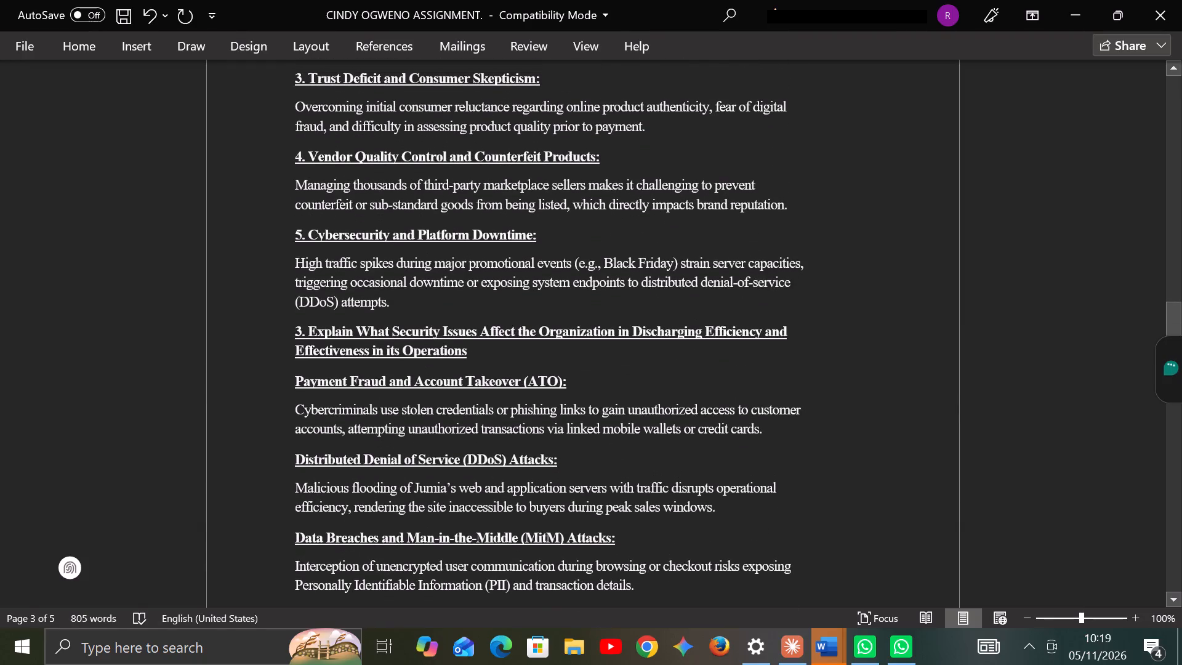
left_click(295, 384)
key("1")
key("period")
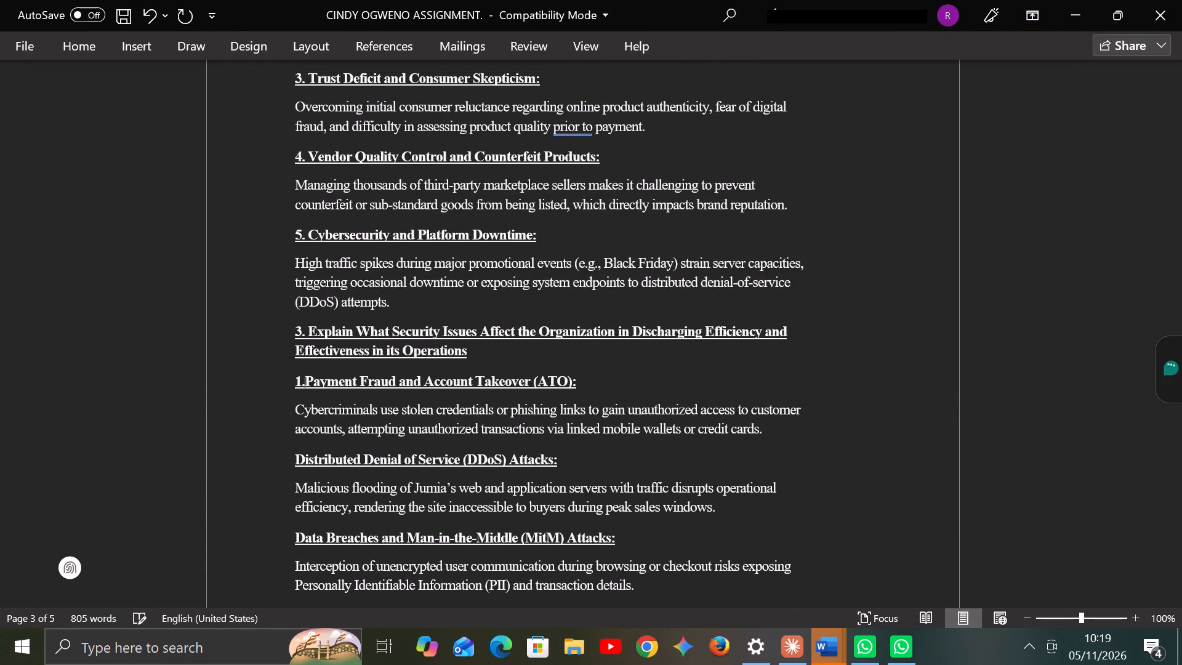
left_click(299, 454)
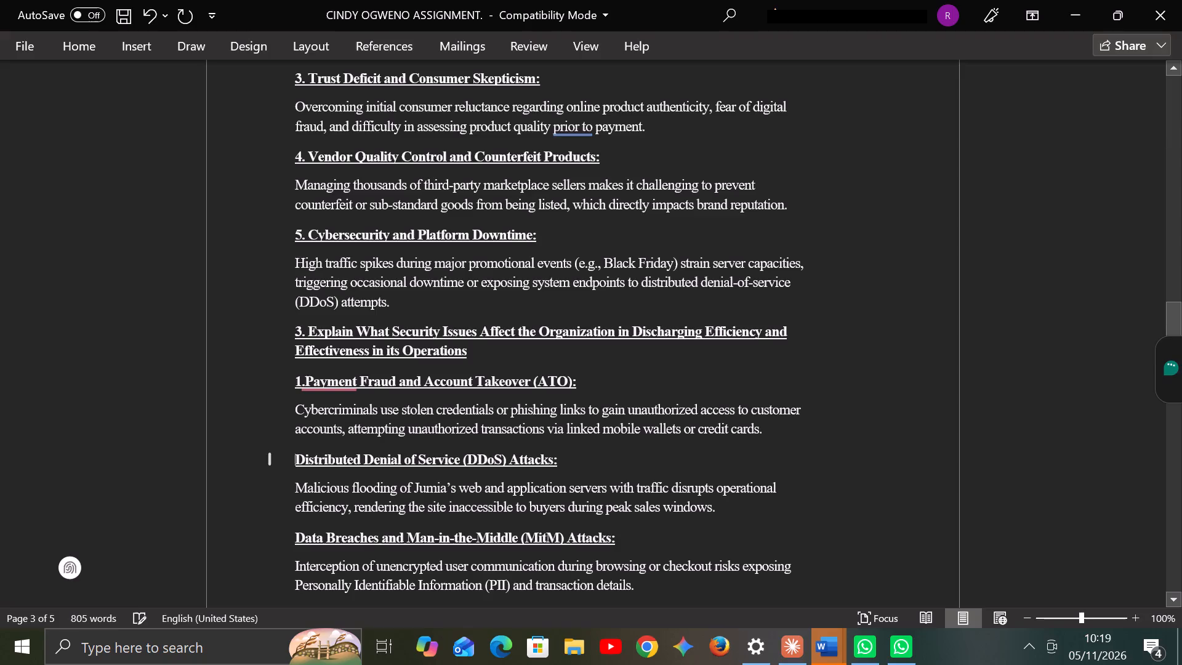
left_click(299, 454)
key("2")
key("period")
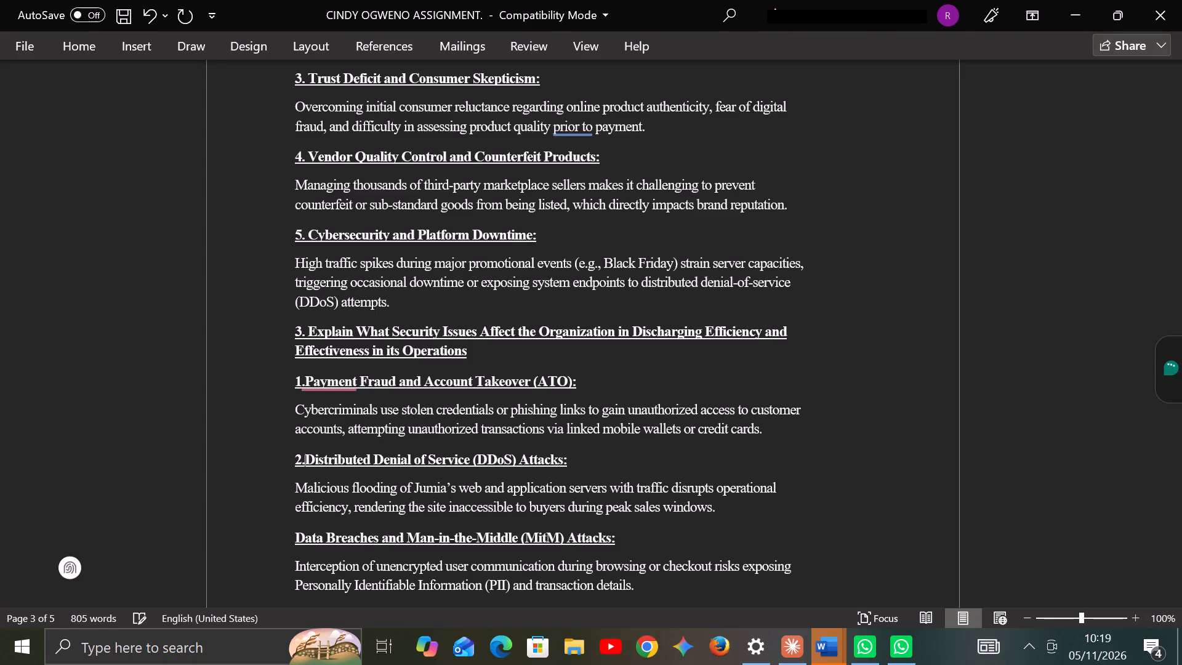
left_click(298, 533)
key("3")
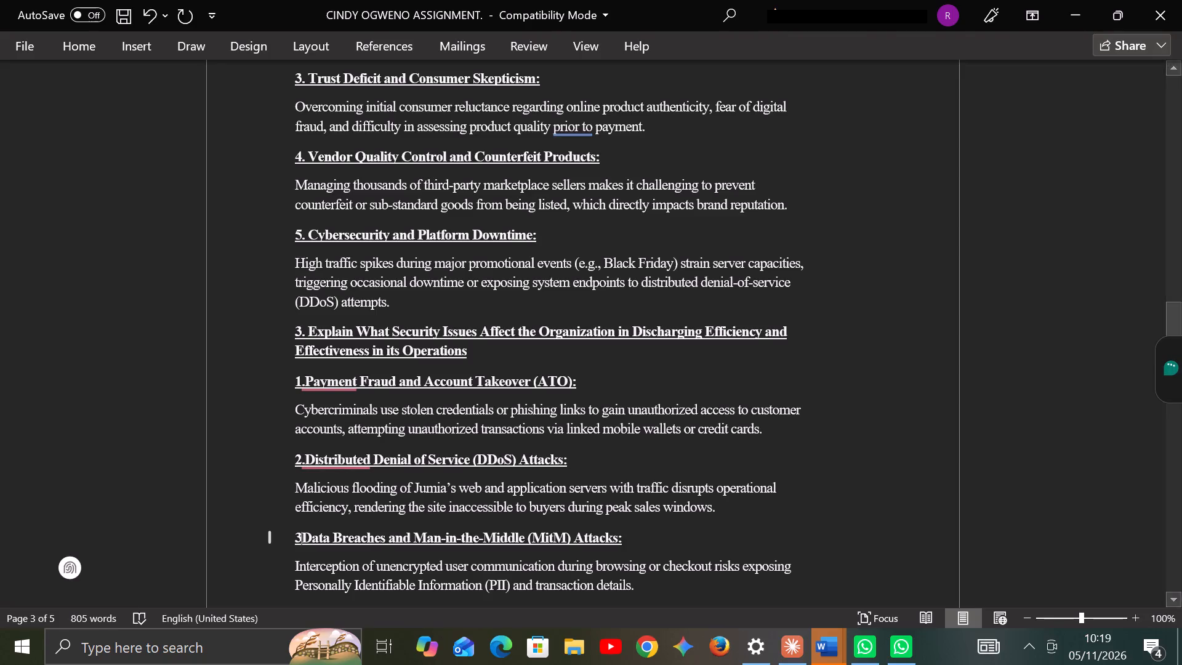
key("period")
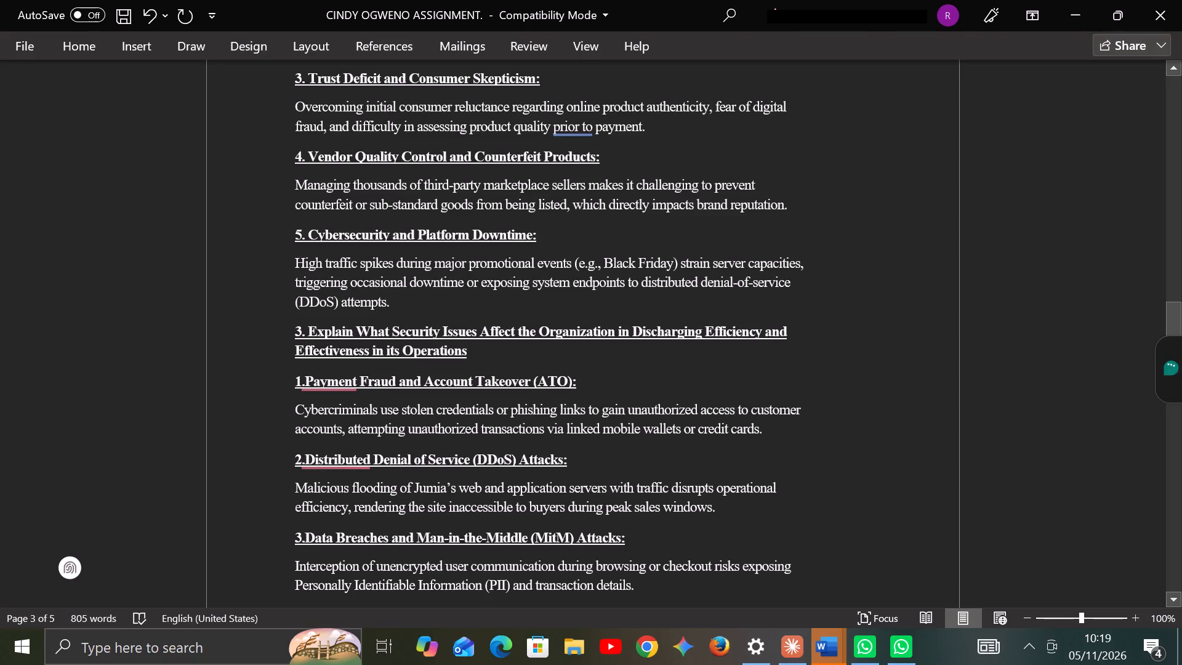
Number the System Vulnerabilities and Third-Party Vendor Endpoint subheadings under question 3 as "4." and "5.".
scroll(298, 547, "down", 6)
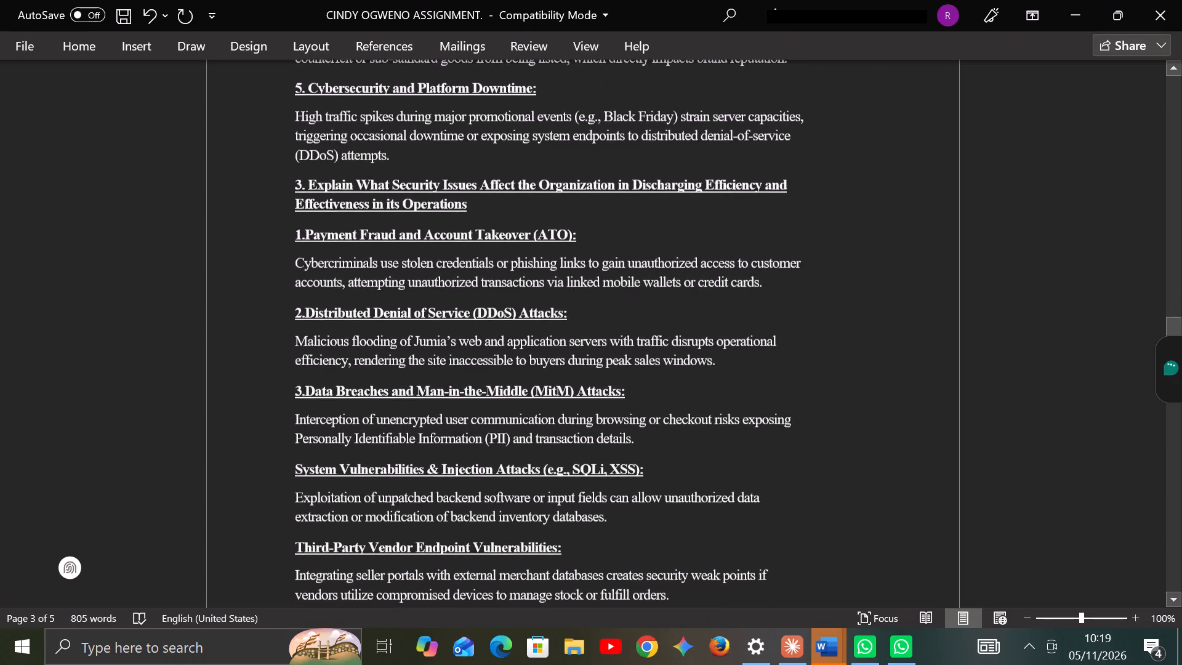
left_click(297, 469)
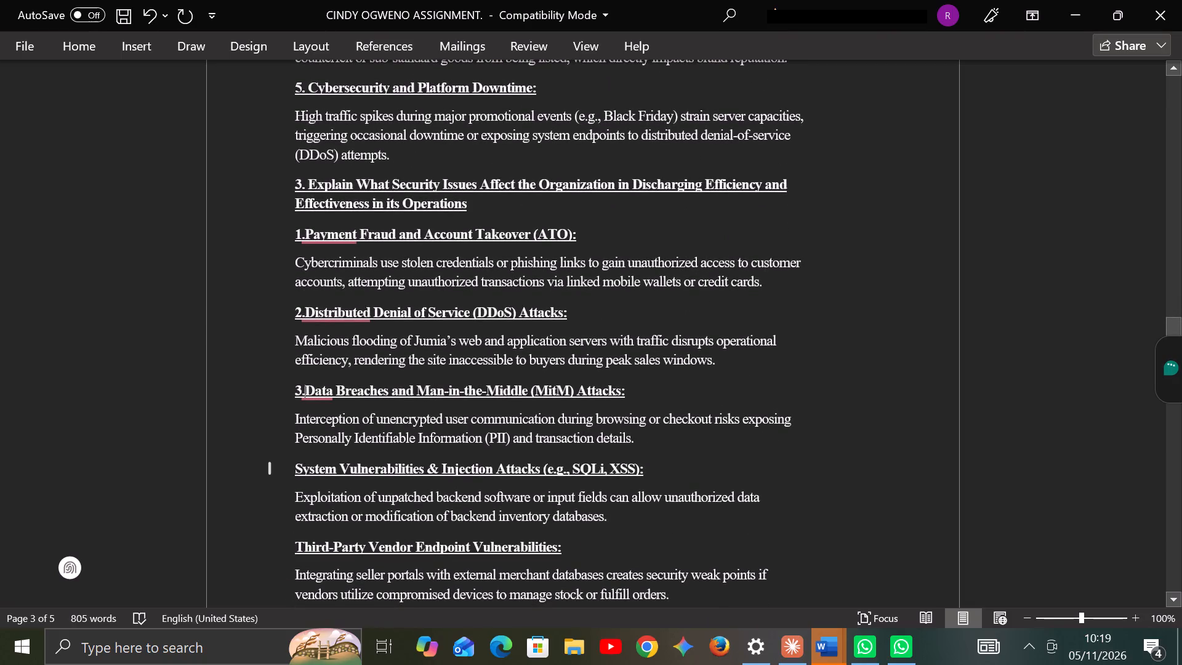
Number the System Vulnerabilities and Third-Party Vendor Endpoint subheadings under question 3 as "4." and "5.".
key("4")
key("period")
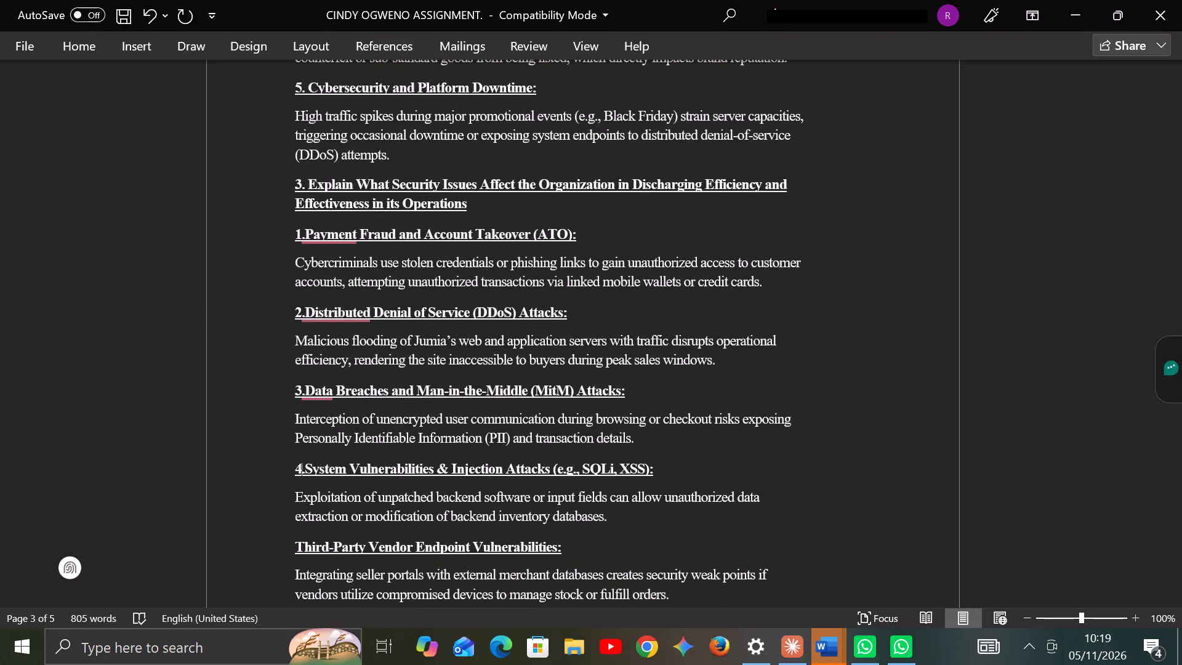
left_click(295, 547)
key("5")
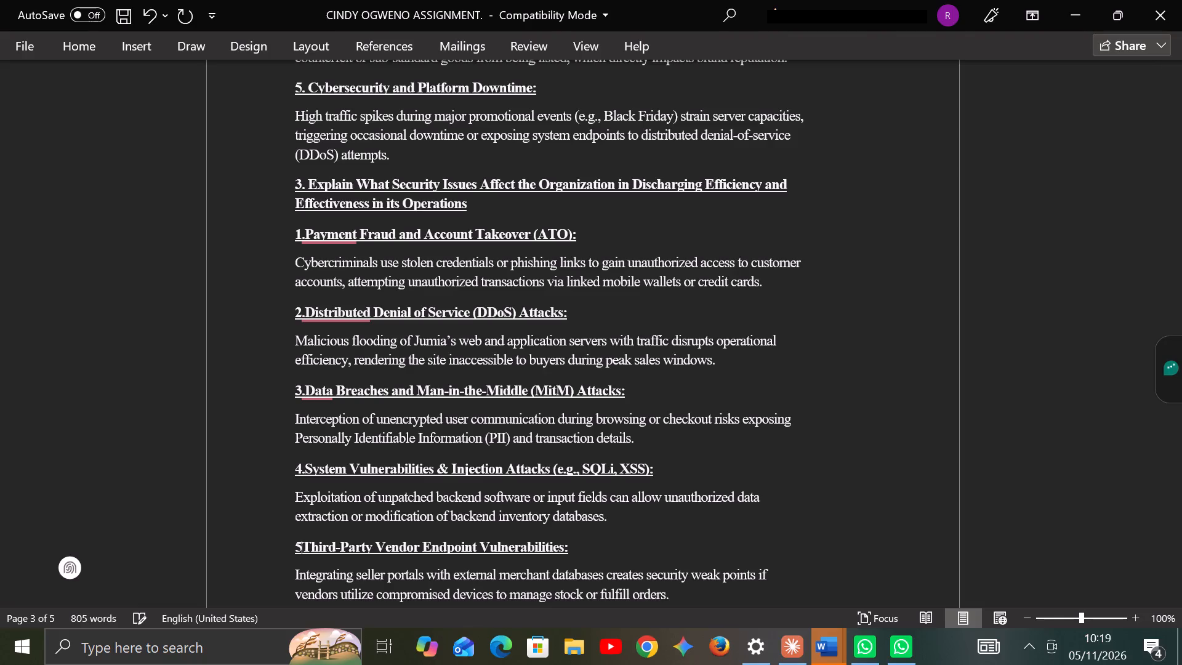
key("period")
Accept the Grammarly suggestions that add a space after the numbers of subheadings 3, 4, 5, 2 and 1 under question 3.
scroll(295, 547, "down", 2)
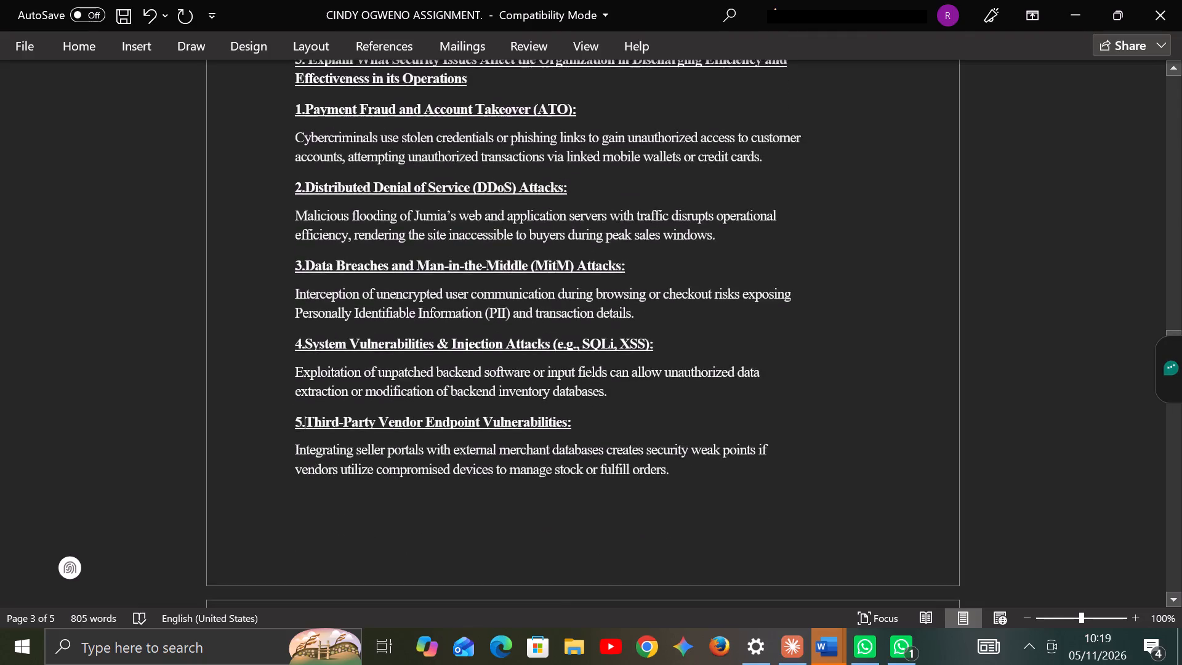
scroll(294, 538, "down", 2)
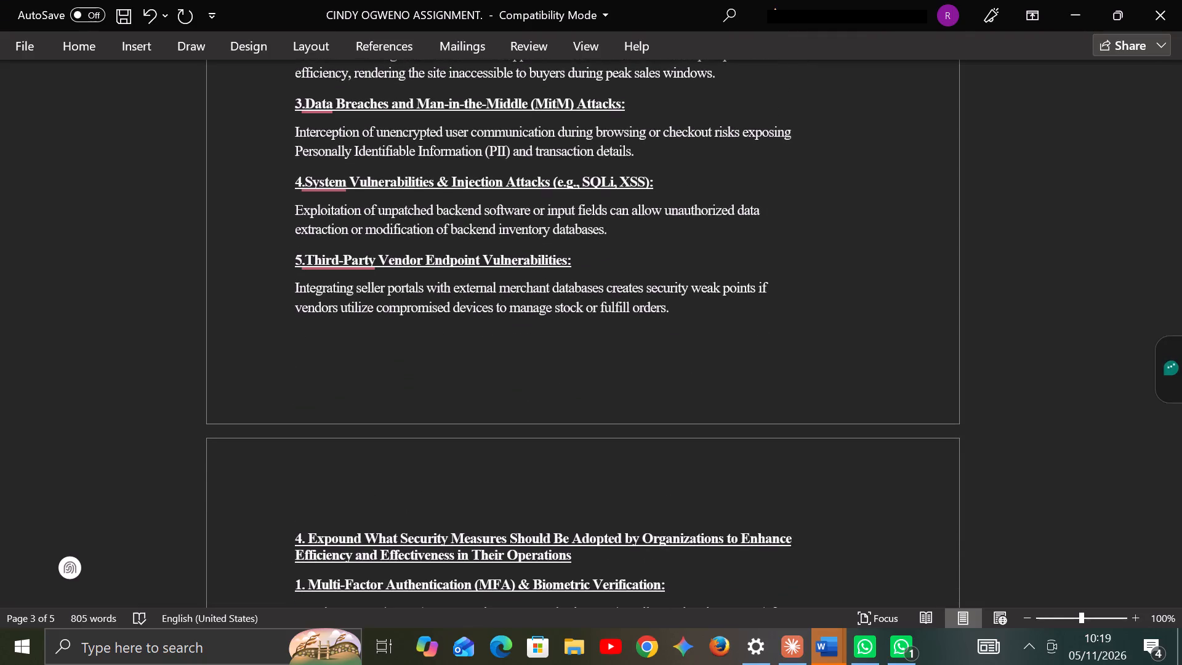
scroll(363, 165, "up", 1)
scroll(443, 232, "up", 2)
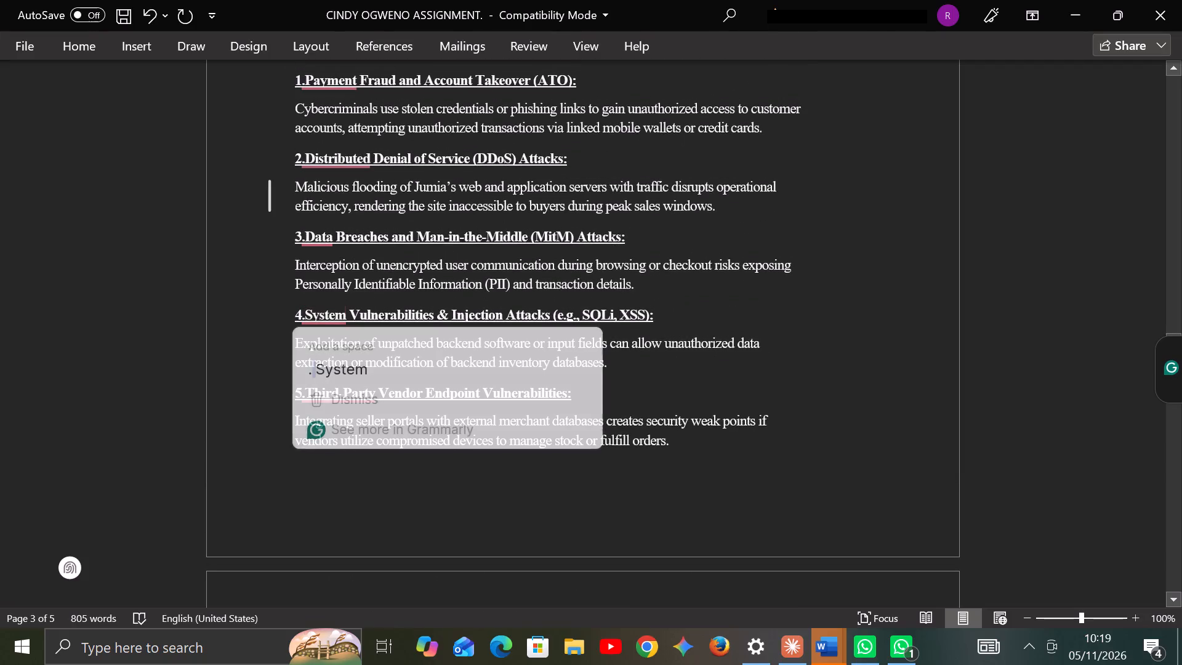
left_click(313, 238)
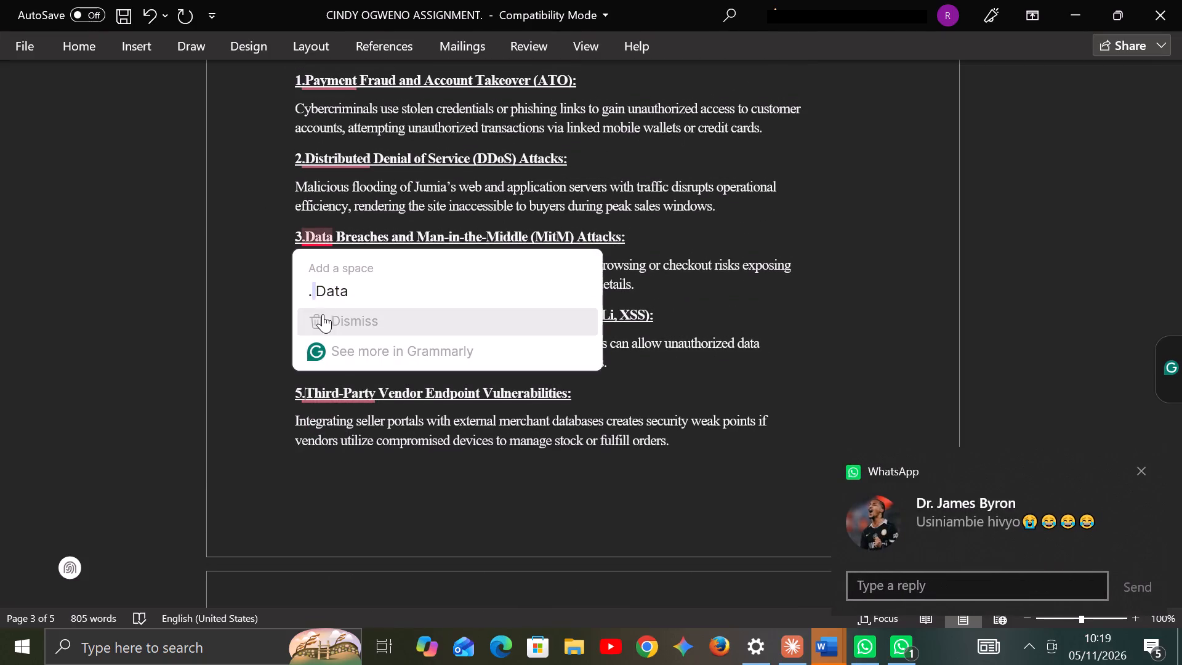
left_click(332, 288)
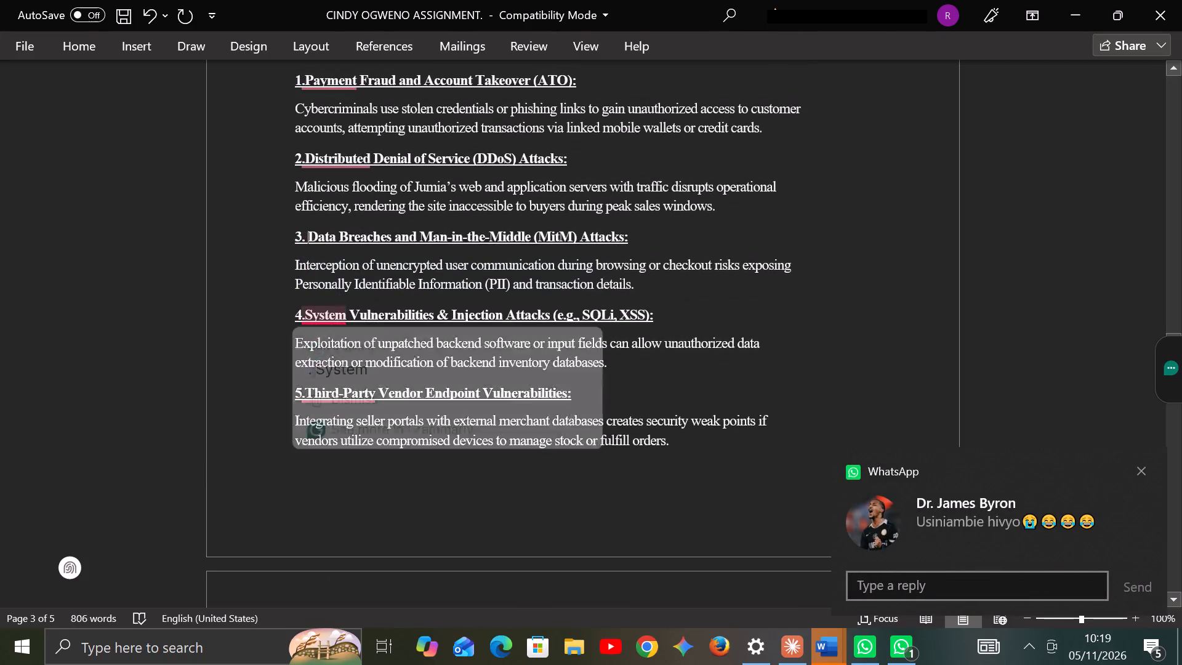
left_click(319, 313)
left_click(347, 349)
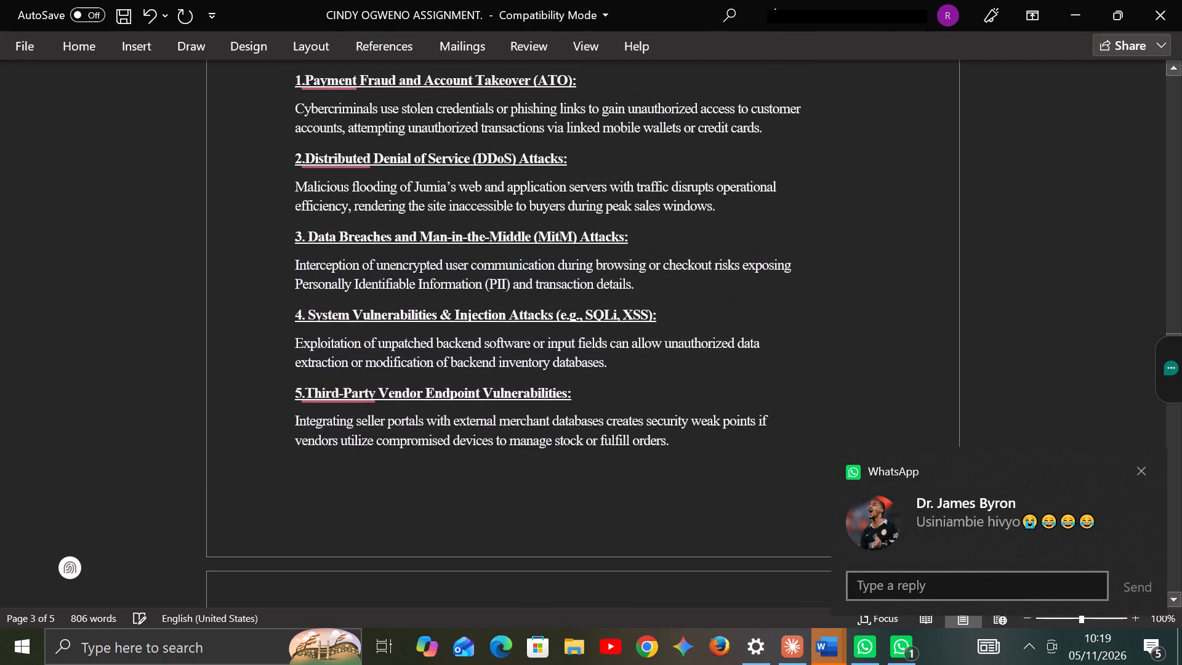
left_click(337, 389)
left_click(338, 427)
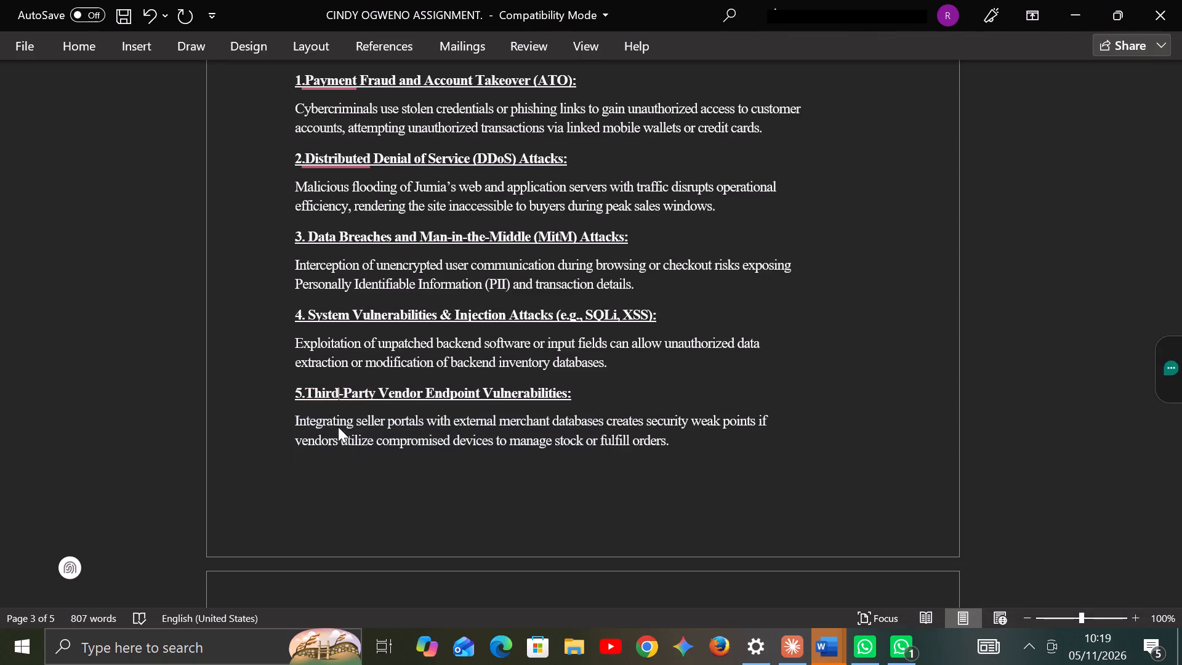
left_click(342, 161)
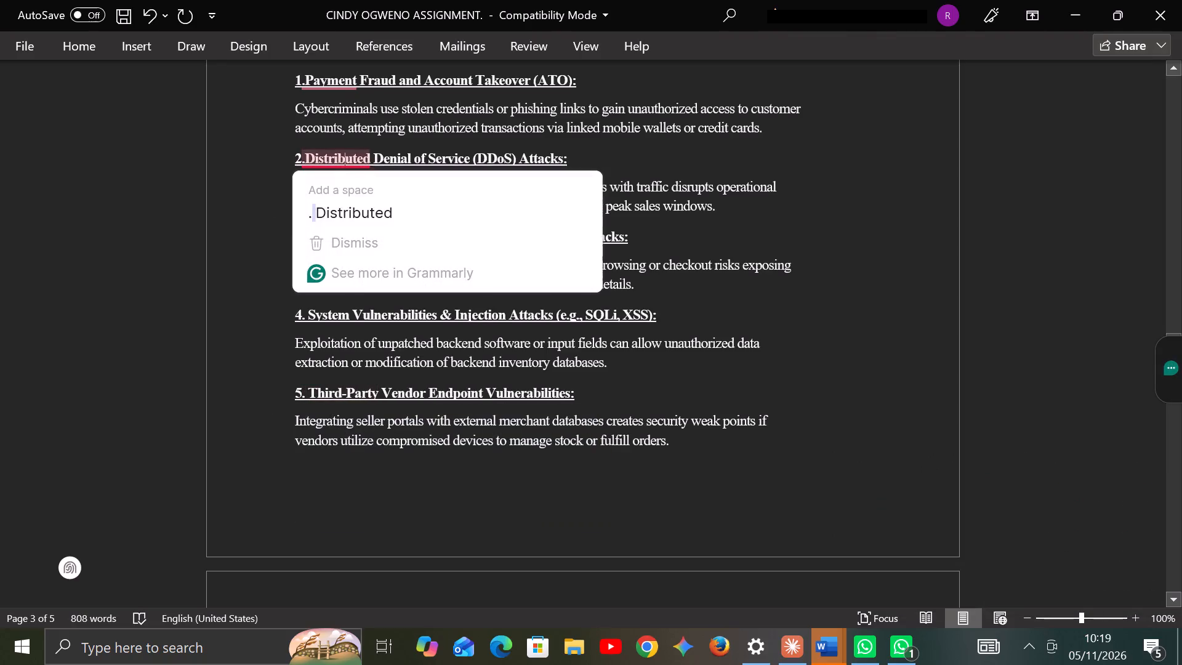
left_click(333, 211)
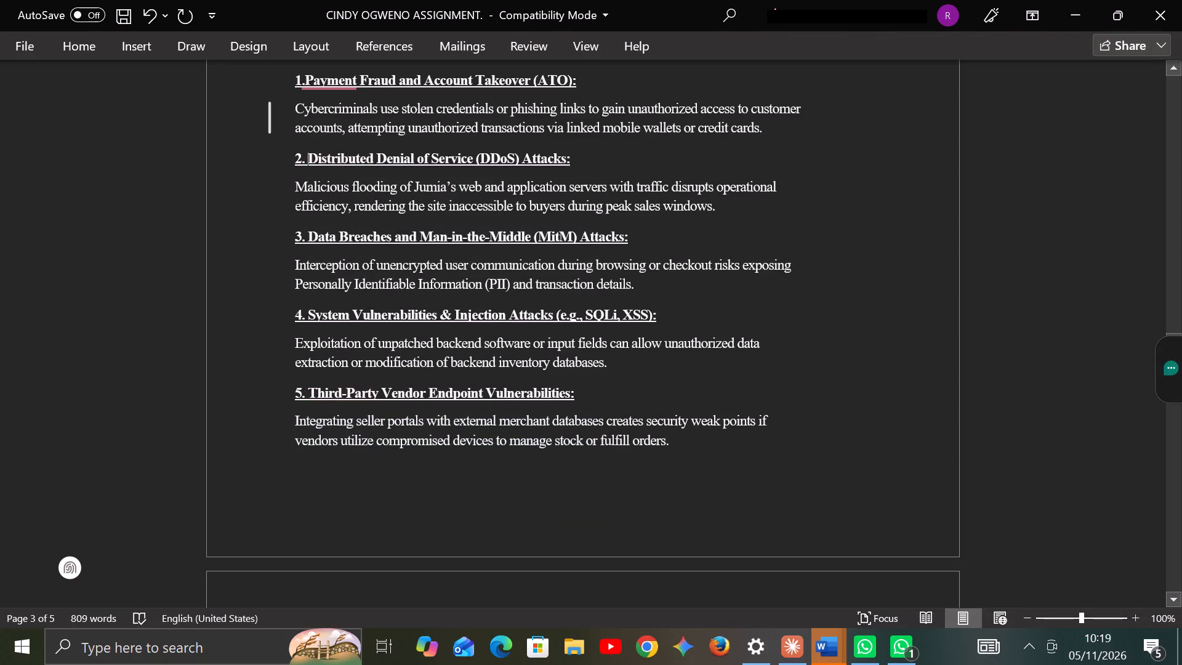
left_click(326, 85)
left_click(336, 132)
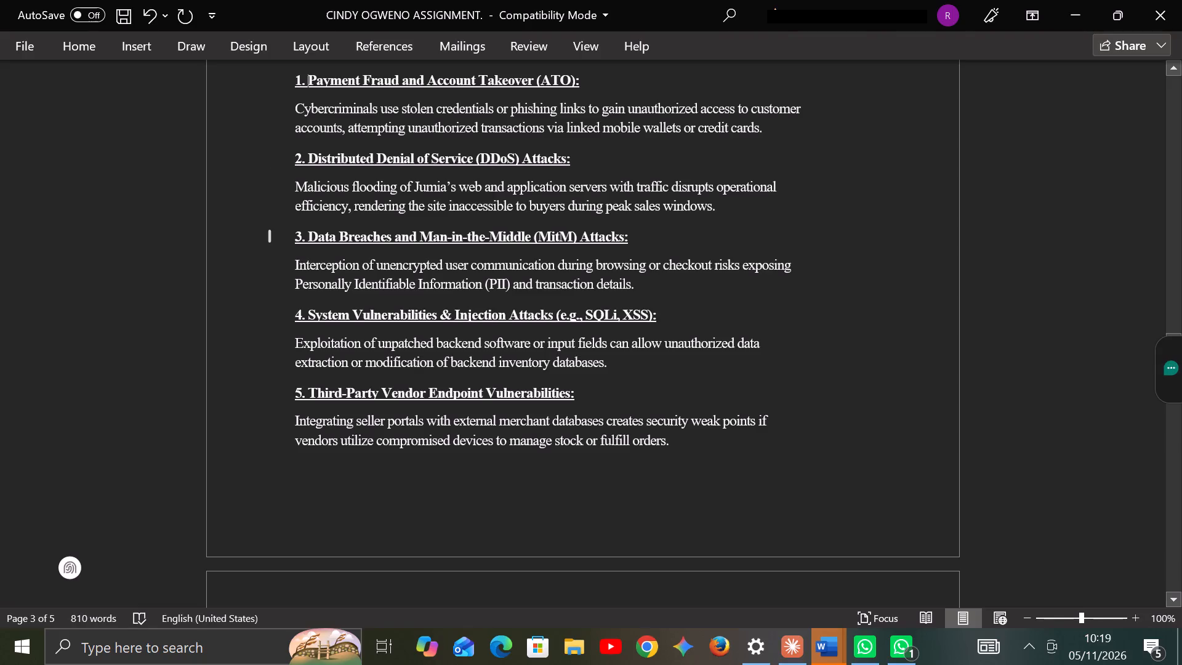
Set the font of the entire document to Times New Roman, size 12.
key("ctrl+a")
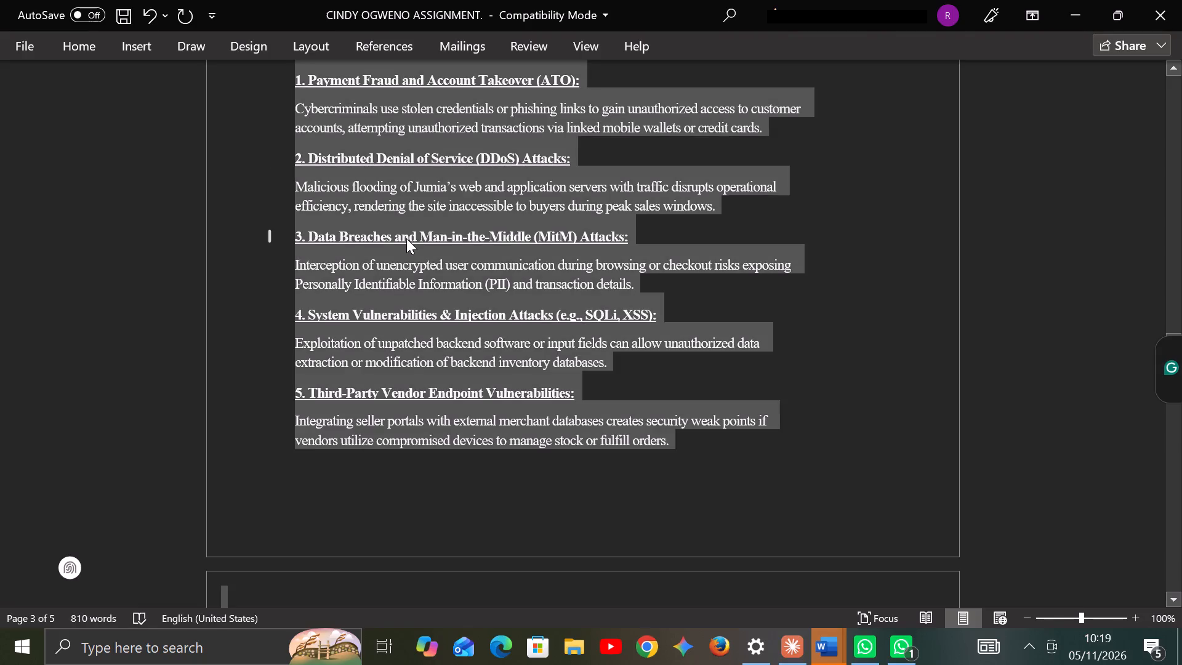
left_click(84, 46)
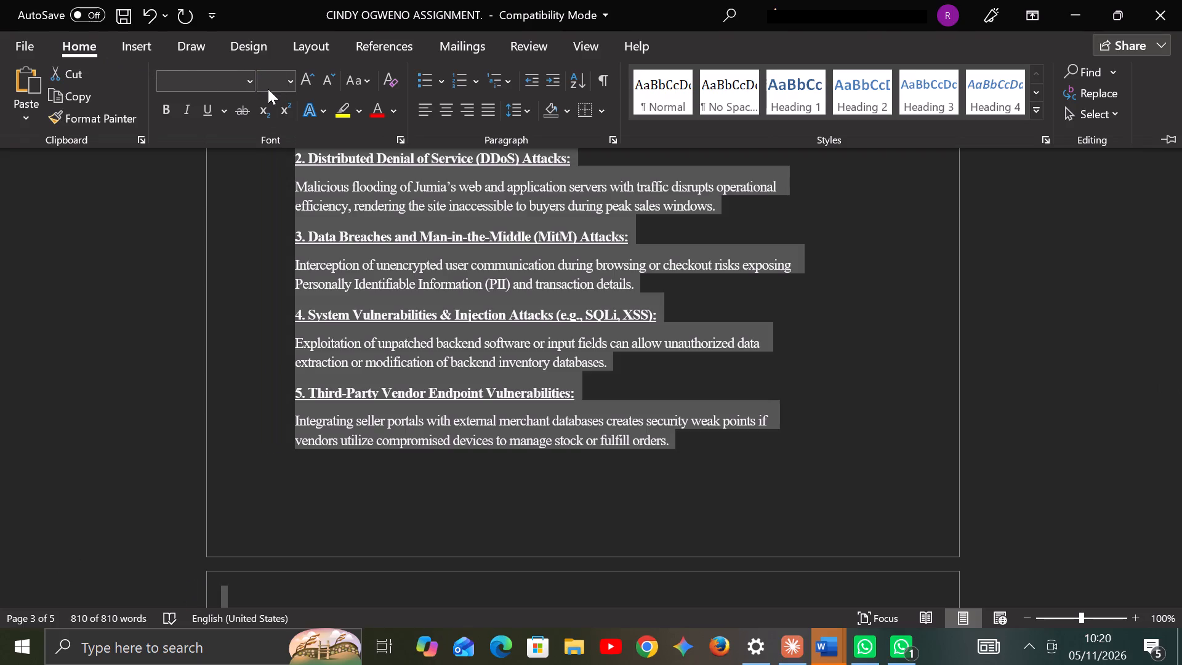
left_click(246, 81)
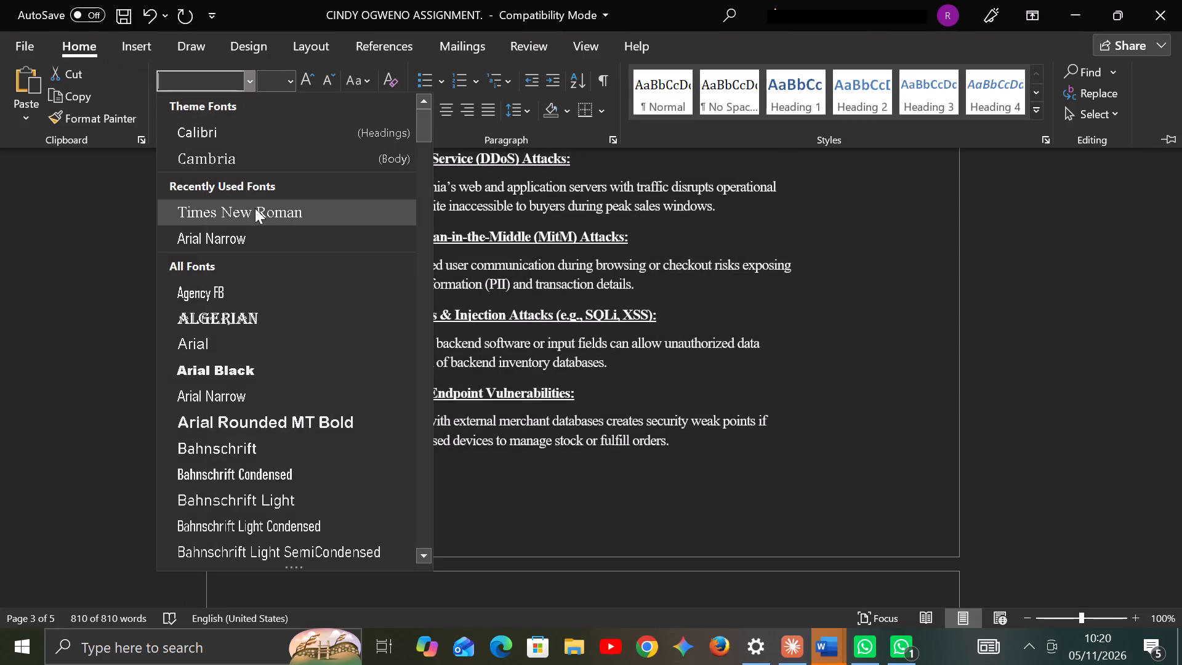
left_click(255, 208)
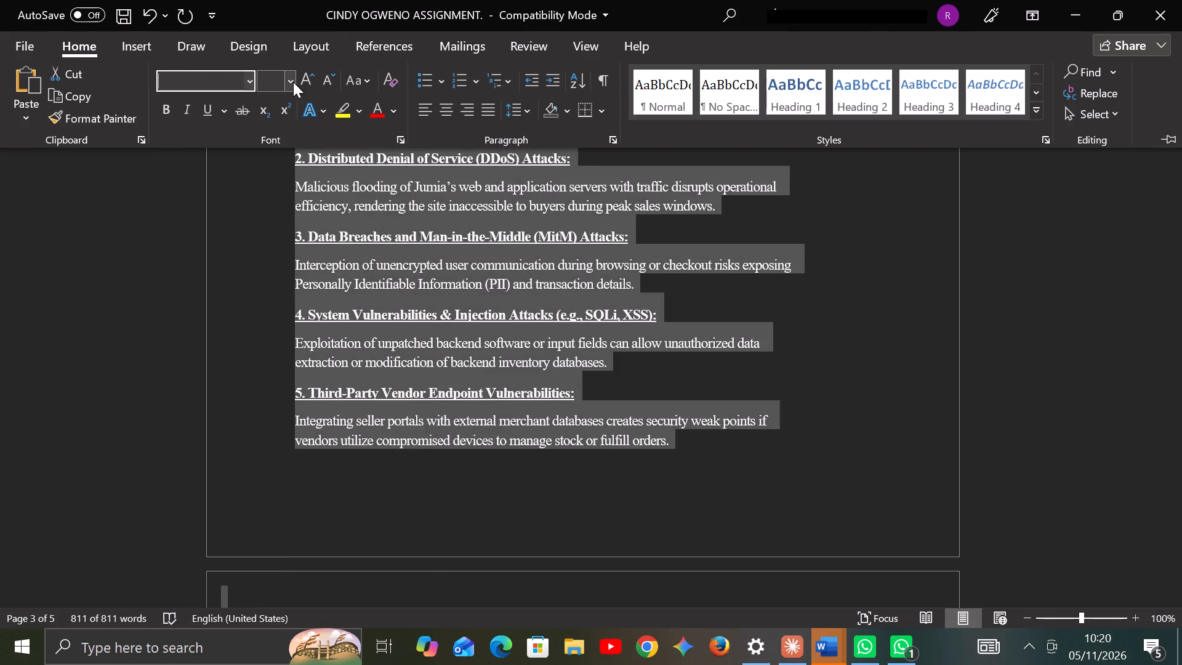
left_click(293, 82)
left_click(282, 191)
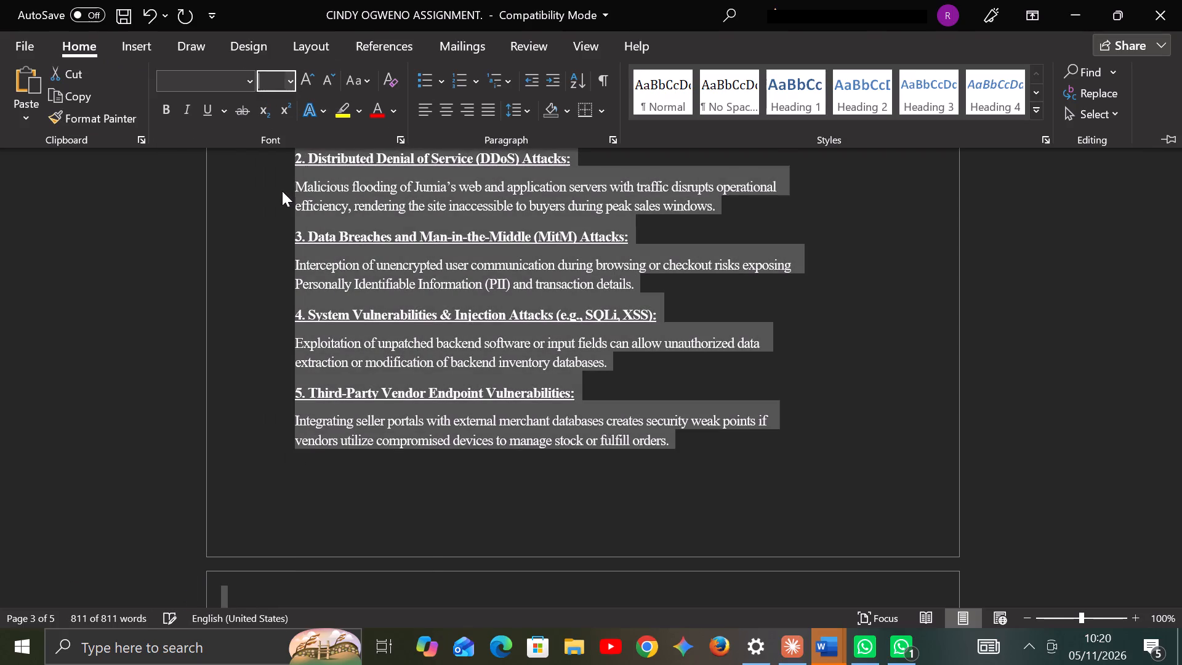
left_click(282, 219)
left_click(282, 219)
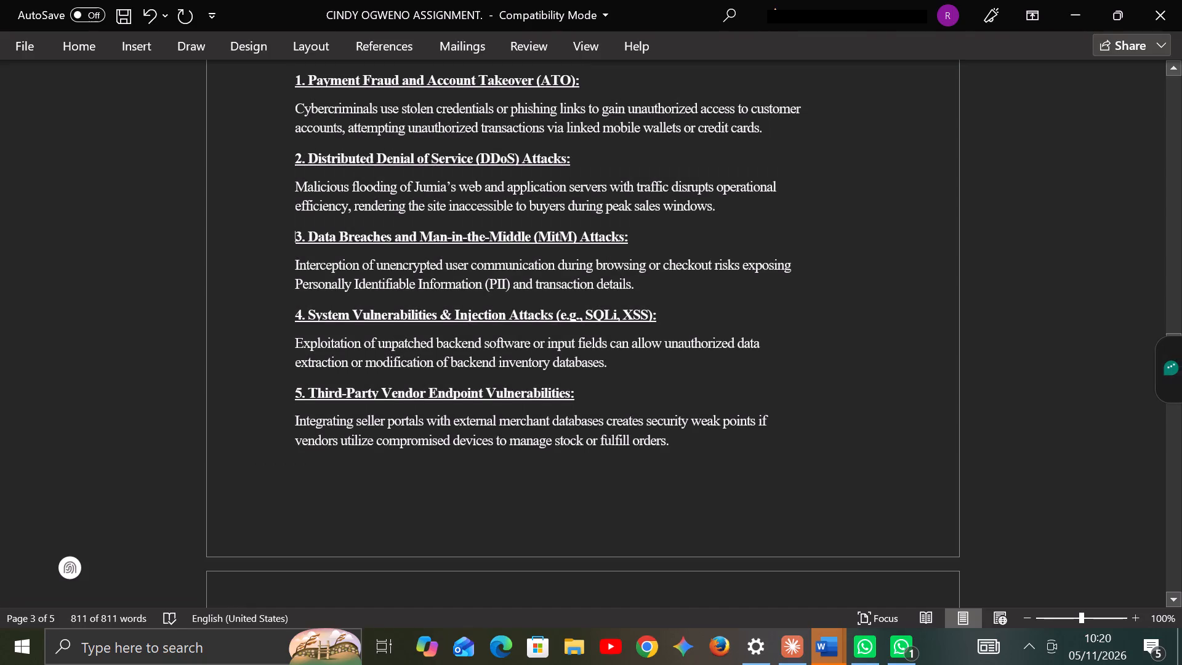
Review the numbered subheadings and text from the end of question 3 through question 4.
scroll(486, 210, "down", 2)
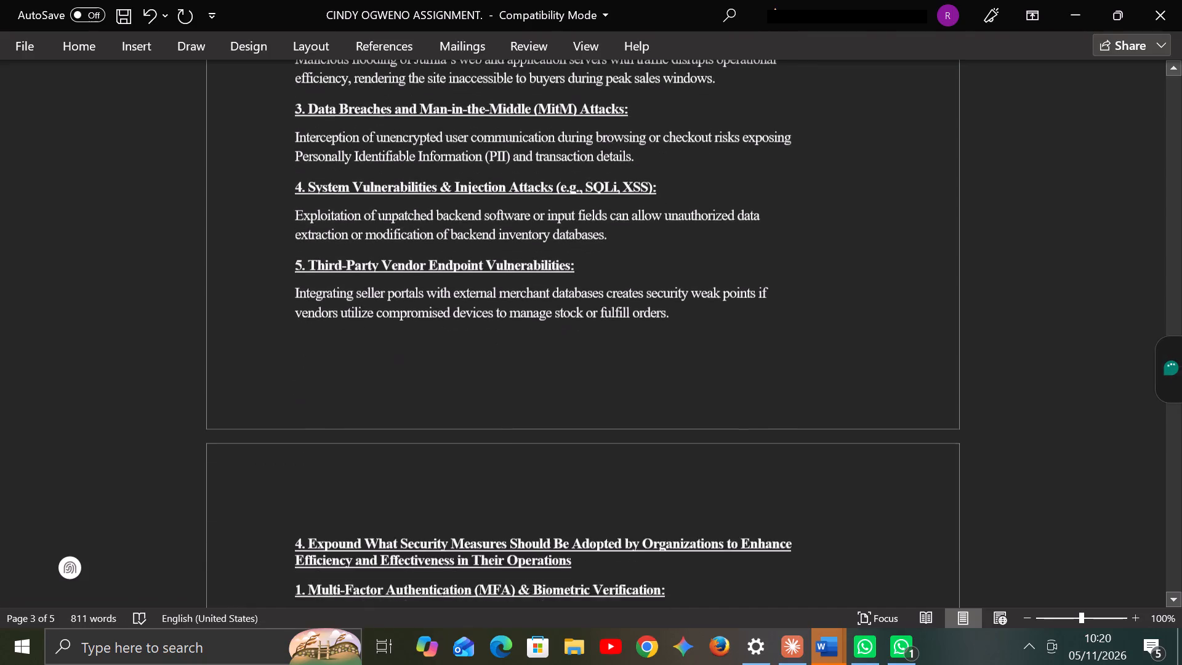
scroll(486, 210, "down", 12)
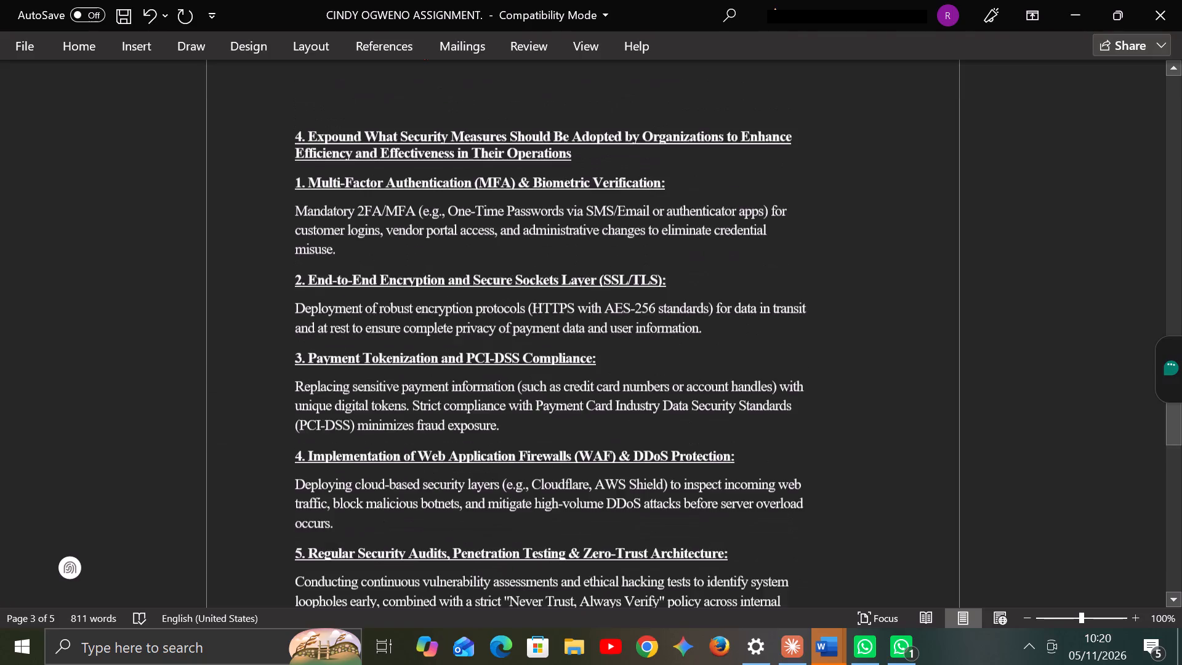
scroll(486, 210, "down", 1)
scroll(486, 210, "up", 3)
scroll(486, 210, "down", 1)
scroll(486, 210, "up", 1)
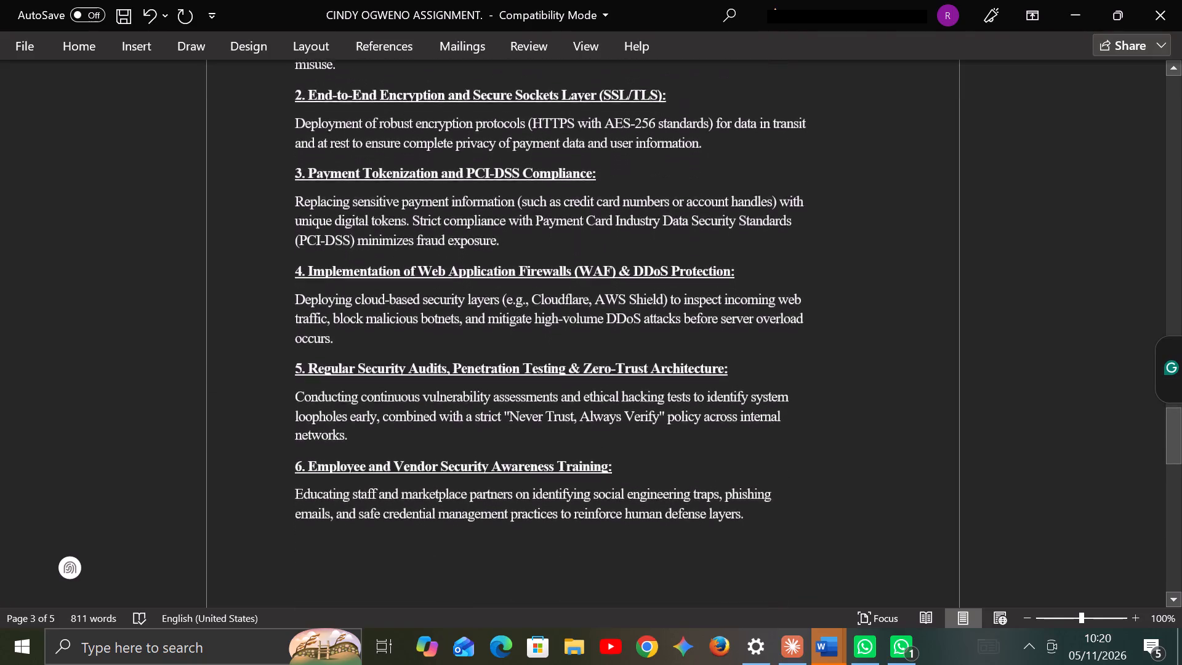
scroll(486, 210, "up", 3)
scroll(486, 210, "down", 3)
scroll(486, 210, "up", 5)
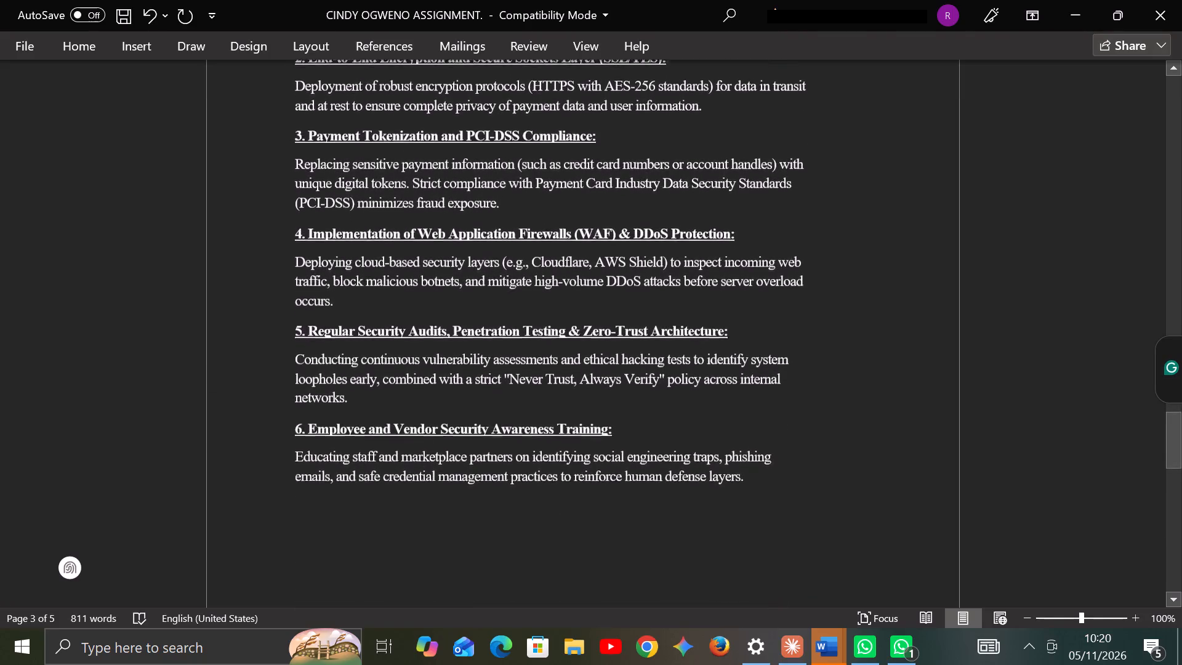
Add "QUESTION" and a space before the number of the "4. Expound What Security Measures" heading.
scroll(486, 210, "up", 7)
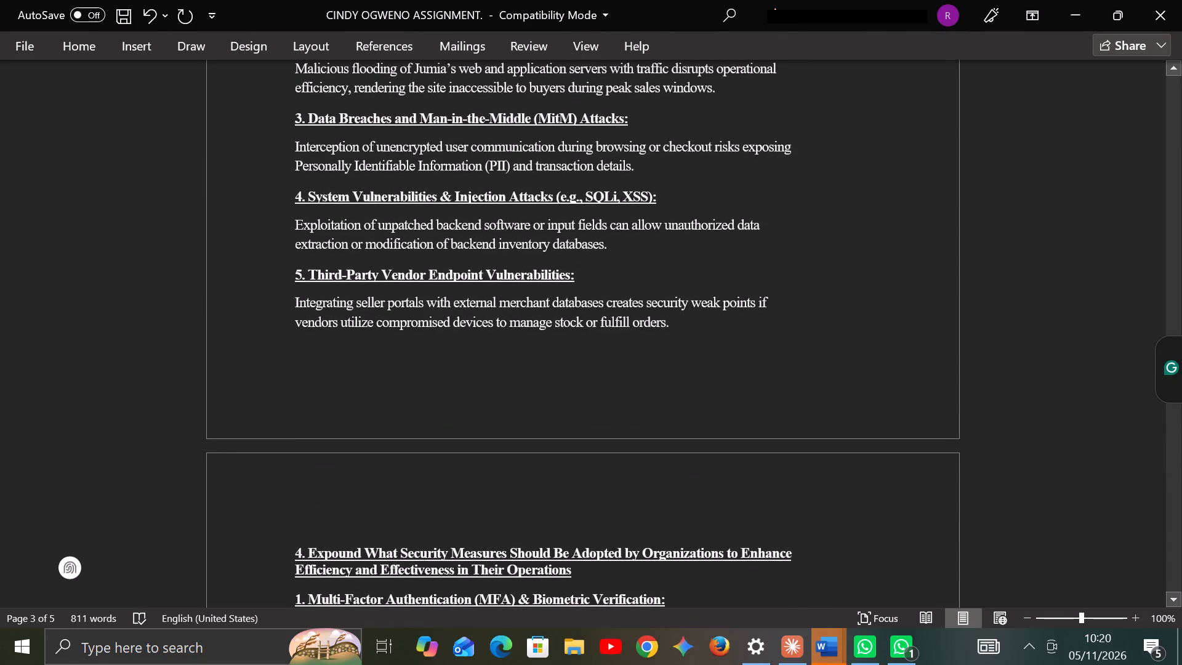
left_click(295, 550)
type("QUESTION")
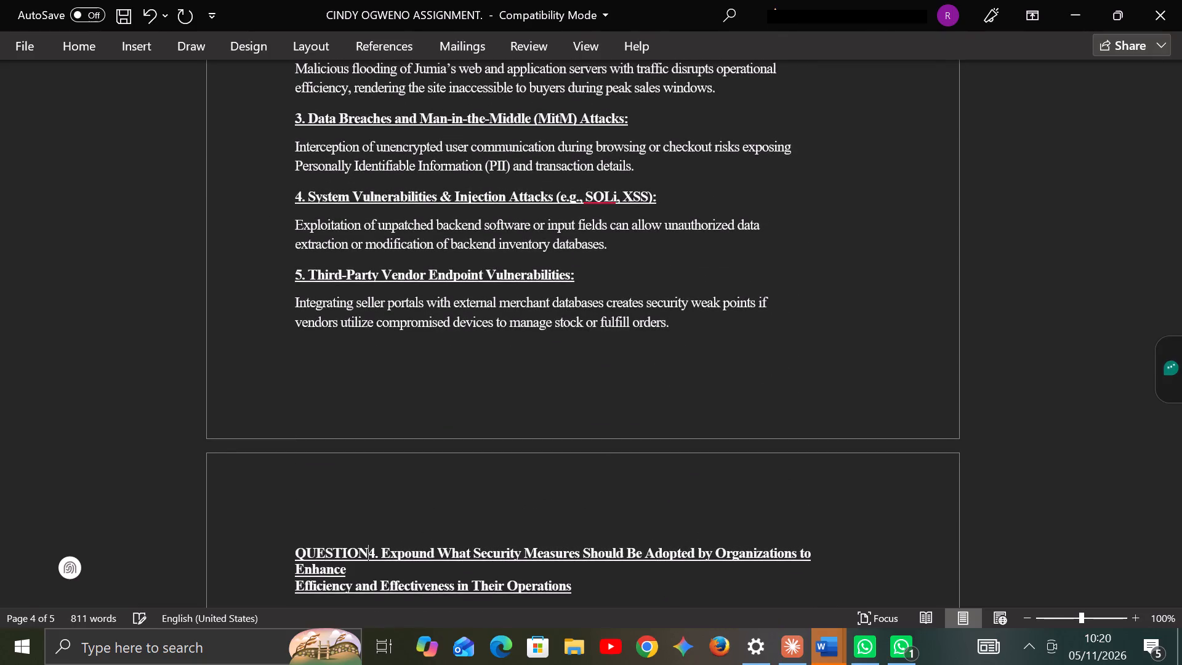
left_click(295, 550)
key("space")
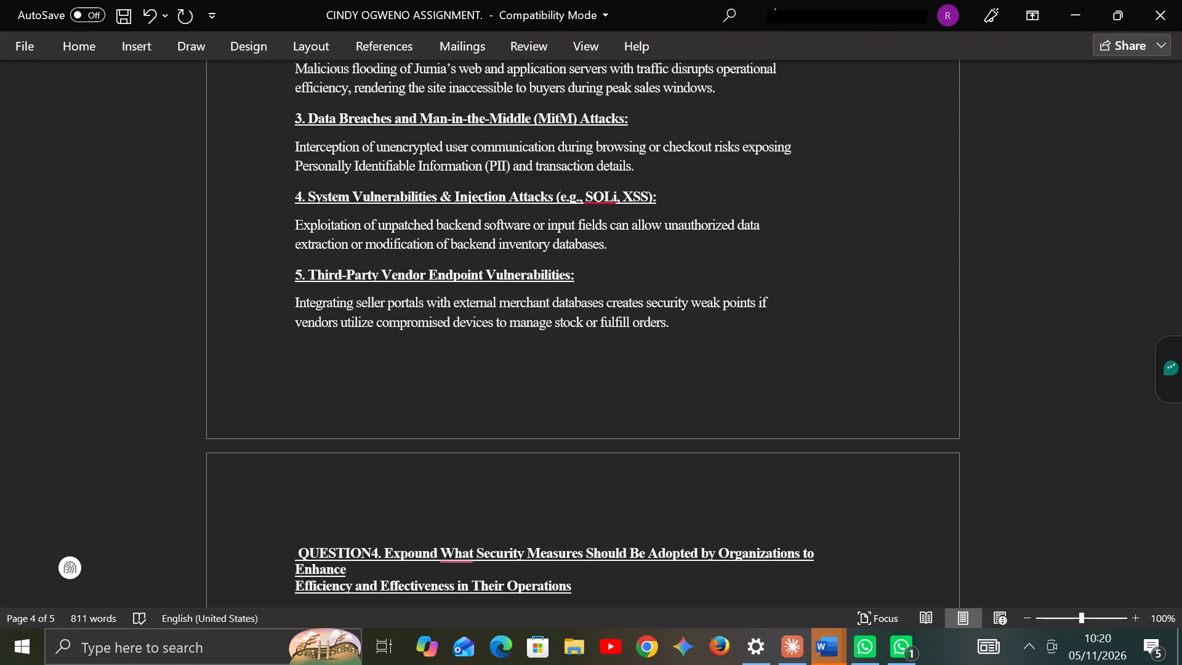
key("BackSpace")
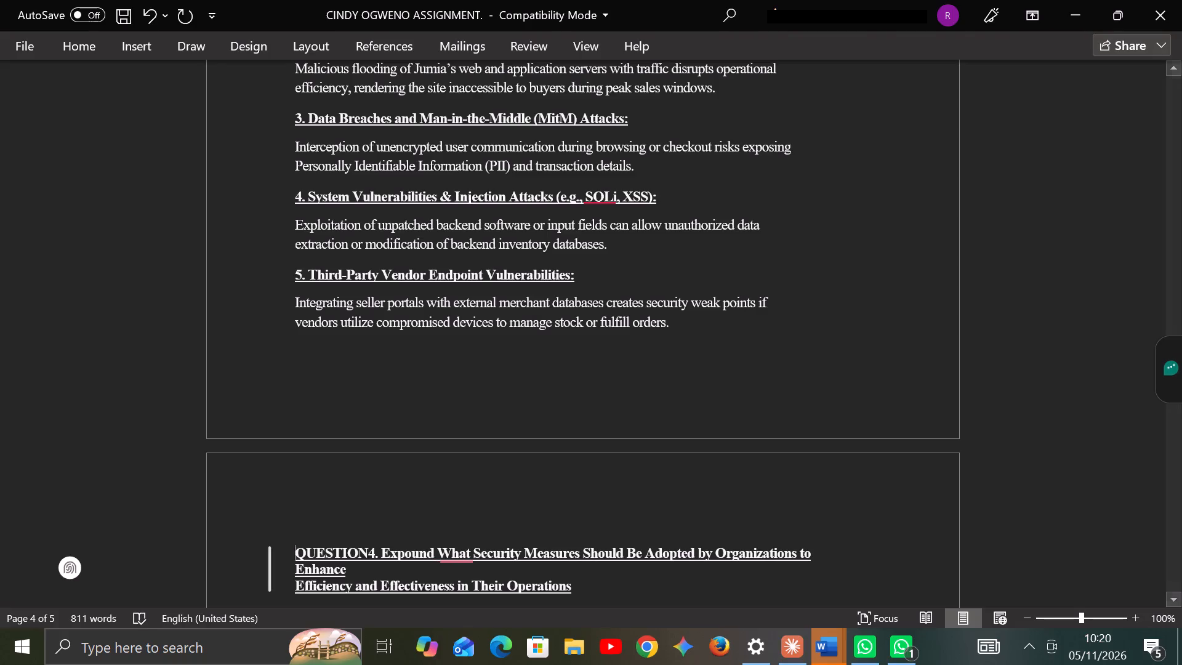
left_click(371, 550)
key("space")
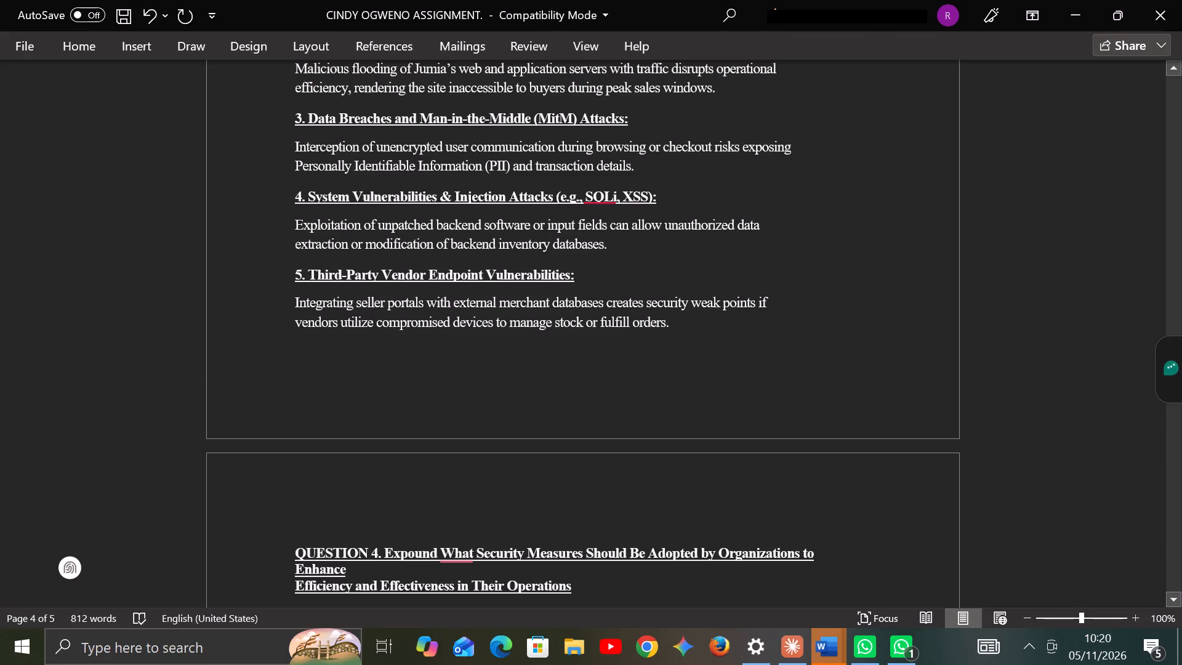
Add "QUESTION" and a space before the number of the "3. Explain What Security Issues" heading.
scroll(321, 261, "up", 5)
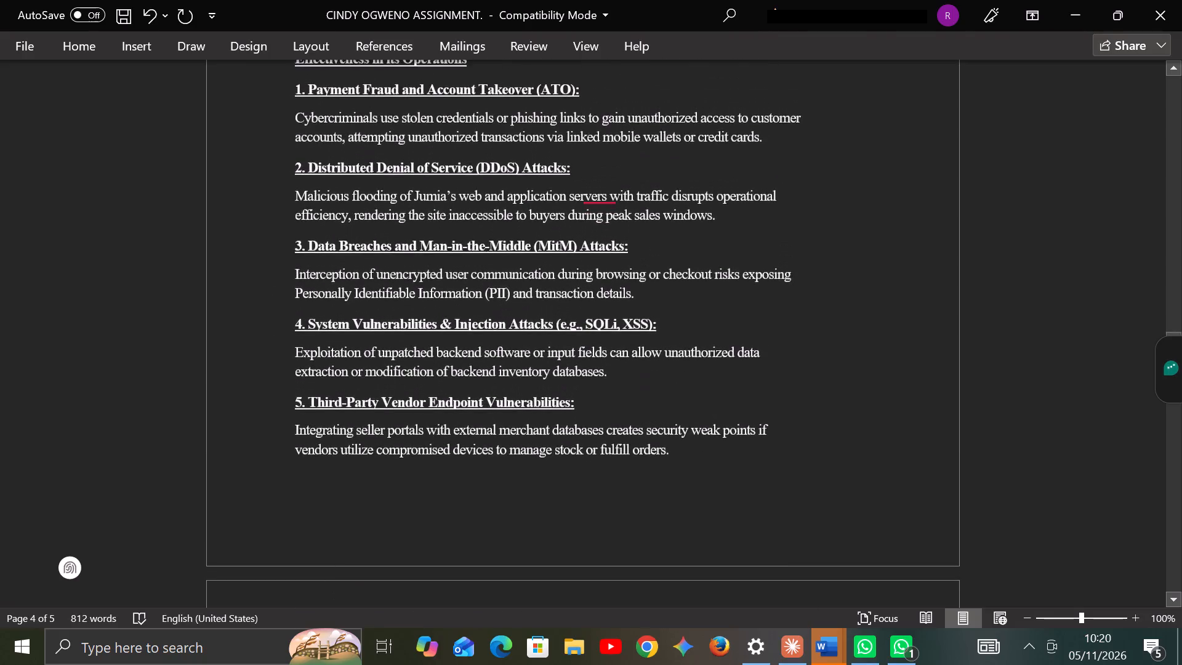
scroll(321, 261, "up", 5)
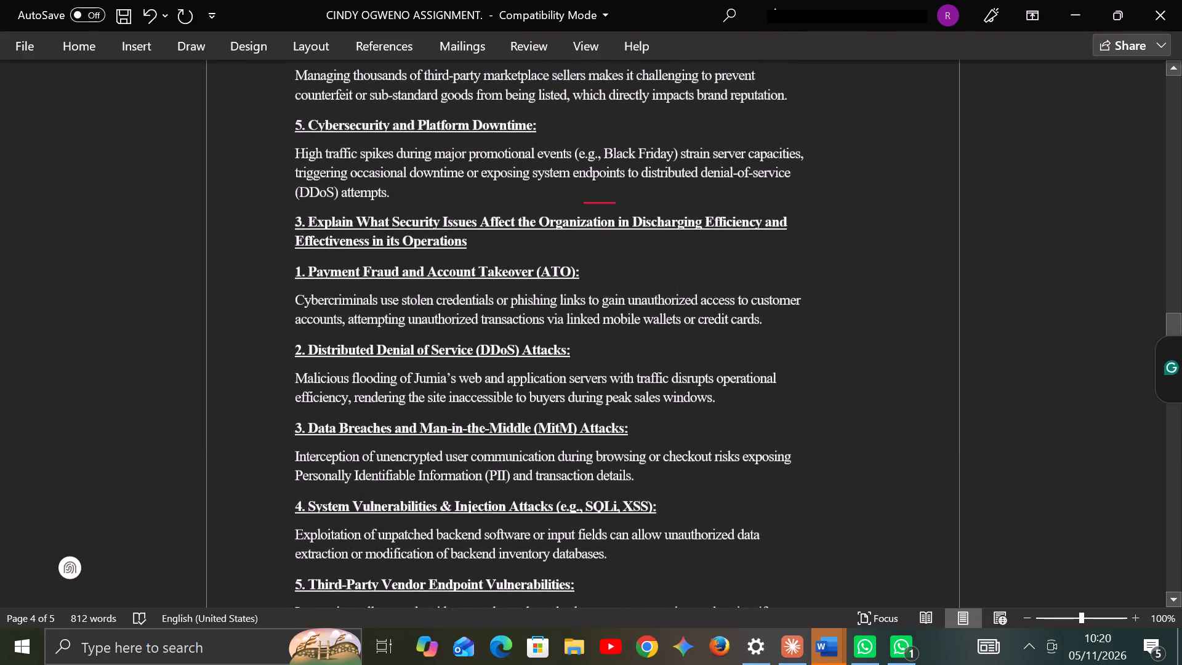
scroll(321, 261, "up", 4)
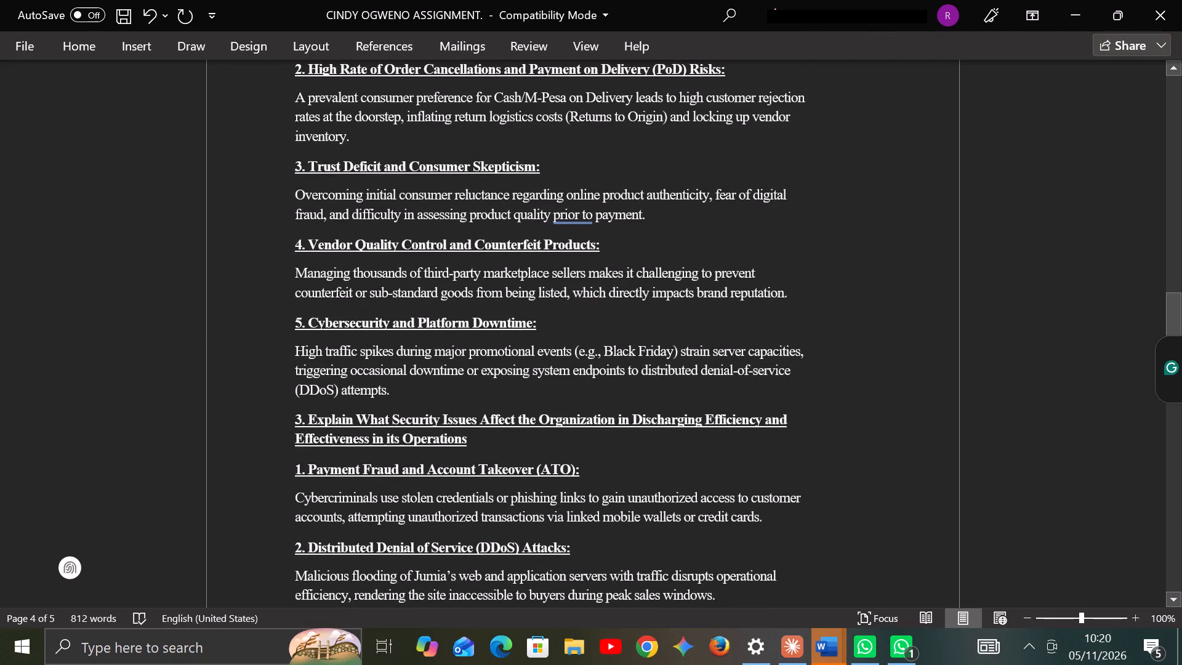
left_click(295, 416)
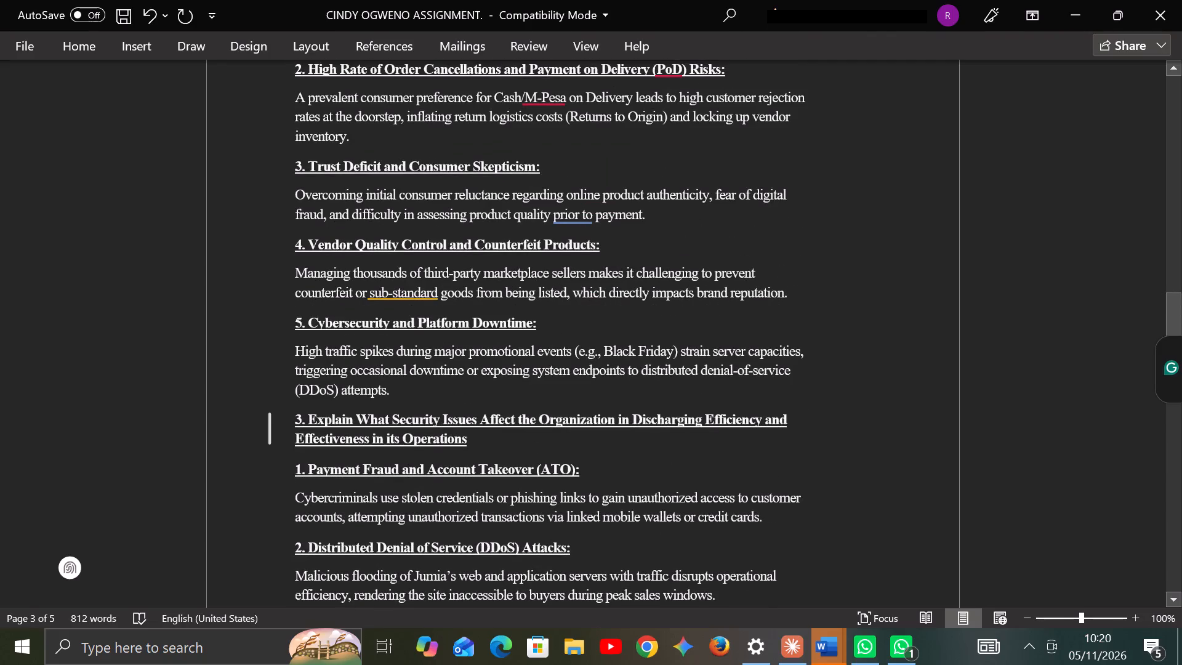
type("QU")
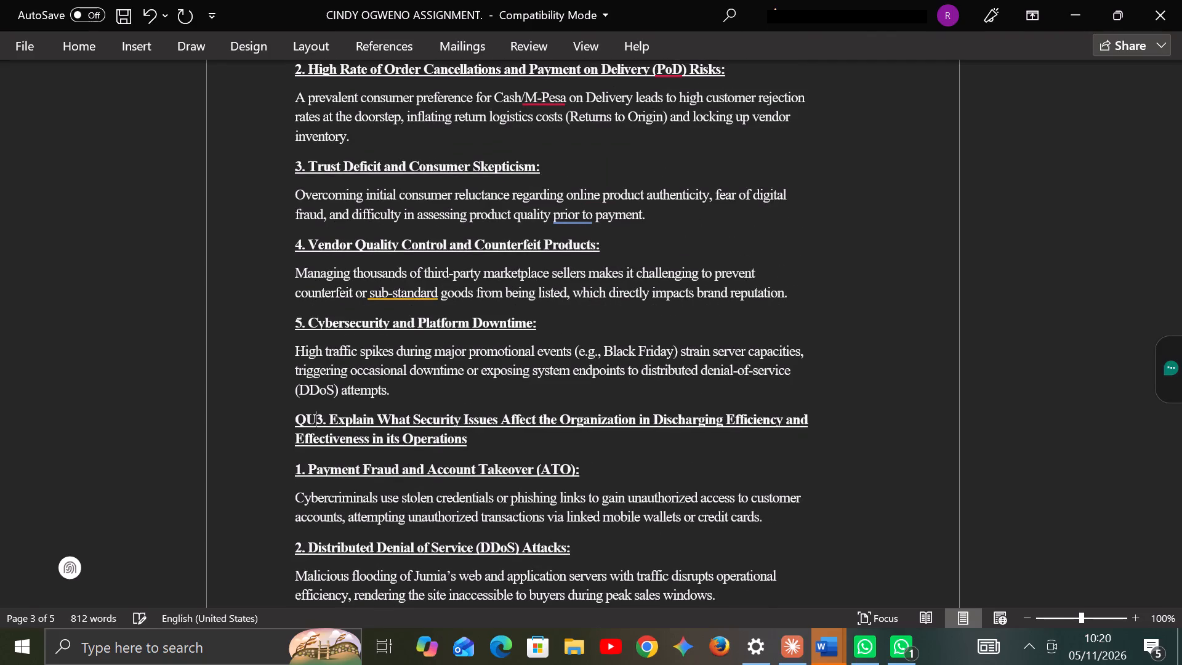
type("ESTION")
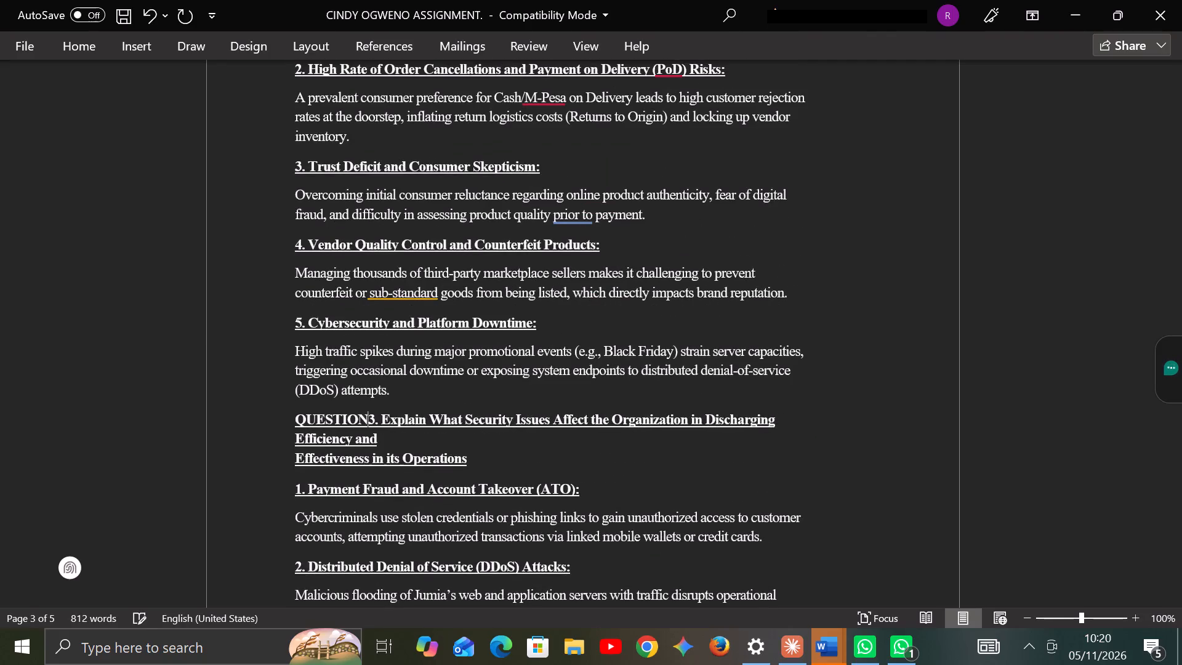
key("space")
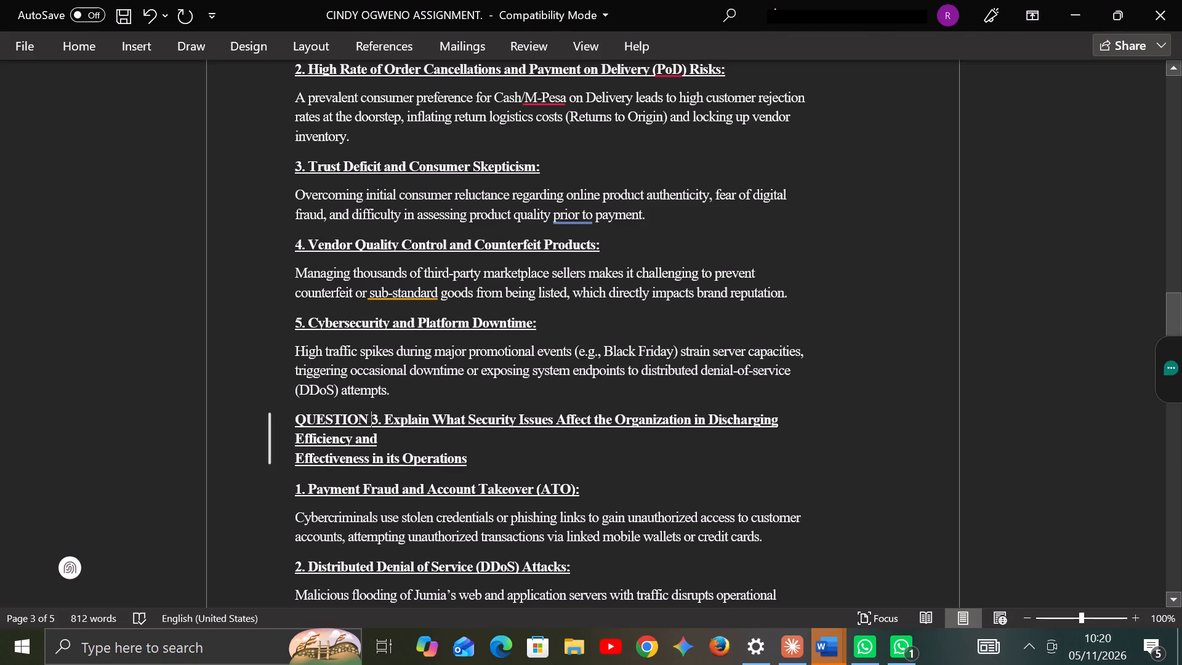
Remove the underline from the "QUESTION 2." prefix of the challenges heading.
scroll(344, 277, "up", 4)
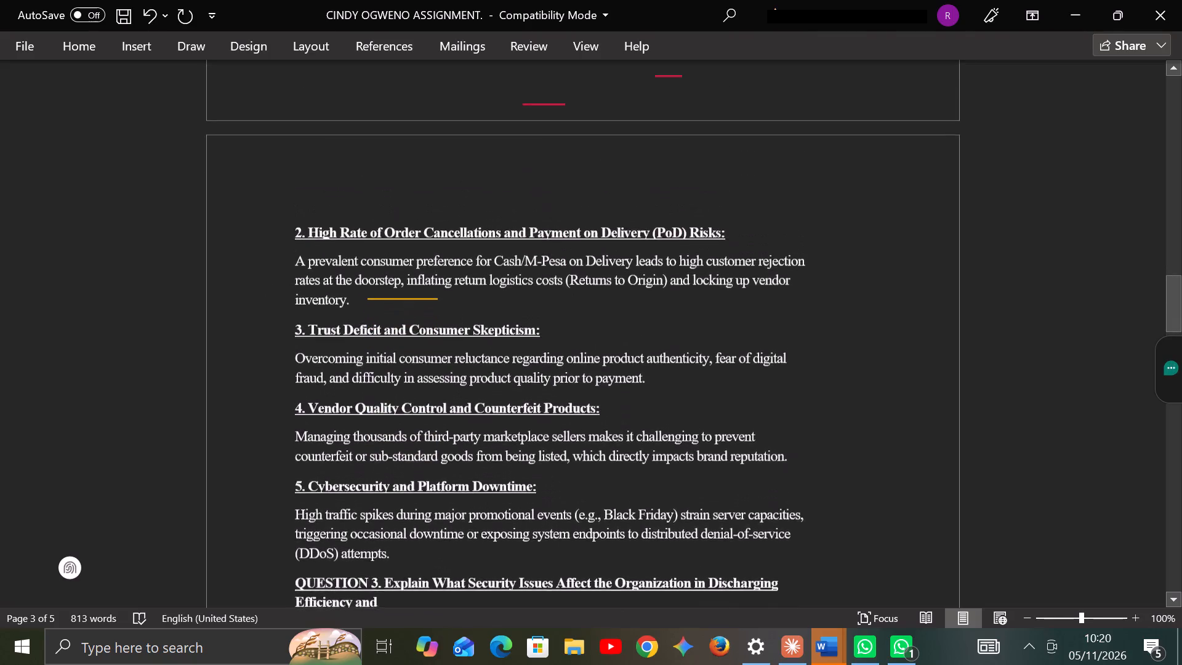
scroll(344, 277, "up", 10)
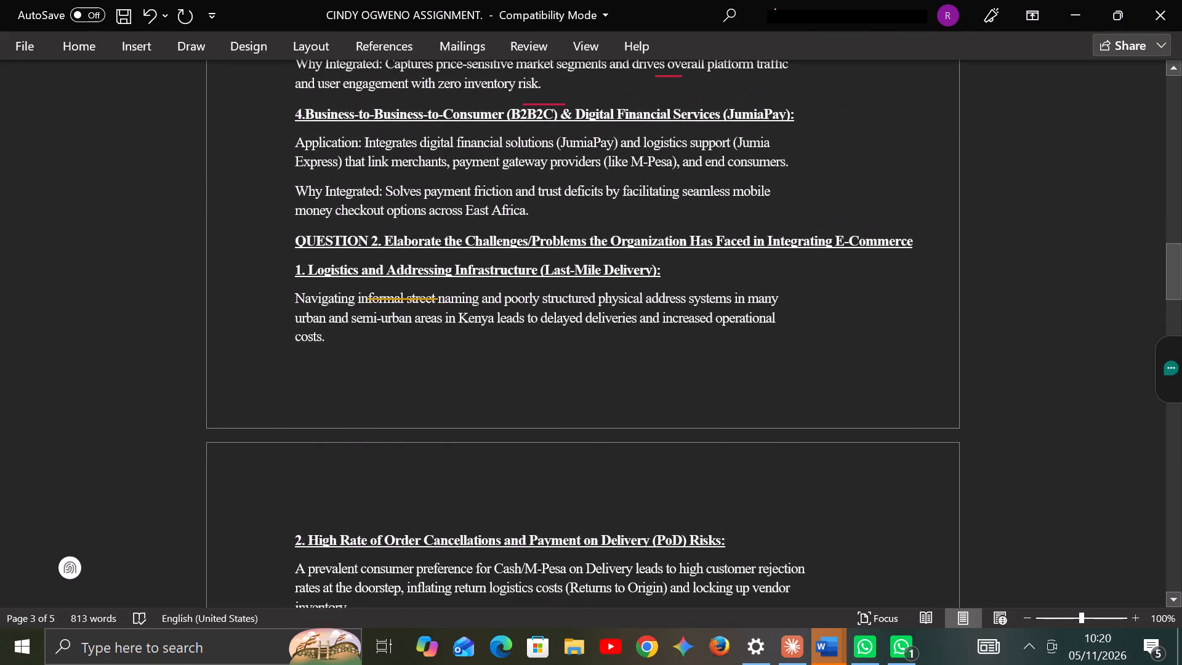
scroll(344, 277, "up", 2)
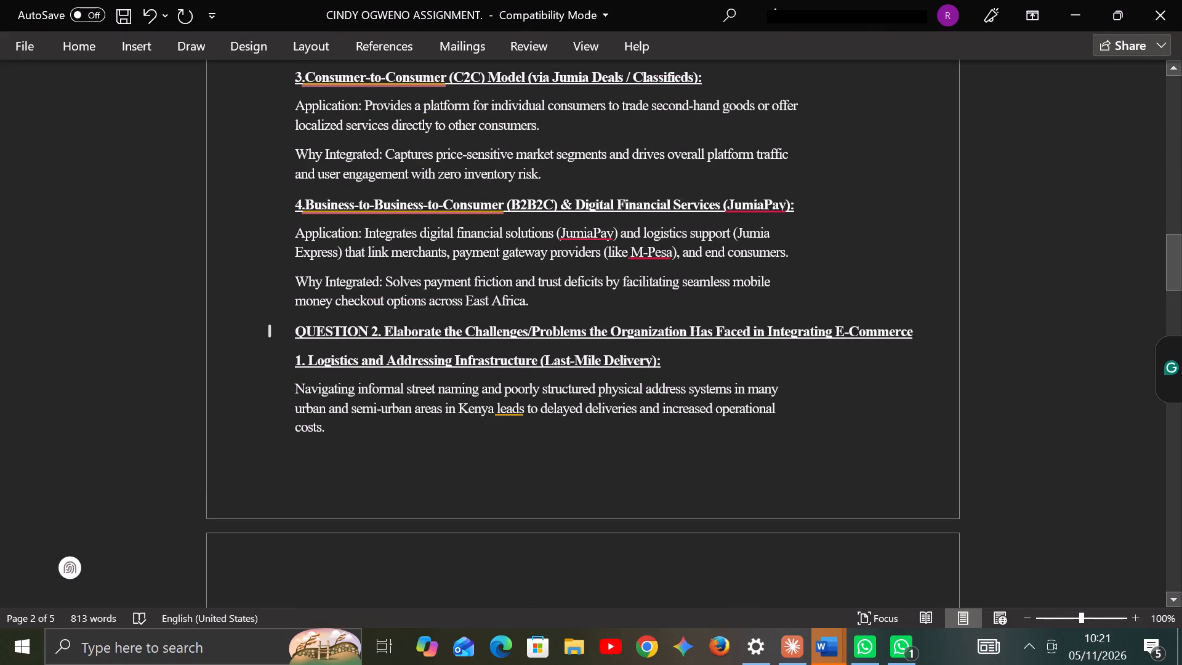
left_click_drag(381, 334, 302, 321)
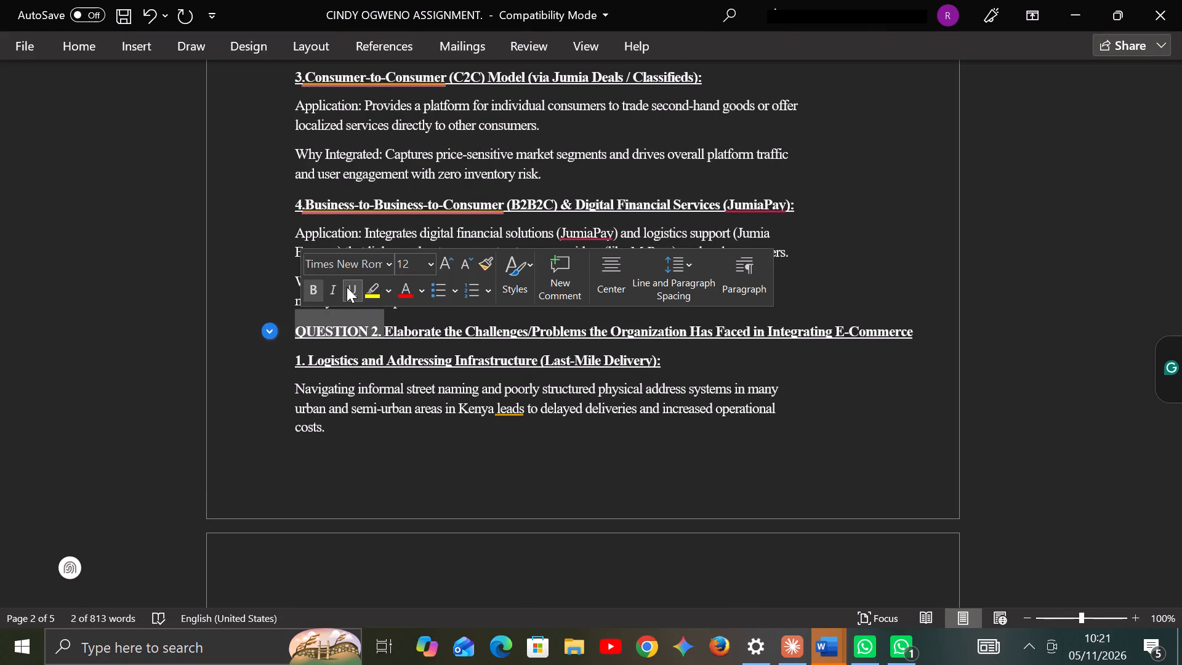
left_click(347, 287)
Remove the underline from the "QUESTION 3" prefix of the "Explain What Security Issues" heading.
scroll(383, 346, "up", 1)
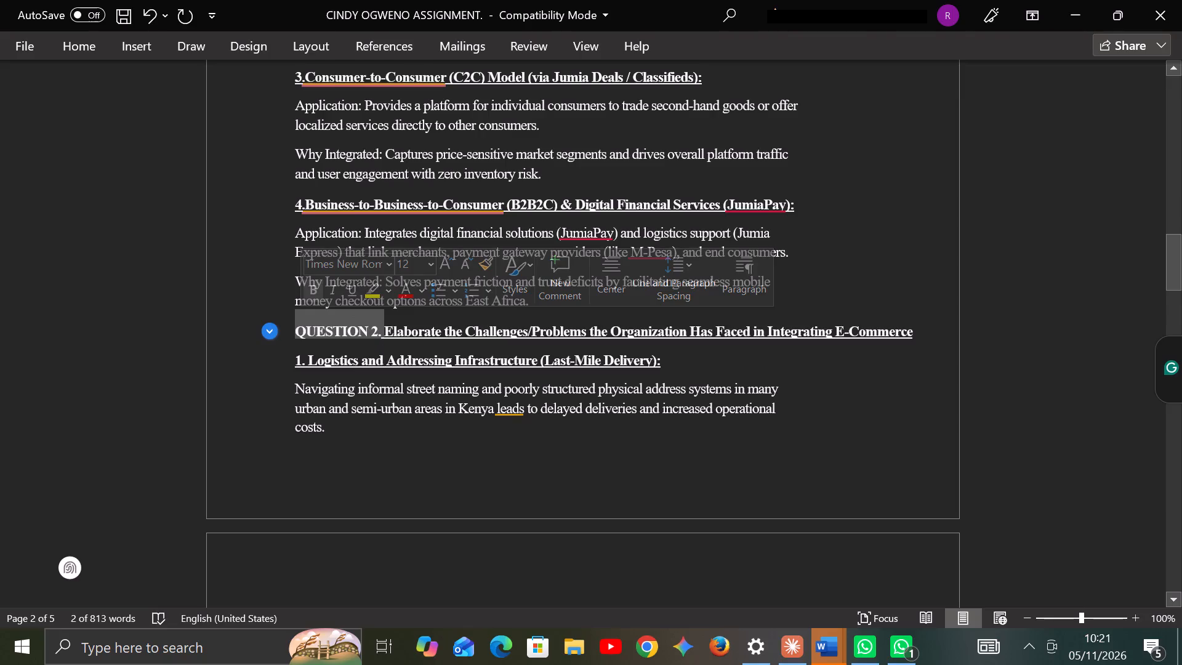
scroll(383, 346, "up", 1)
scroll(383, 346, "down", 2)
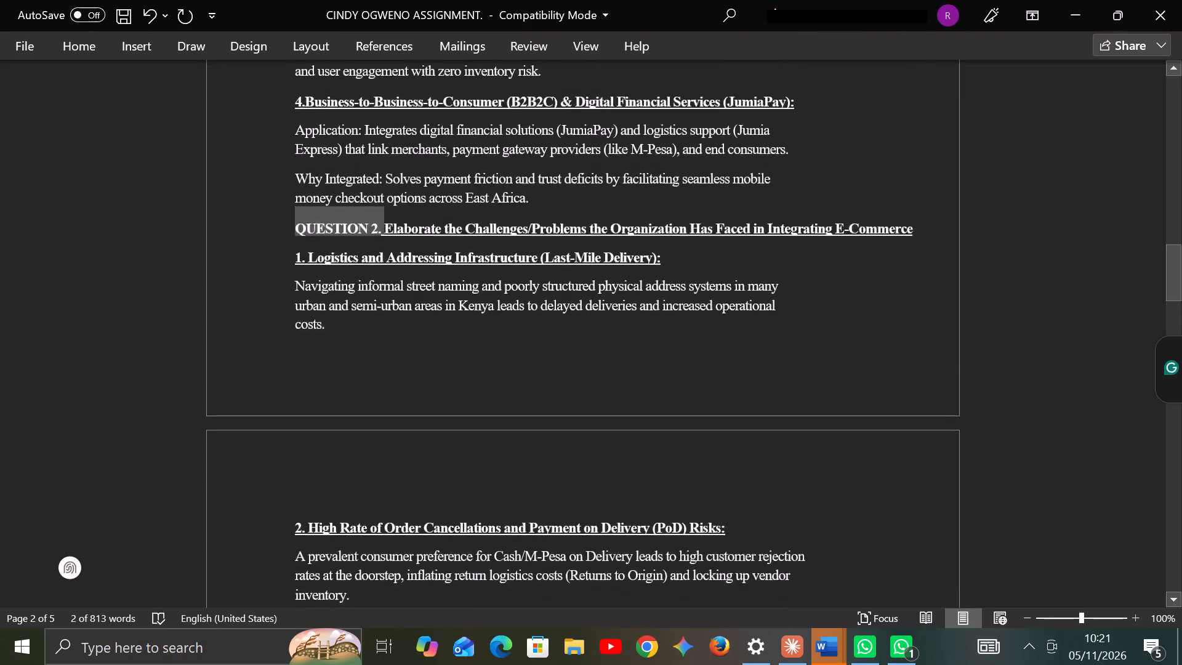
scroll(384, 345, "down", 6)
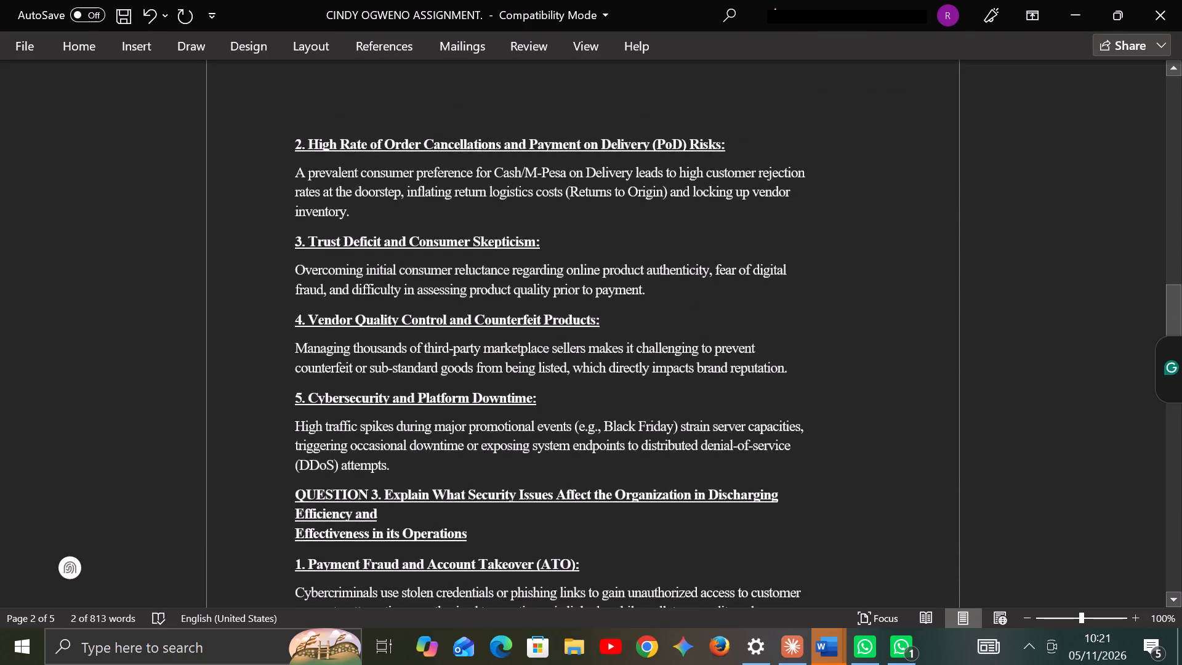
scroll(385, 345, "down", 6)
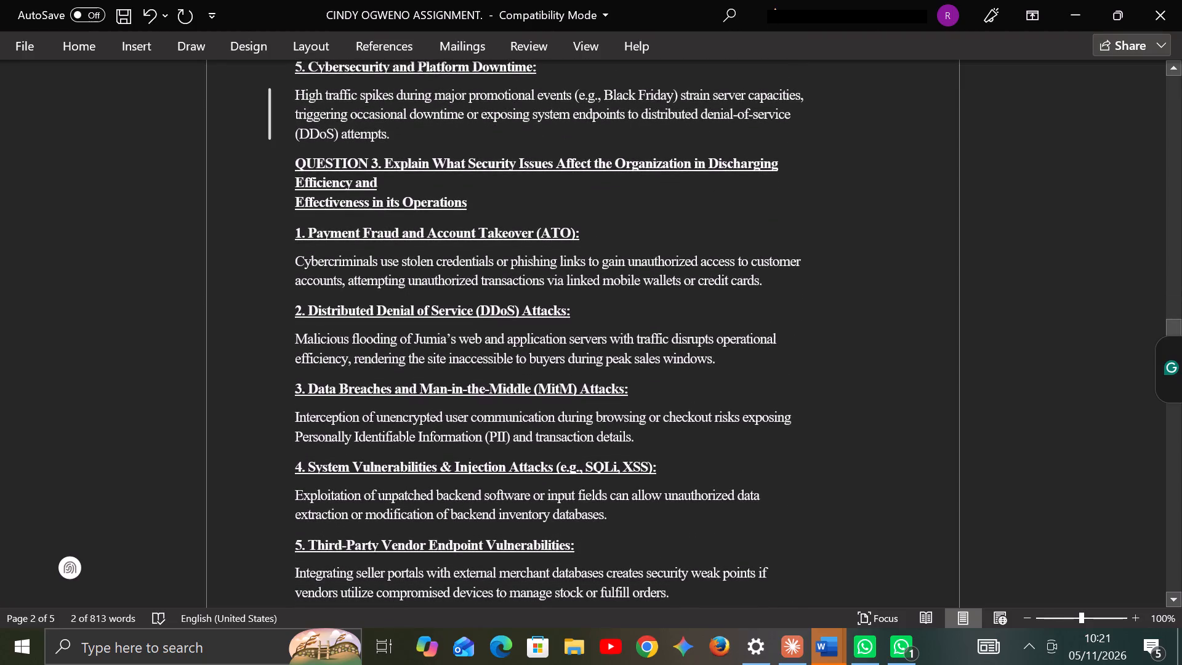
left_click_drag(380, 164, 311, 170)
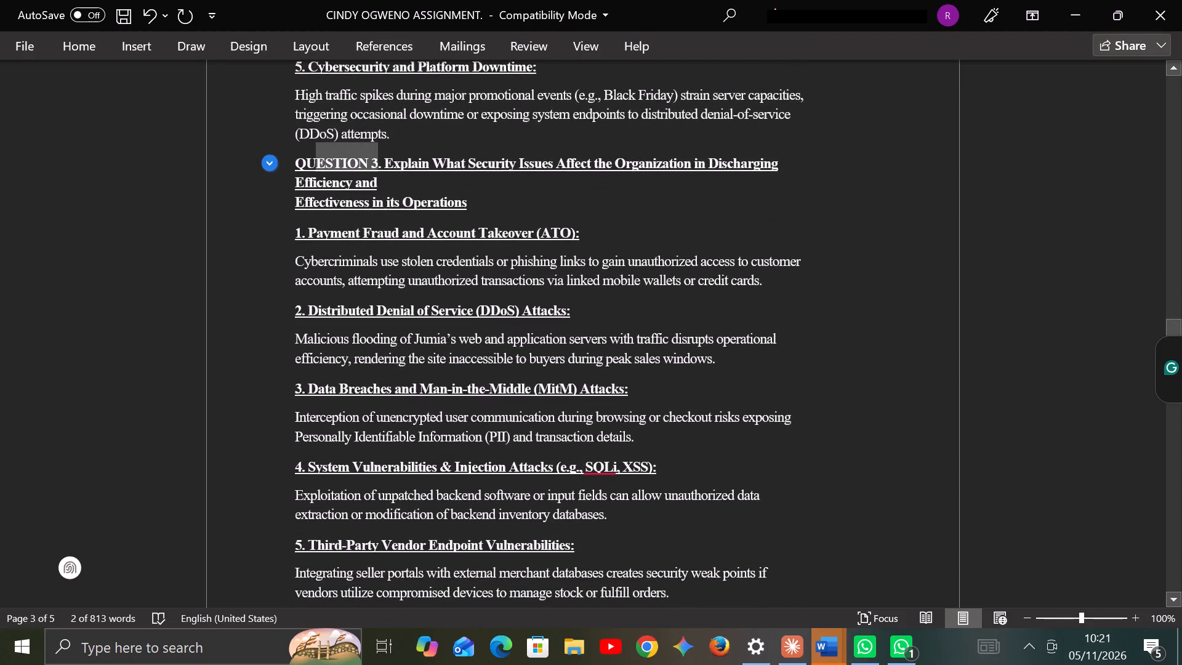
left_click_drag(311, 170, 294, 161)
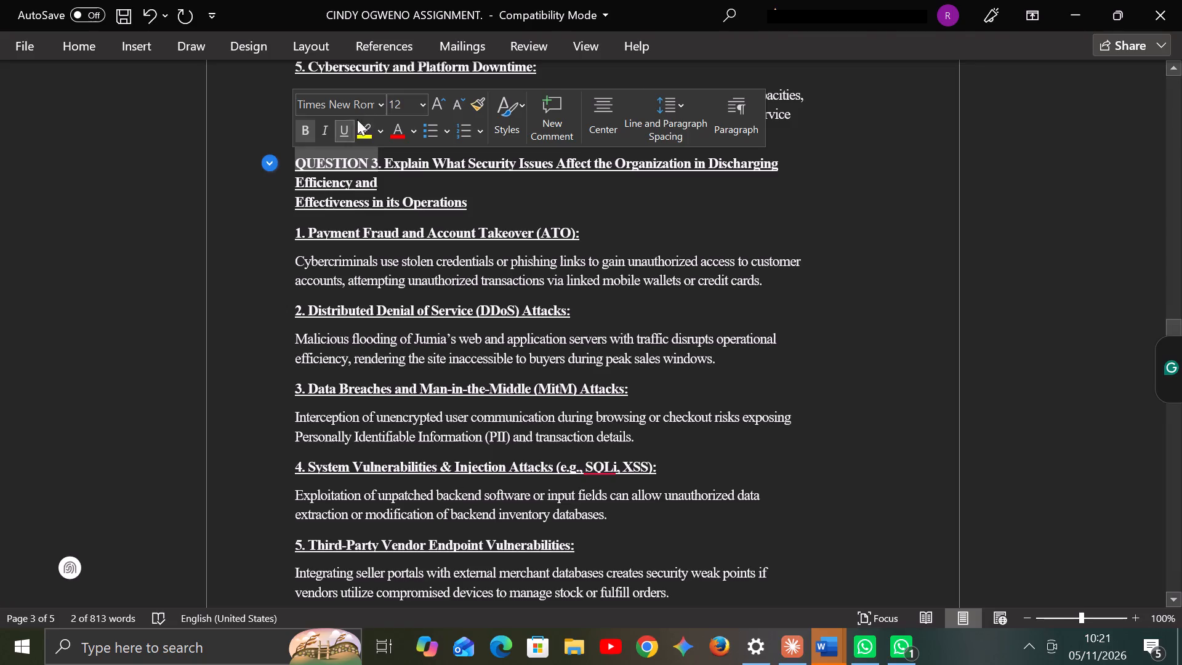
left_click(342, 133)
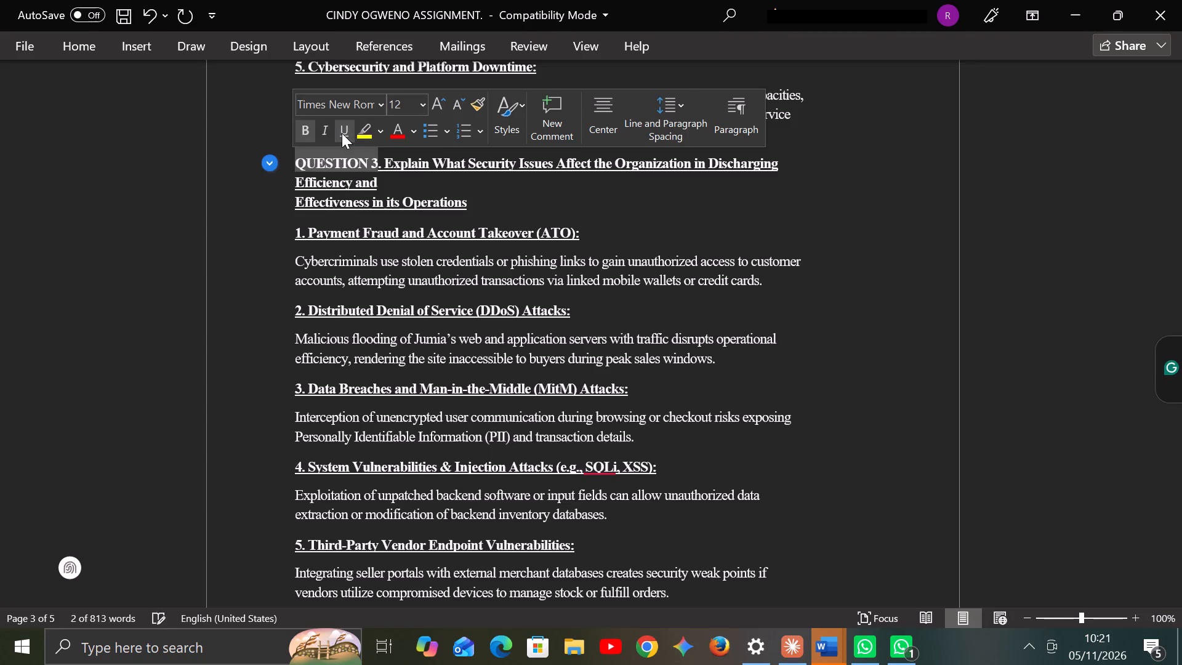
Remove the underline from the "QUESTION 4." prefix of the "Expound What Security Measures" heading.
scroll(0, 289, "down", 1)
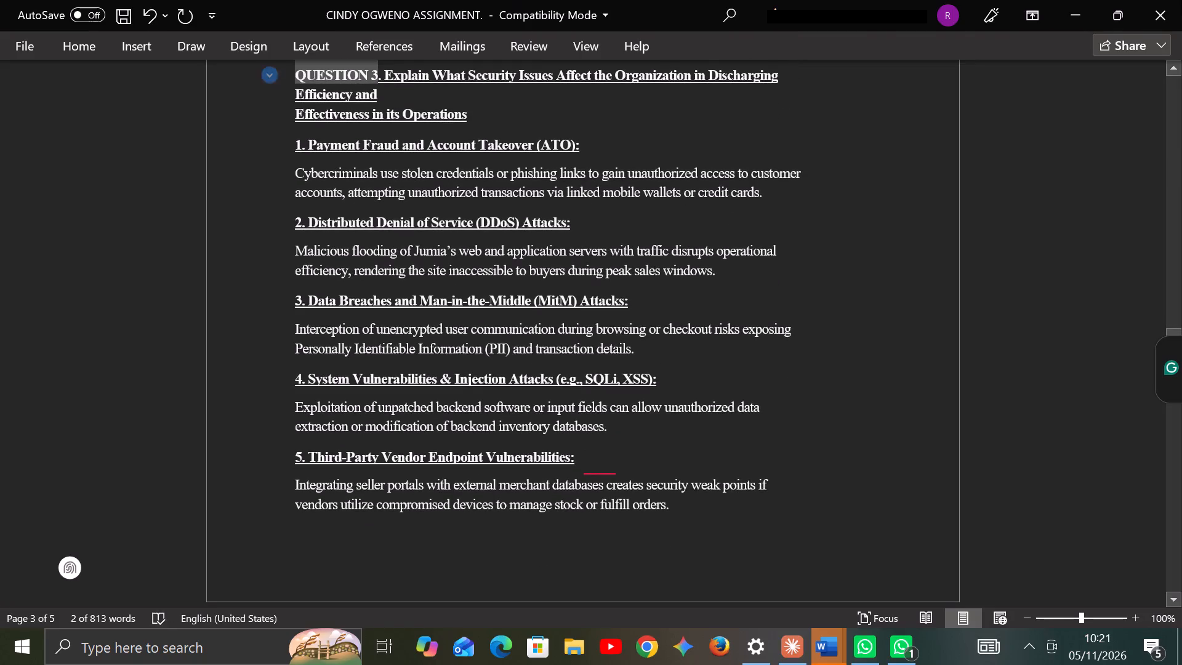
scroll(1181, 0, "down", 3)
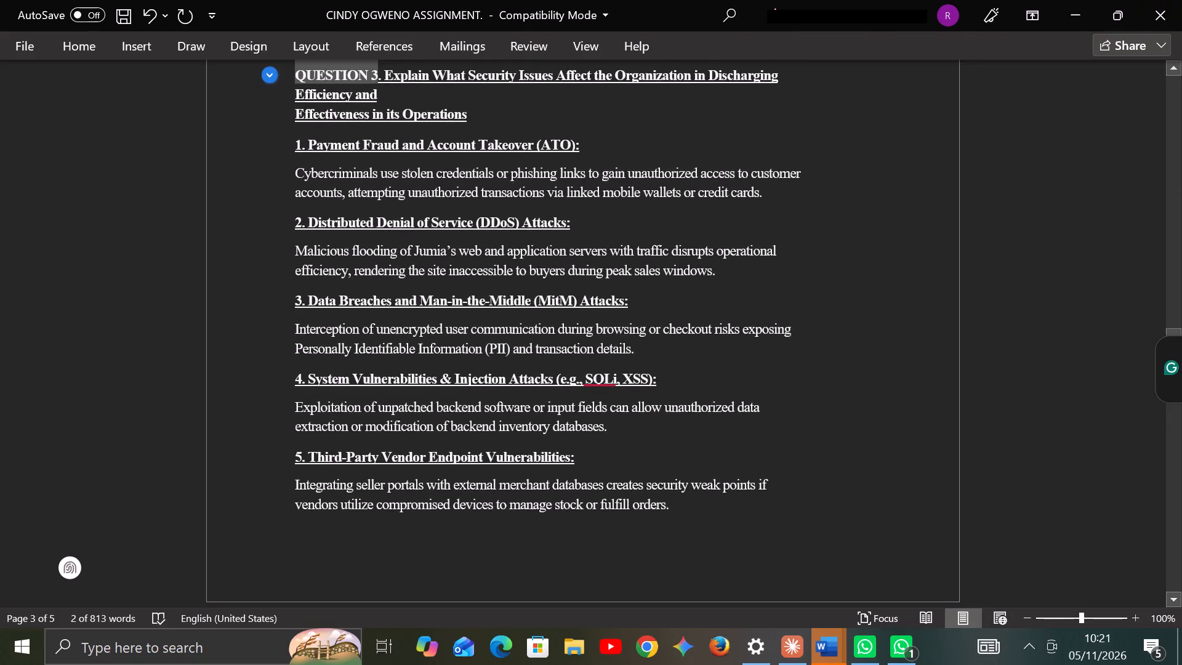
scroll(573, 286, "down", 5)
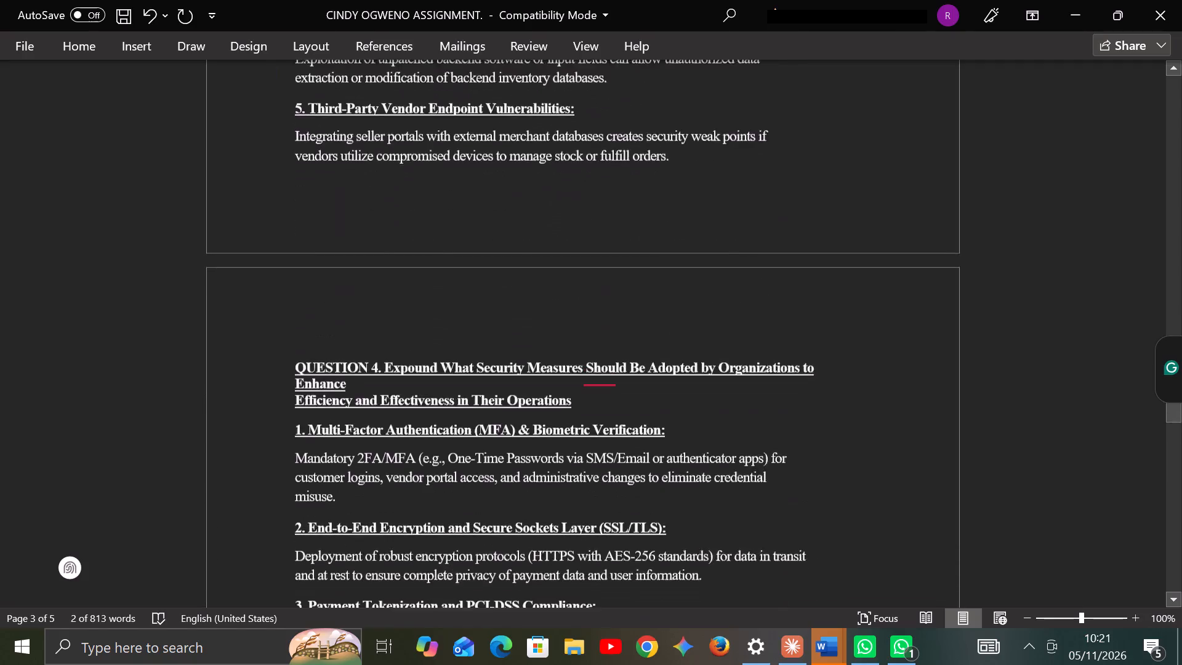
scroll(573, 286, "down", 1)
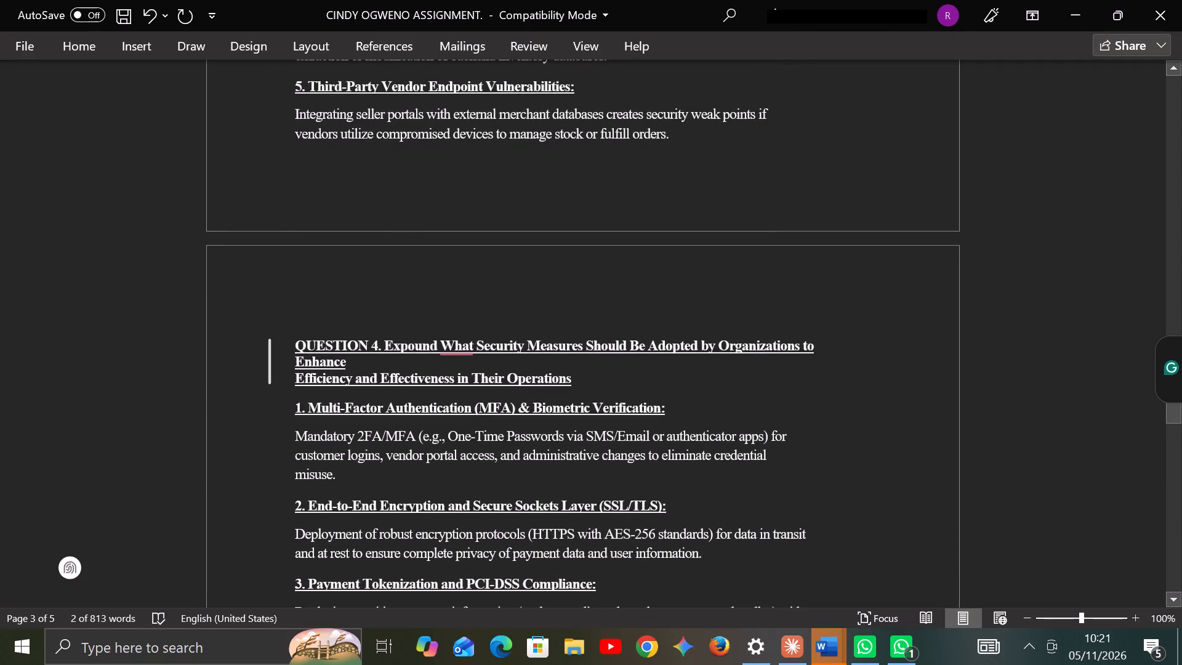
left_click_drag(382, 350, 332, 350)
left_click_drag(332, 350, 328, 350)
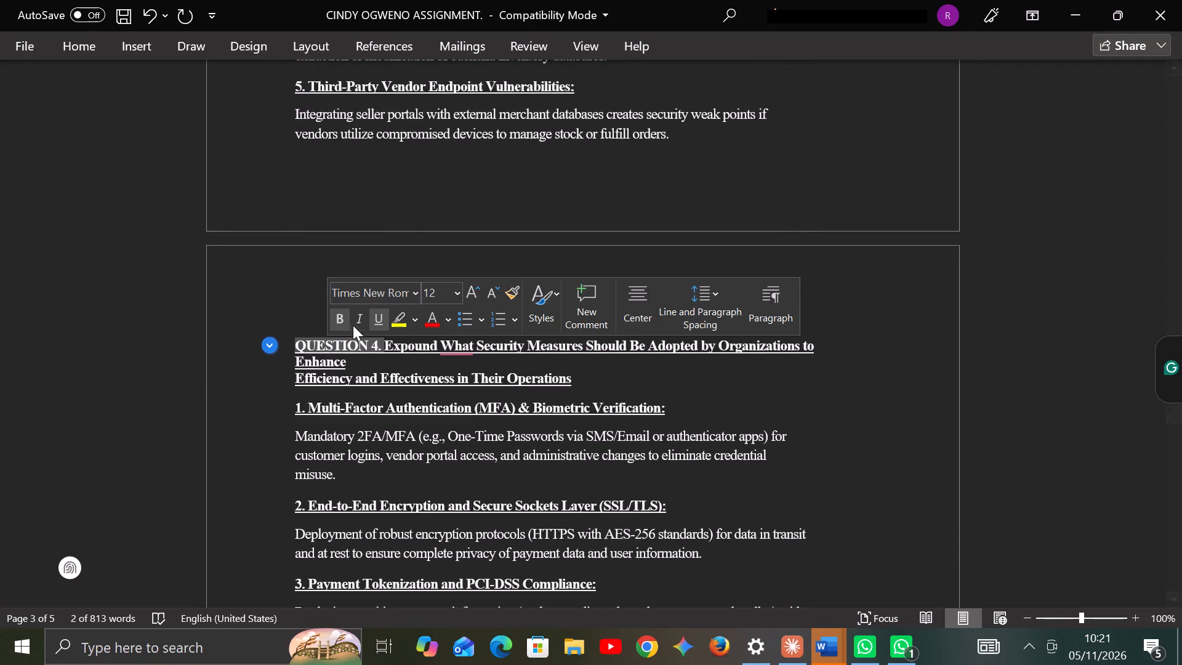
left_click(377, 321)
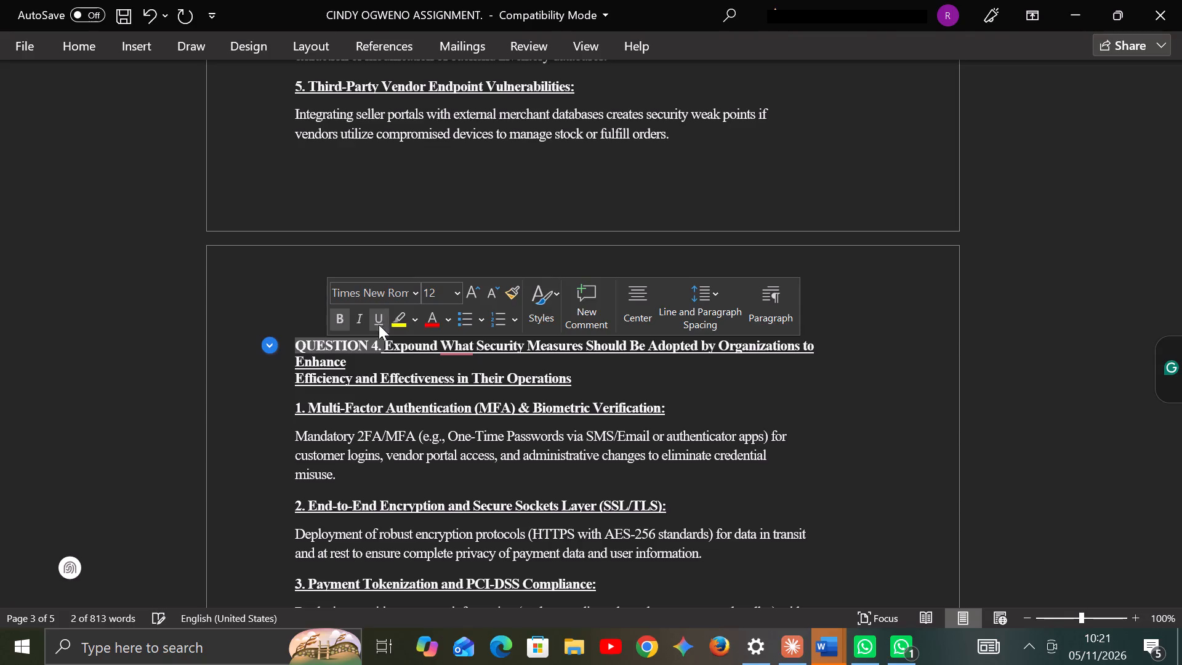
scroll(419, 418, "down", 1)
left_click(419, 418)
Review the formatting of the remaining question 4 text and the earlier pages back up to the cover page.
scroll(419, 418, "down", 1)
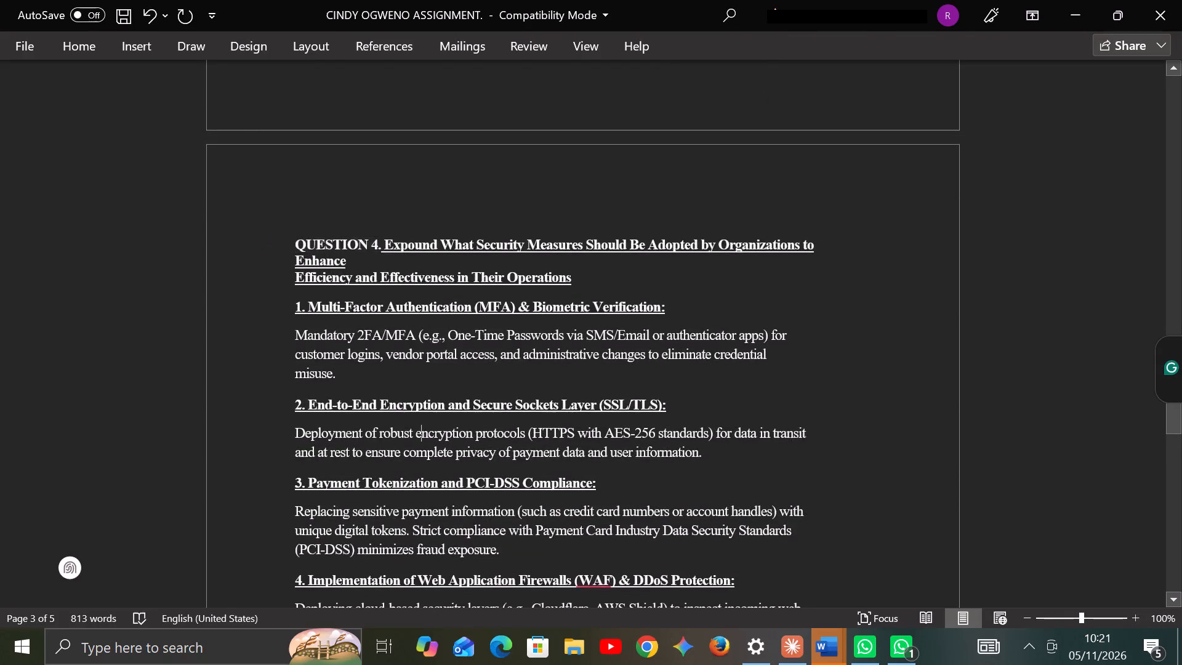
scroll(419, 418, "down", 6)
scroll(419, 418, "up", 9)
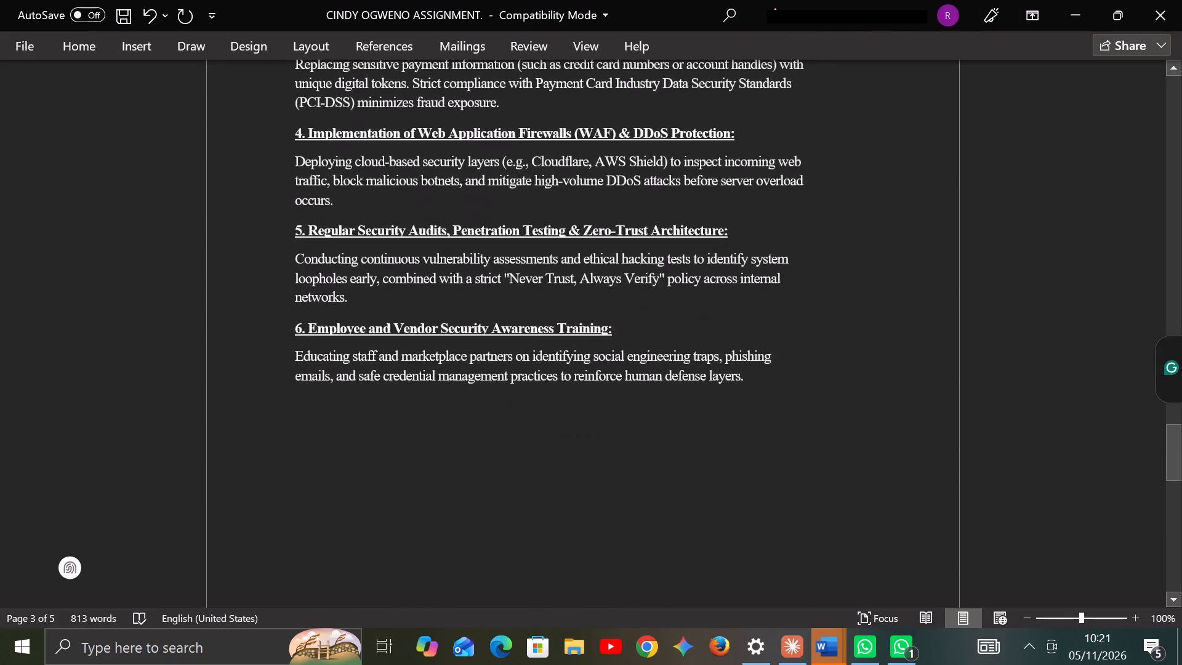
scroll(419, 418, "up", 9)
scroll(419, 418, "right", 1)
scroll(419, 418, "up", 1)
scroll(419, 418, "right", 1)
scroll(419, 418, "up", 3)
scroll(419, 418, "right", 1)
scroll(419, 418, "up", 1)
scroll(419, 418, "right", 1)
scroll(419, 418, "up", 2)
scroll(419, 418, "right", 1)
scroll(419, 418, "up", 1)
scroll(419, 418, "right", 1)
scroll(419, 418, "up", 1)
scroll(419, 418, "right", 1)
scroll(419, 418, "up", 2)
scroll(419, 418, "right", 1)
scroll(419, 418, "up", 7)
scroll(419, 418, "up", 20)
scroll(419, 418, "up", 2)
scroll(419, 418, "down", 1)
scroll(419, 418, "up", 3)
scroll(419, 418, "right", 1)
scroll(419, 418, "up", 3)
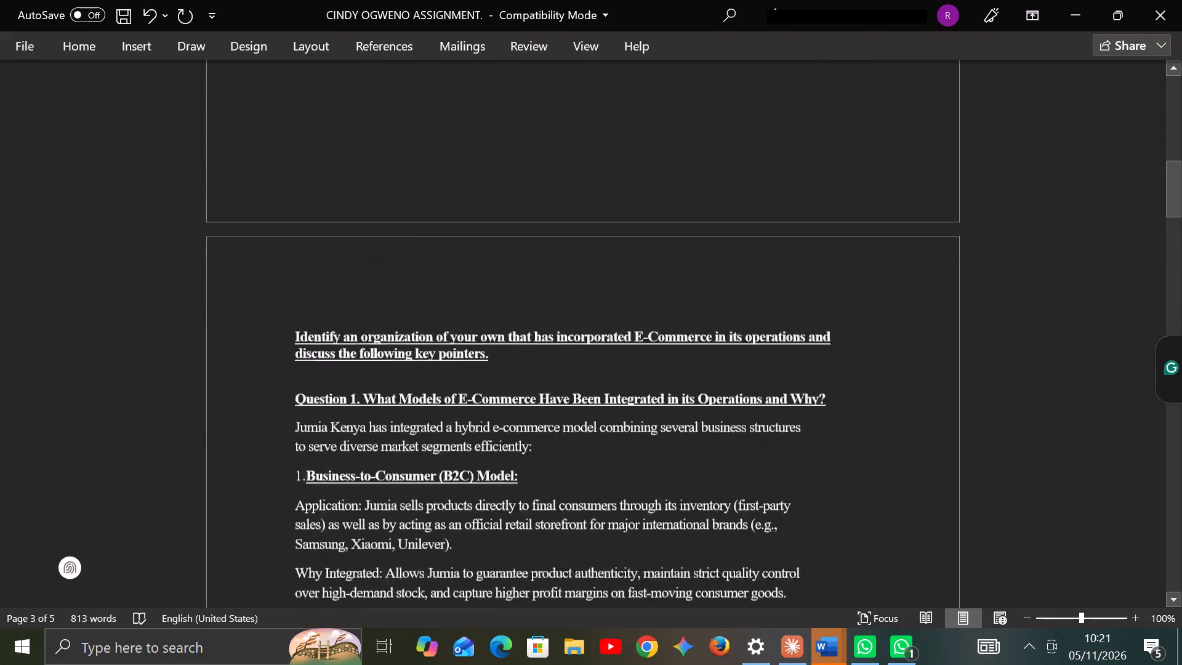
scroll(419, 418, "up", 2)
scroll(419, 418, "right", 1)
scroll(419, 418, "up", 1)
scroll(419, 418, "right", 1)
scroll(419, 418, "up", 1)
scroll(419, 418, "right", 1)
scroll(419, 418, "up", 1)
scroll(419, 418, "right", 1)
scroll(419, 418, "up", 2)
scroll(419, 418, "right", 1)
scroll(419, 418, "up", 1)
scroll(419, 418, "right", 1)
scroll(419, 418, "up", 1)
scroll(419, 418, "right", 1)
scroll(419, 418, "up", 7)
scroll(419, 418, "down", 2)
scroll(419, 418, "up", 6)
scroll(419, 418, "down", 5)
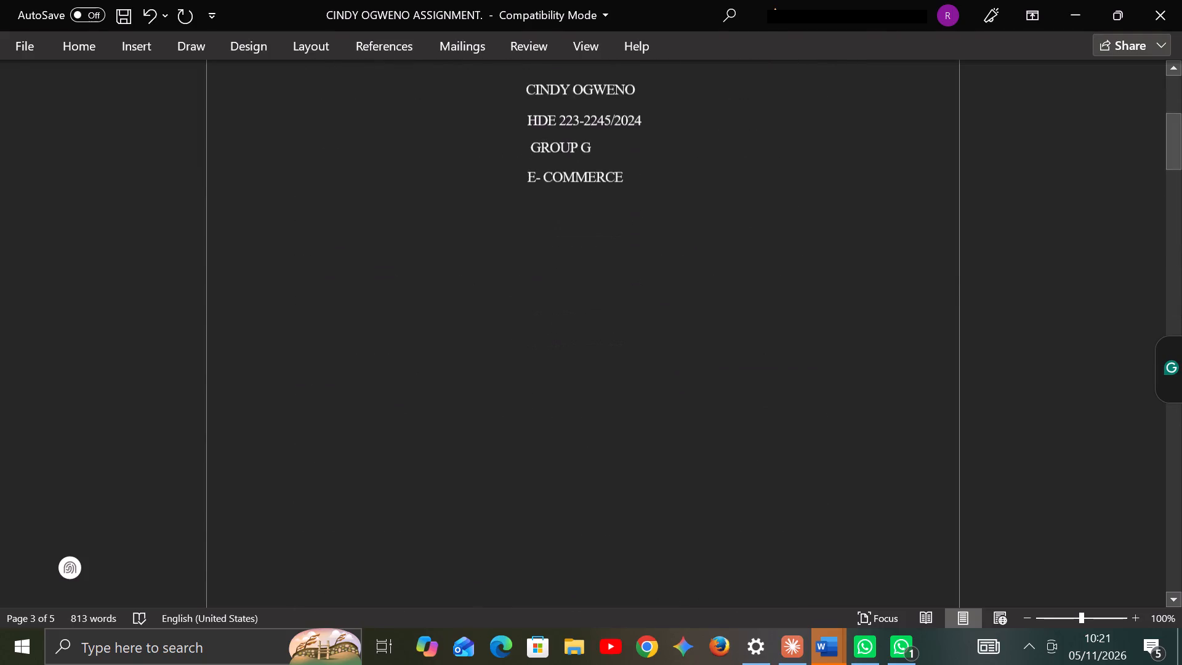
Remove the underline from the "Question 1." prefix of the "What Models of E-Commerce" heading.
scroll(419, 418, "down", 16)
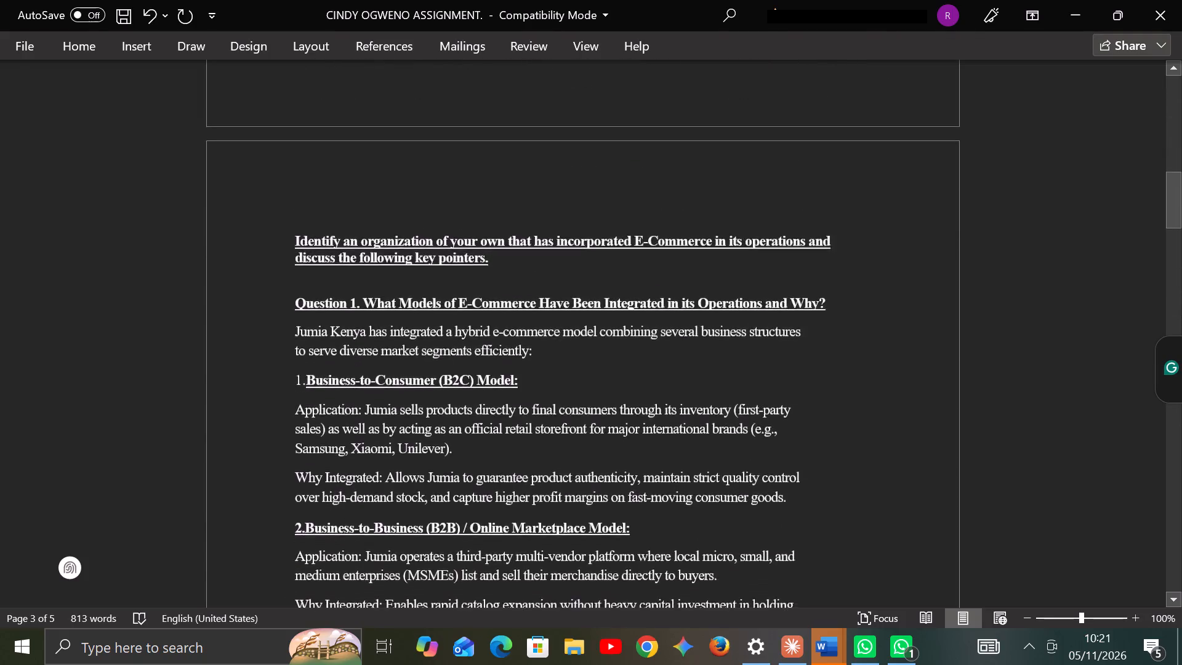
scroll(419, 418, "up", 1)
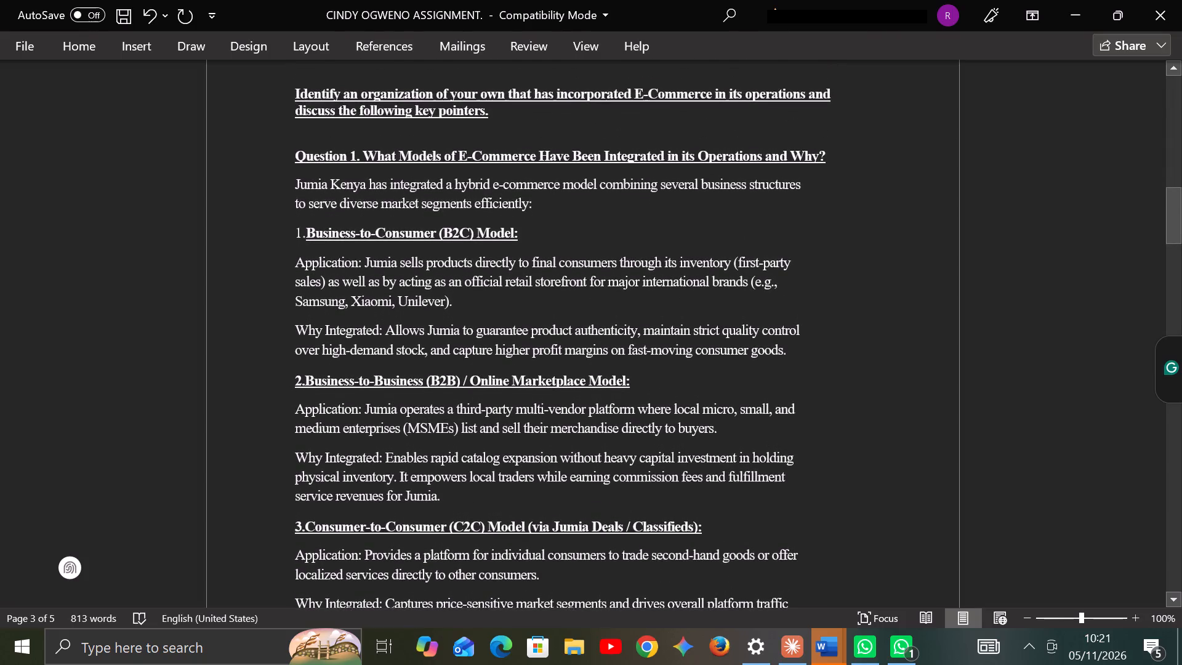
left_click_drag(360, 155, 310, 155)
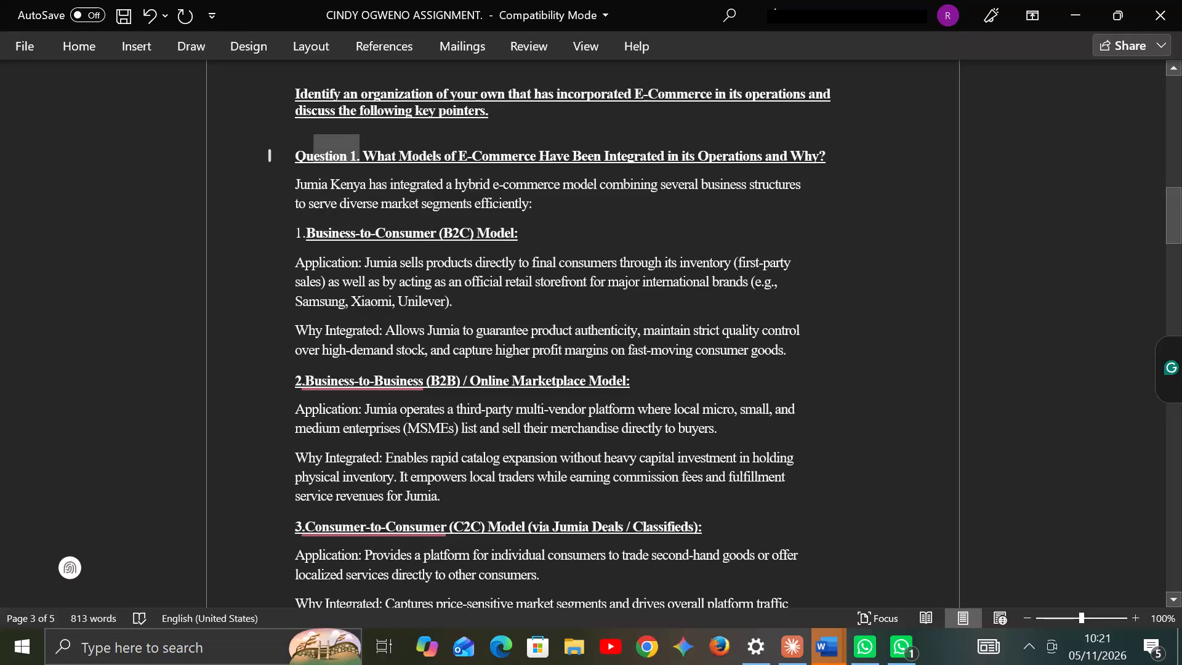
left_click_drag(310, 155, 300, 155)
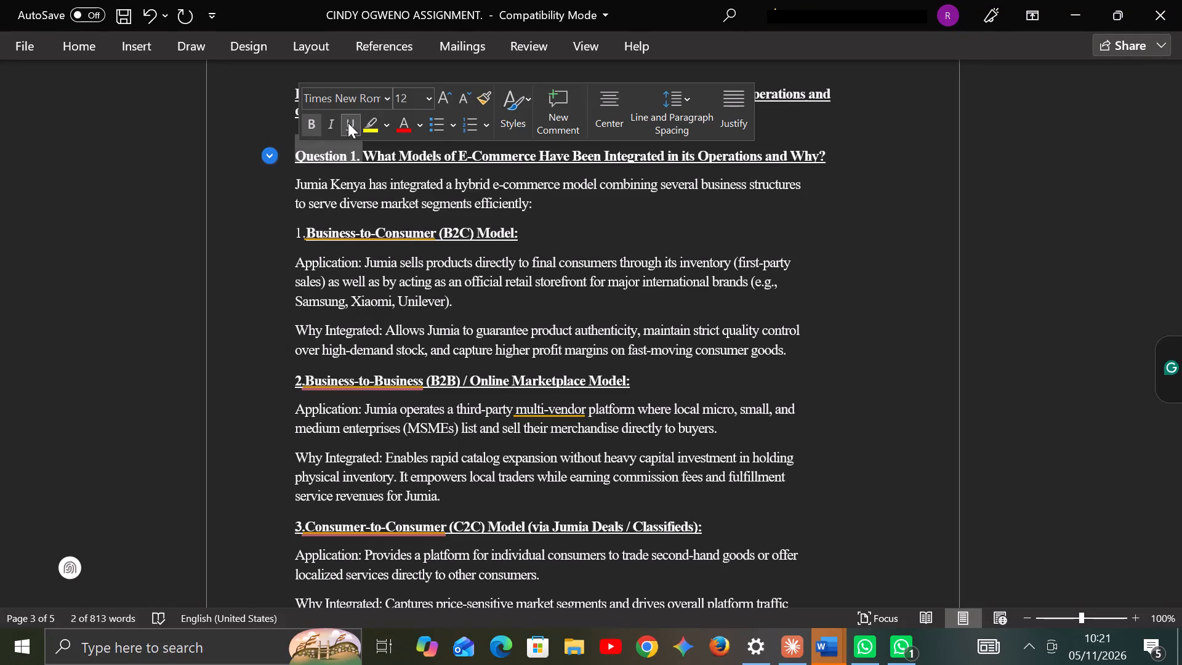
left_click(348, 123)
Export the assignment as a PDF in Documents, replacing the final period of the suggested file name with a space and "PDF".
scroll(373, 192, "up", 1)
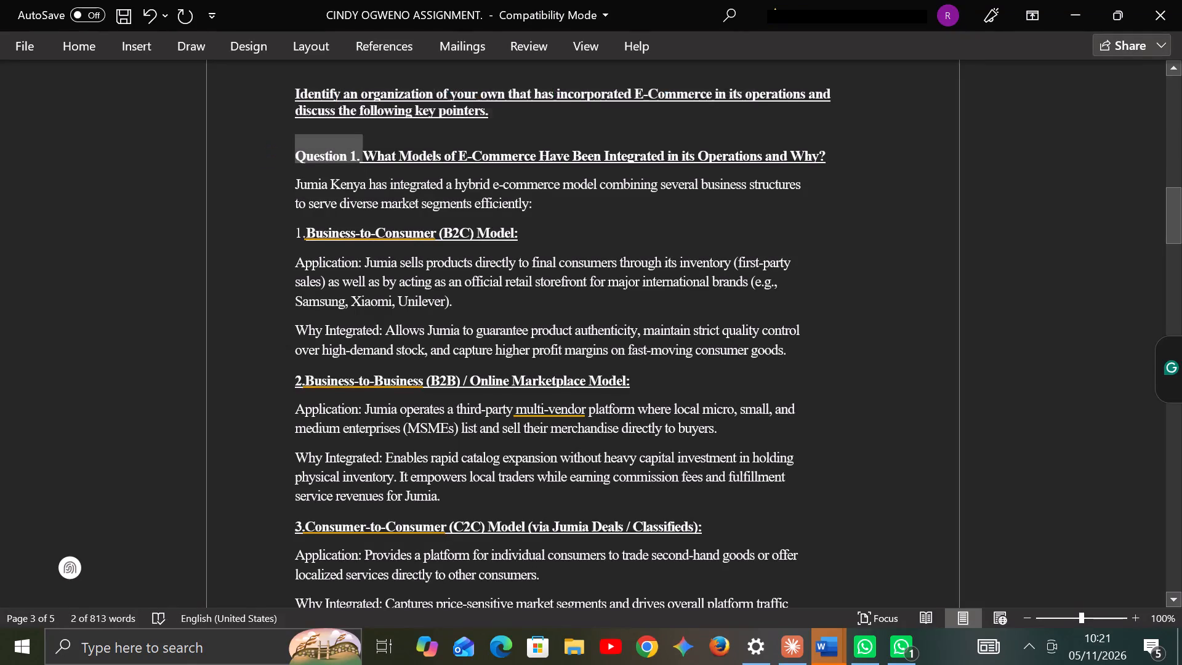
scroll(373, 192, "up", 1)
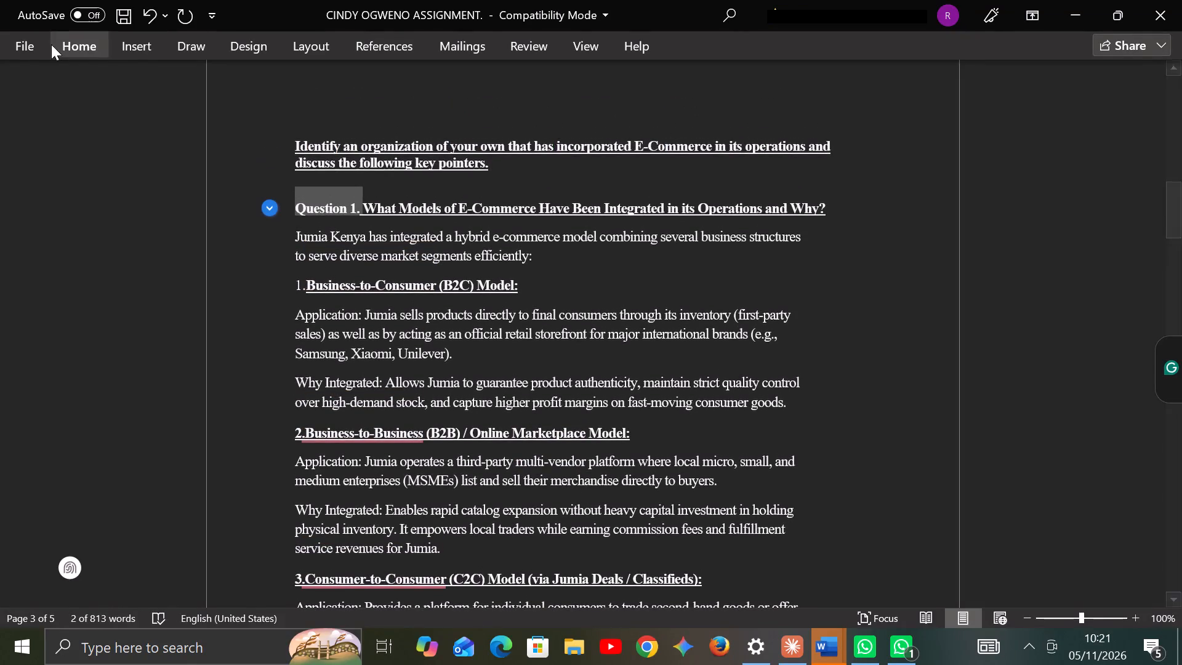
left_click(14, 43)
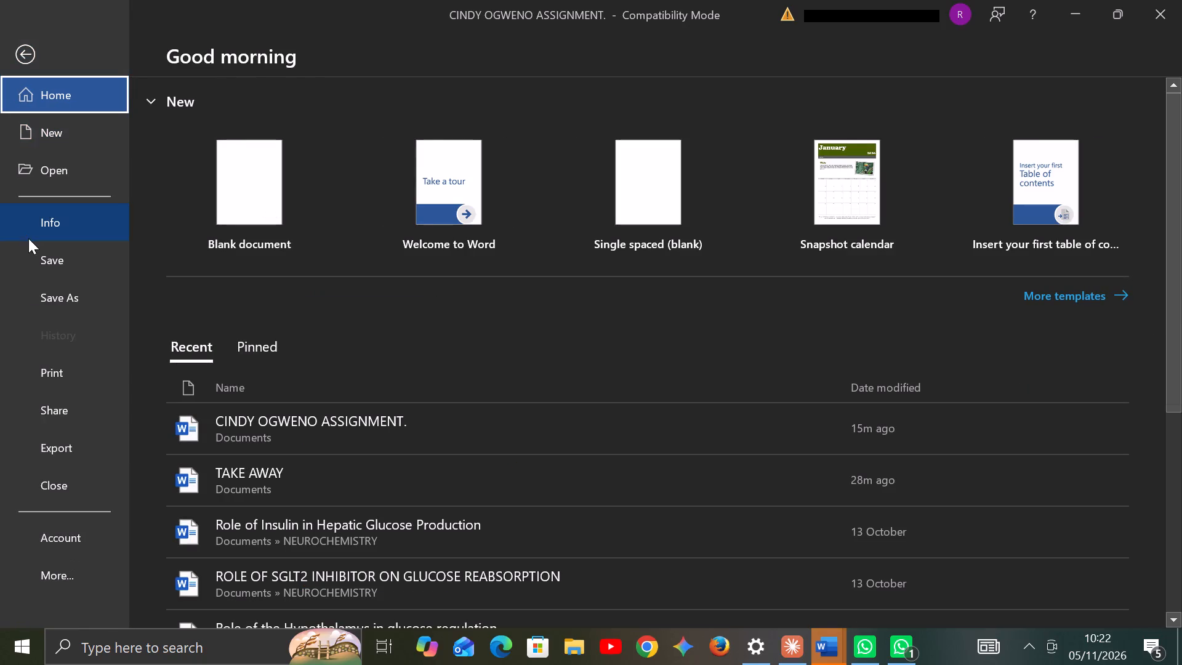
left_click(50, 445)
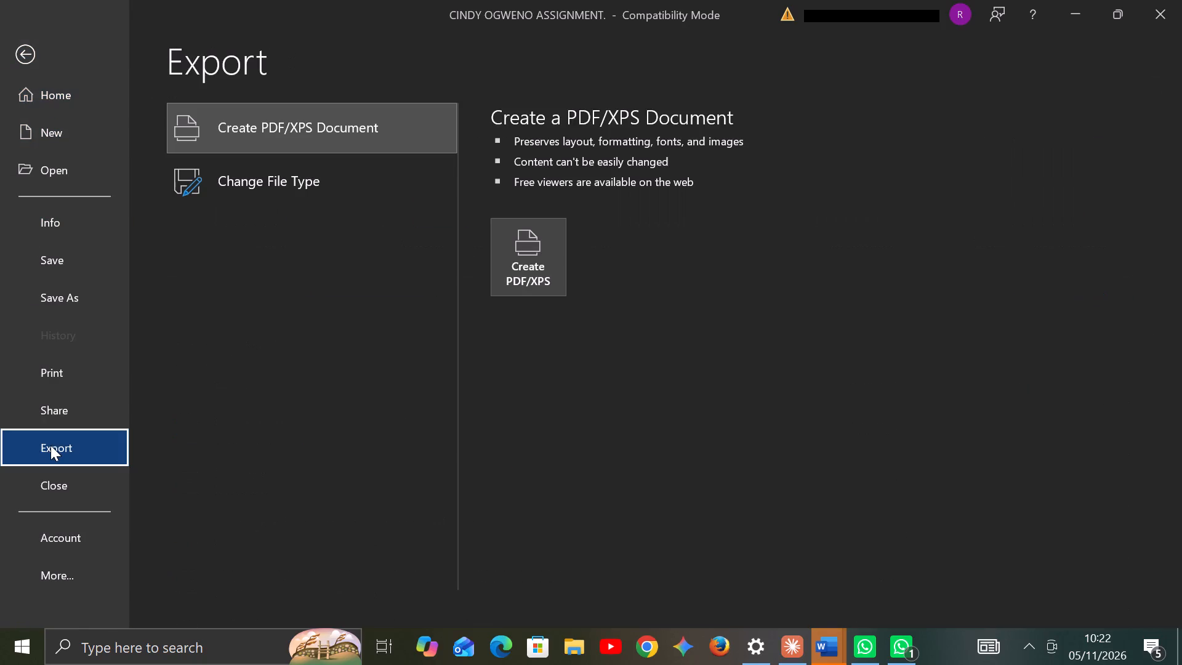
left_click(536, 274)
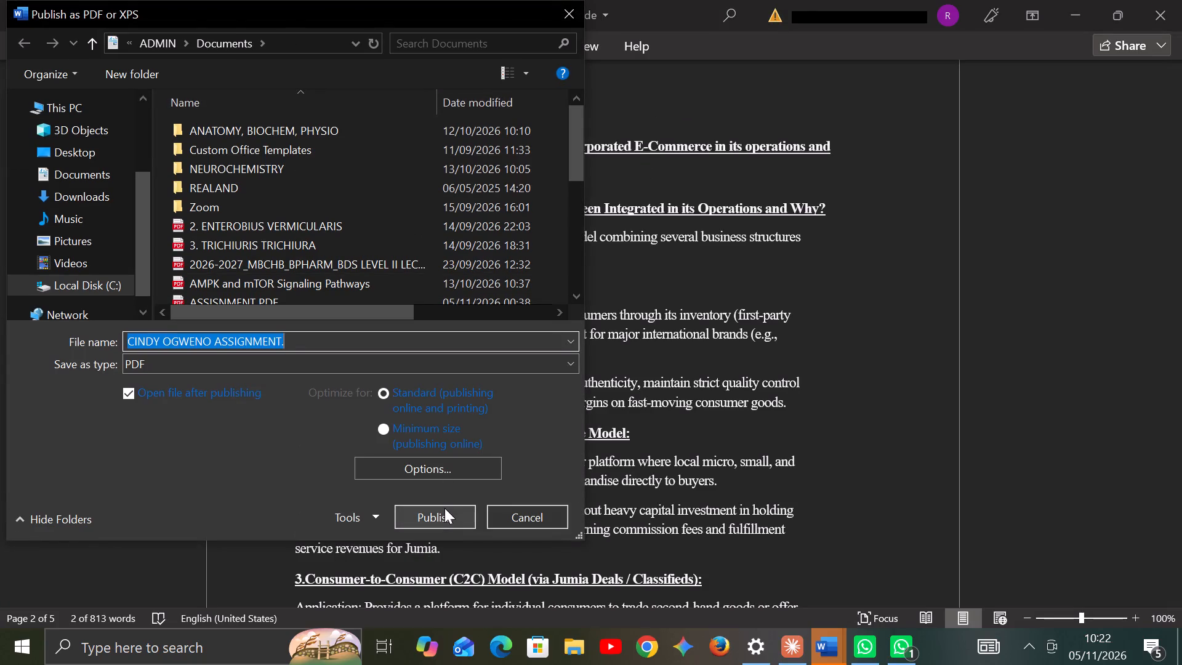
left_click(318, 341)
key("BackSpace")
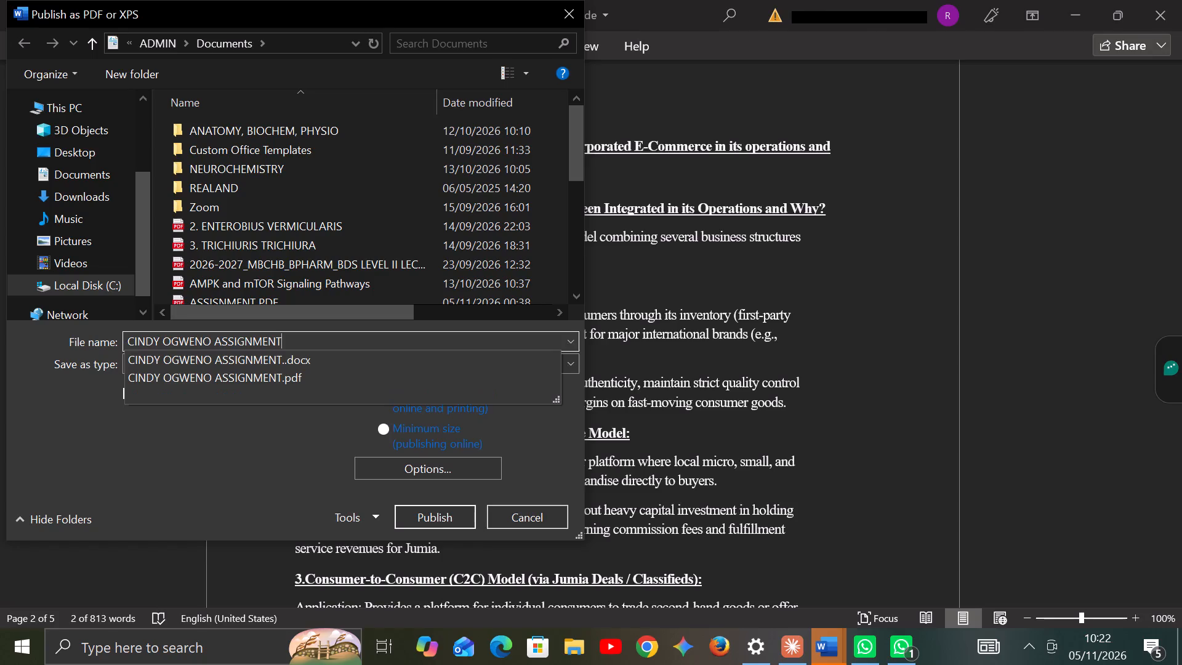
key("space")
type("PDF")
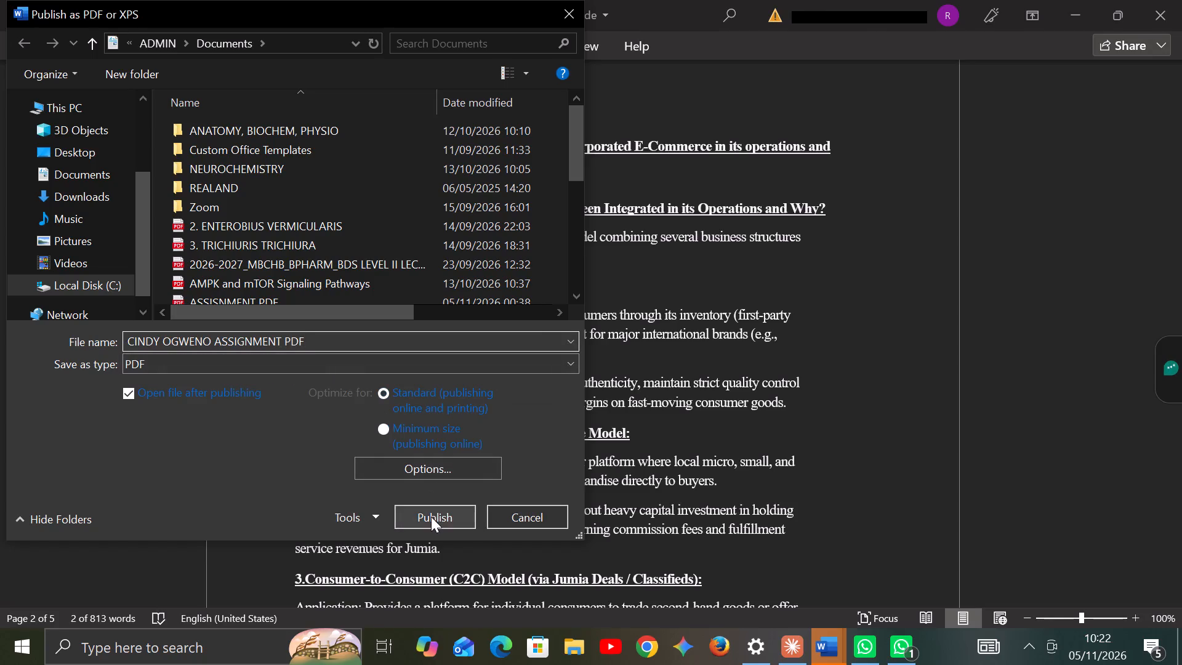
left_click(431, 517)
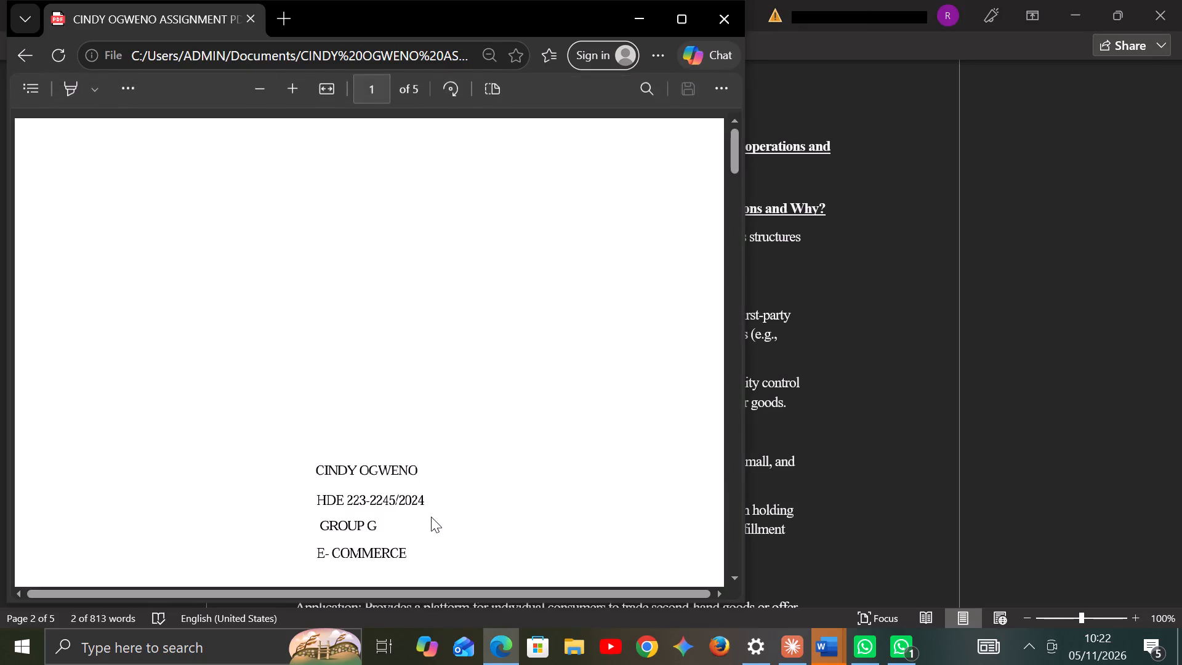
Review the layout and heading formatting of the exported assignment PDF from the cover page through question 4, and minimise the PDF window.
scroll(430, 512, "down", 9)
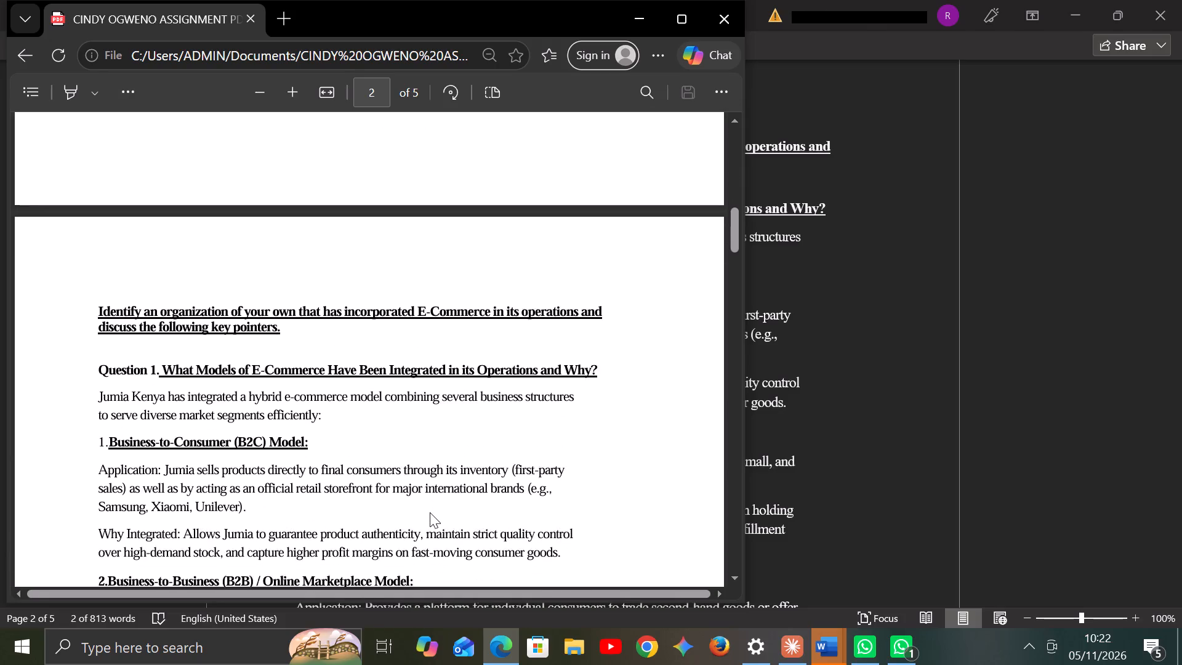
scroll(430, 512, "down", 1)
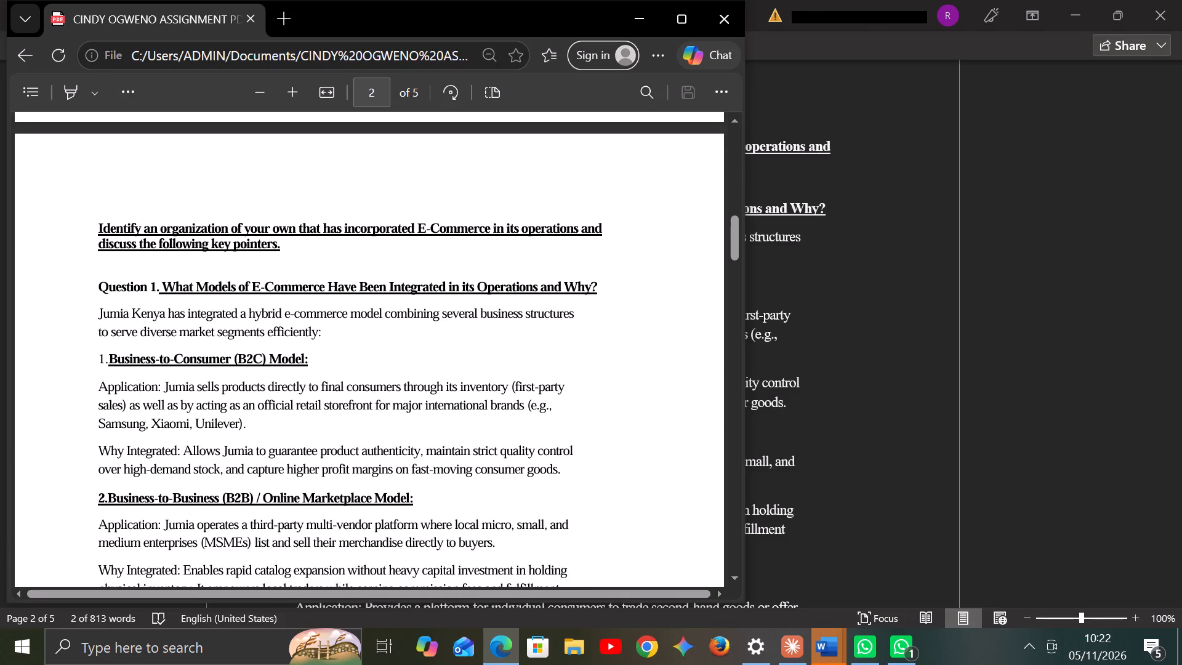
scroll(310, 307, "down", 1)
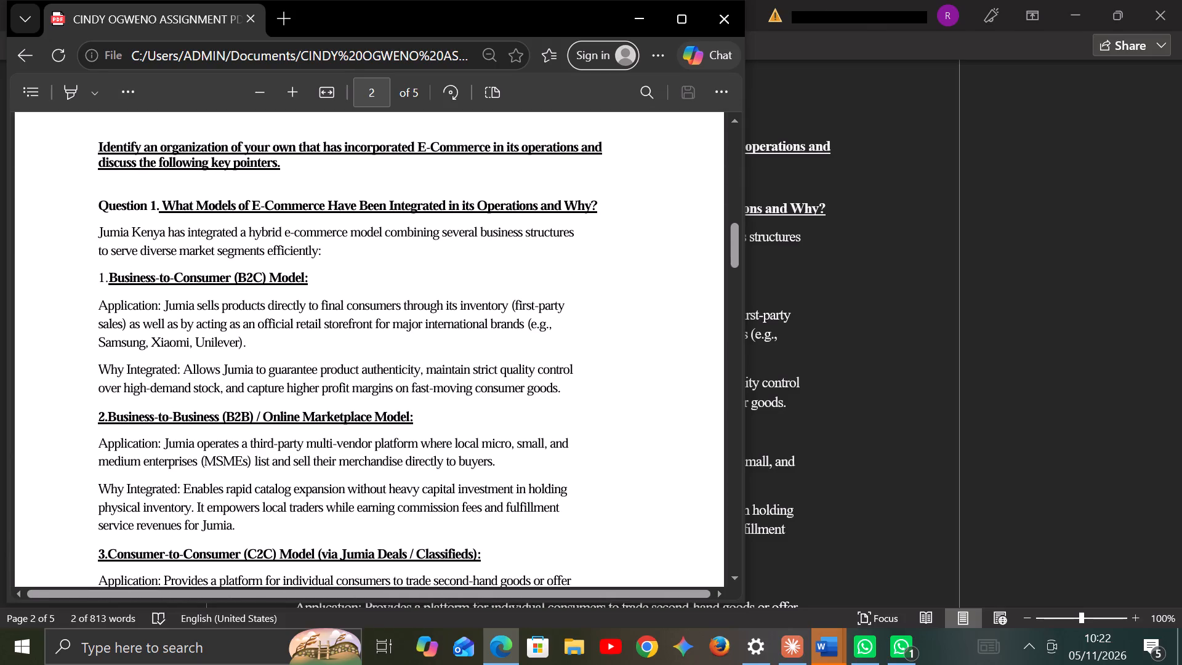
scroll(310, 307, "down", 2)
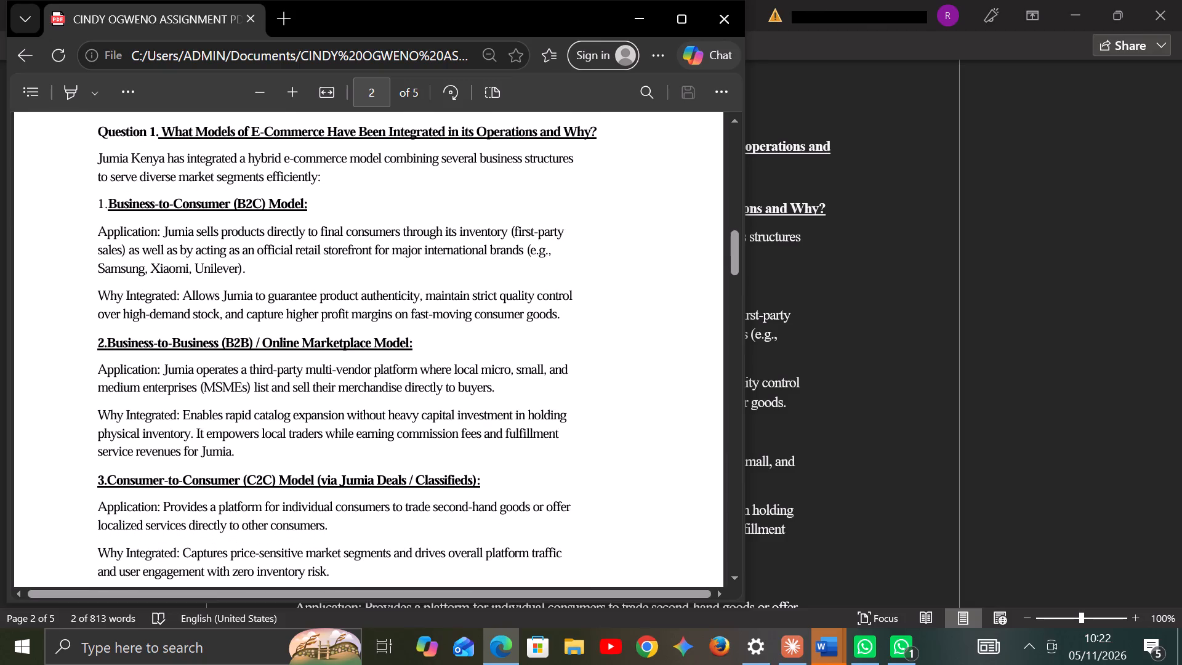
scroll(310, 307, "down", 13)
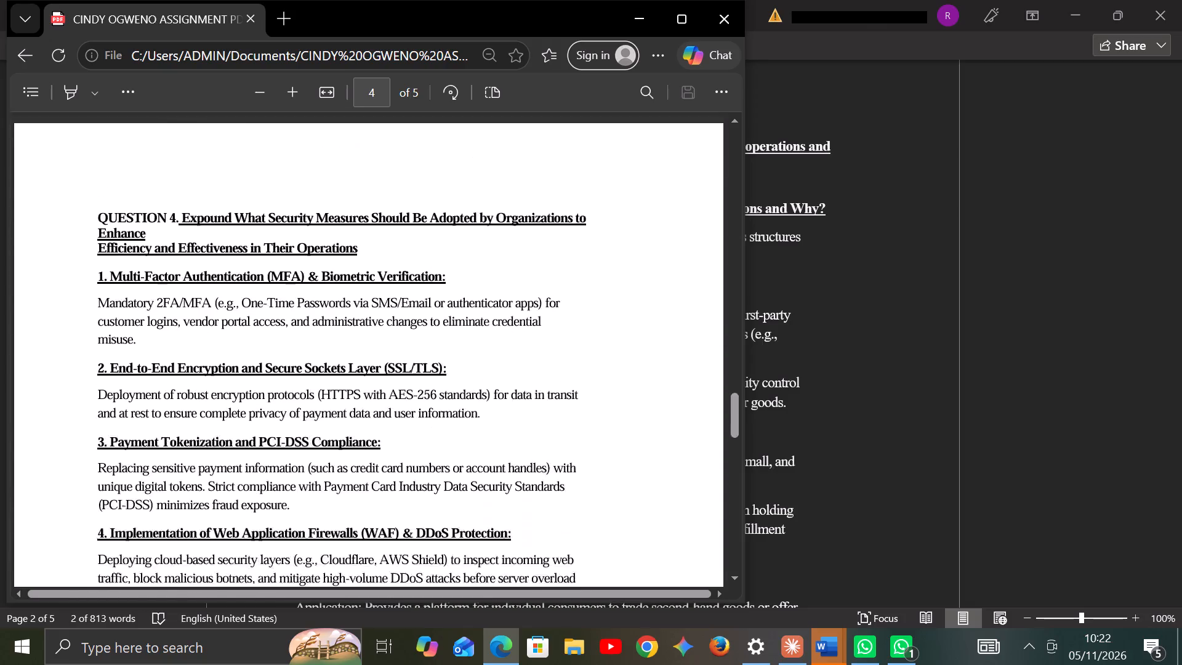
scroll(310, 307, "down", 2)
scroll(310, 307, "up", 2)
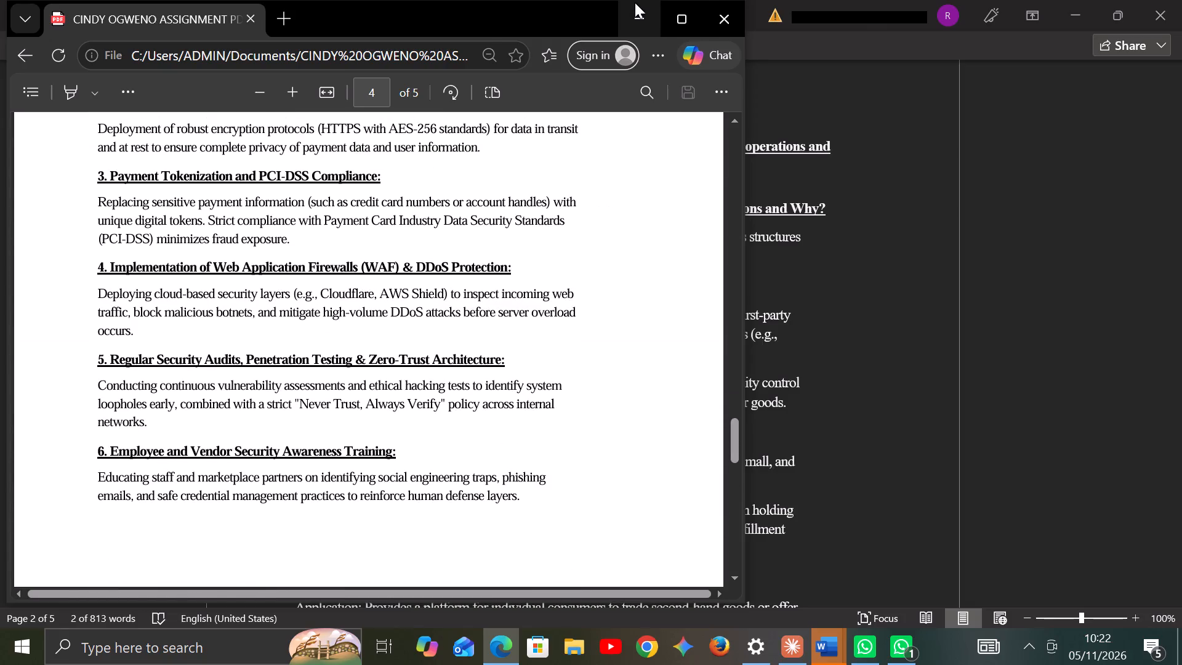
left_click(635, 5)
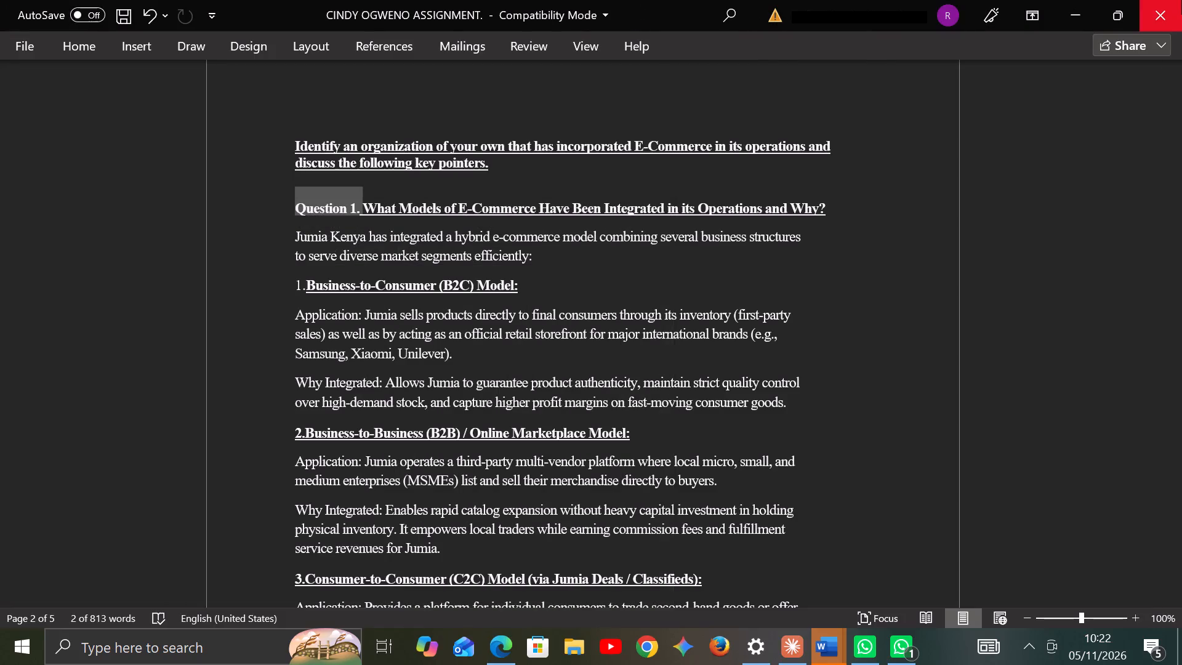
Start closing the assignment document in Word.
left_click(1180, 0)
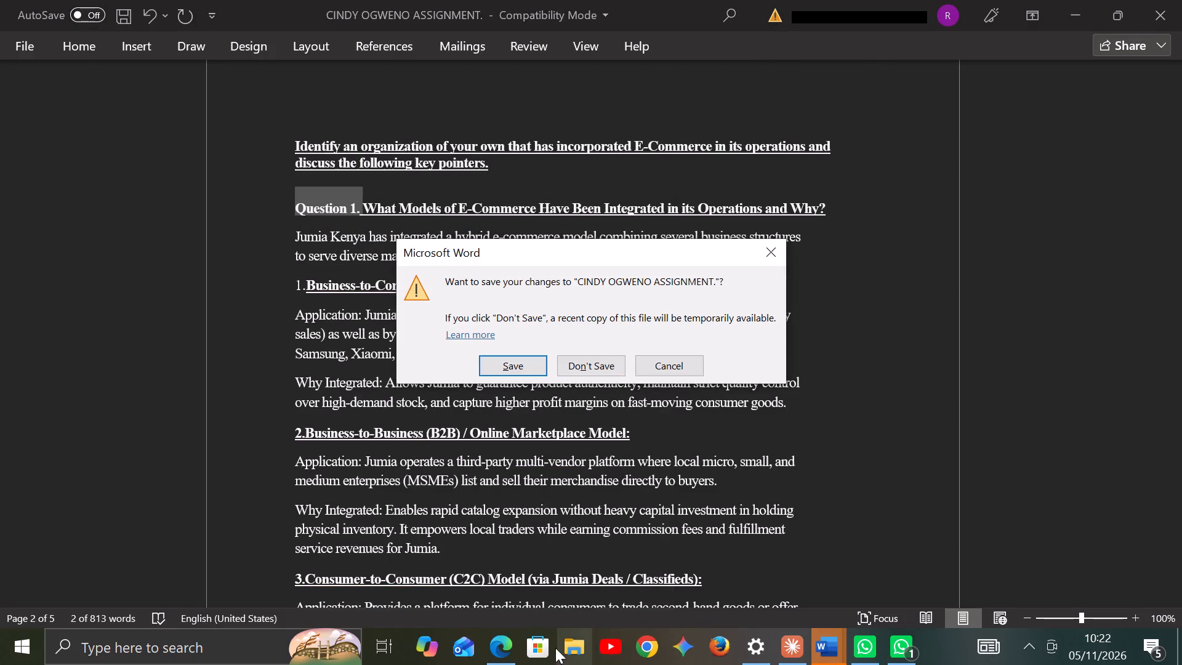
Switch to File Explorer and open the Documents folder, where the assignment PDF was exported.
left_click(585, 642)
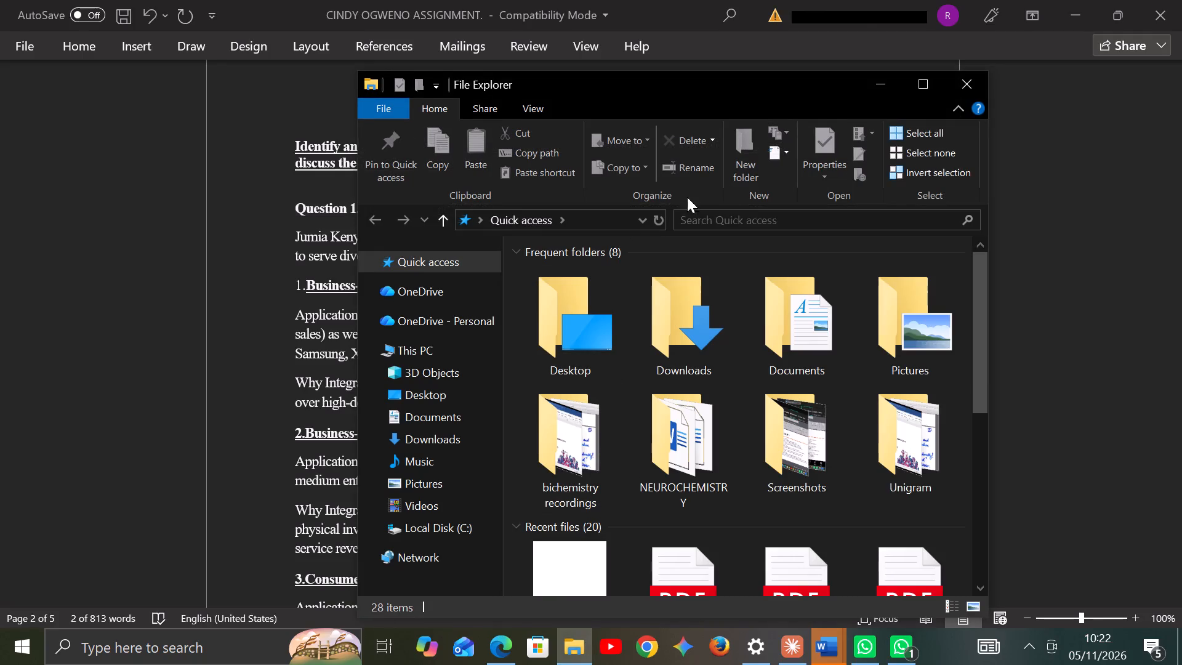
left_click(738, 213)
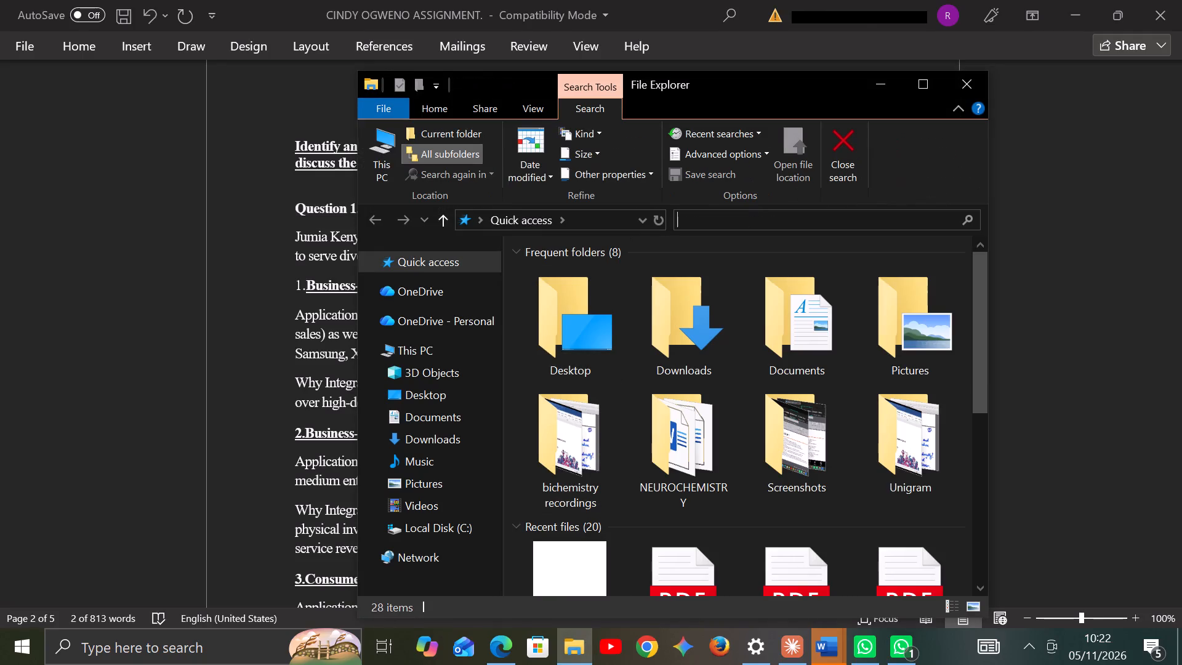
left_click(436, 423)
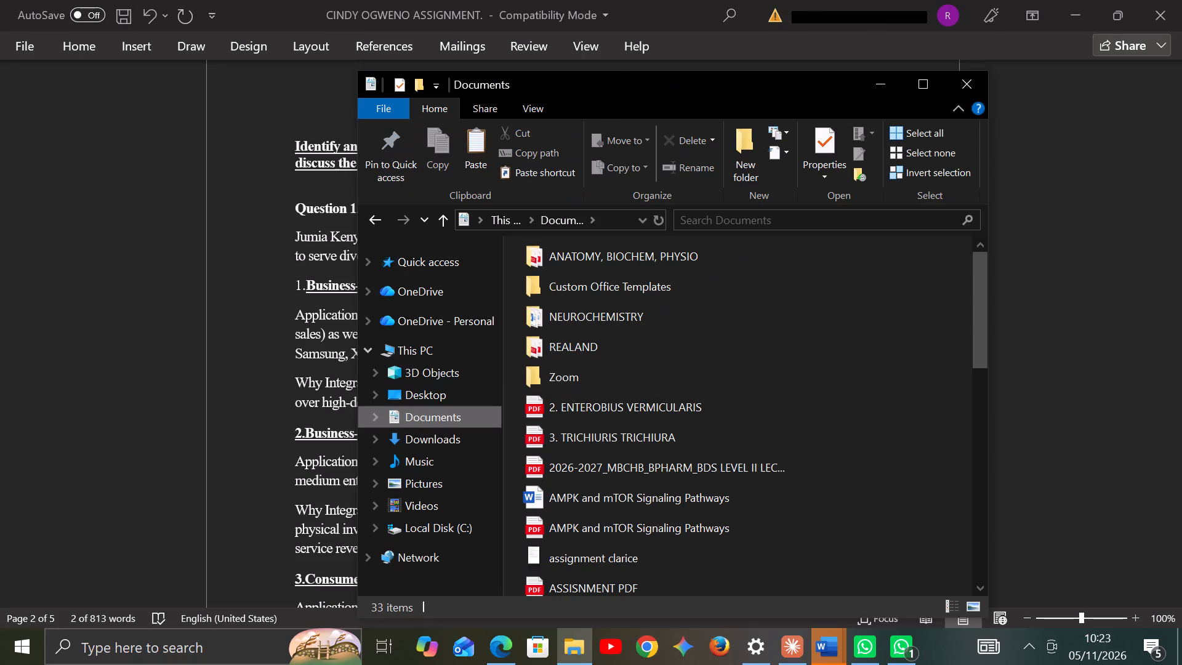
Search the Documents folder for the assignment files using the student's first name.
left_click(823, 214)
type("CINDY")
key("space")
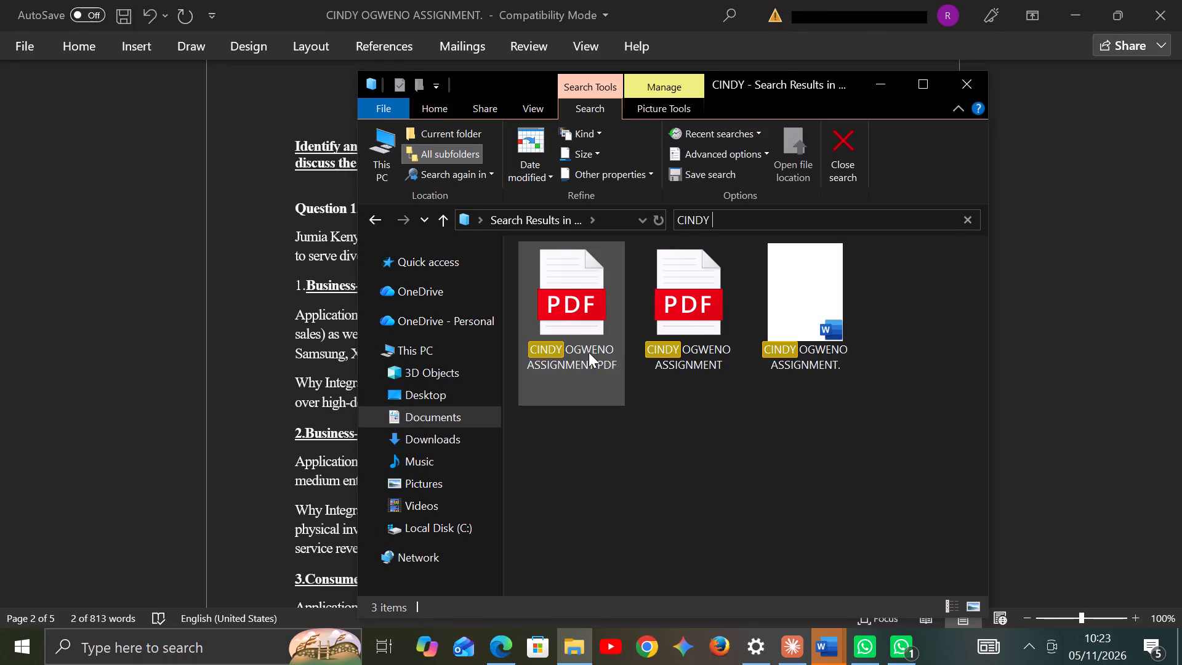
Share the exported assignment file whose name ends in "PDF" through WhatsApp, not WhatsApp Beta.
right_click(613, 525)
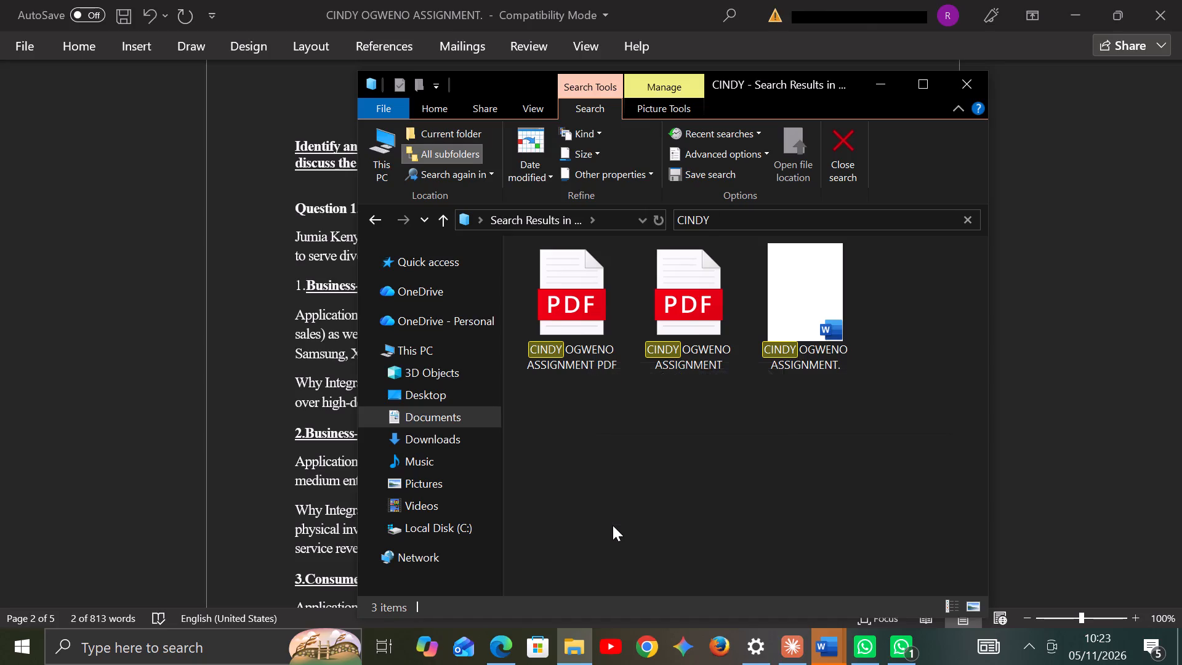
left_click(587, 349)
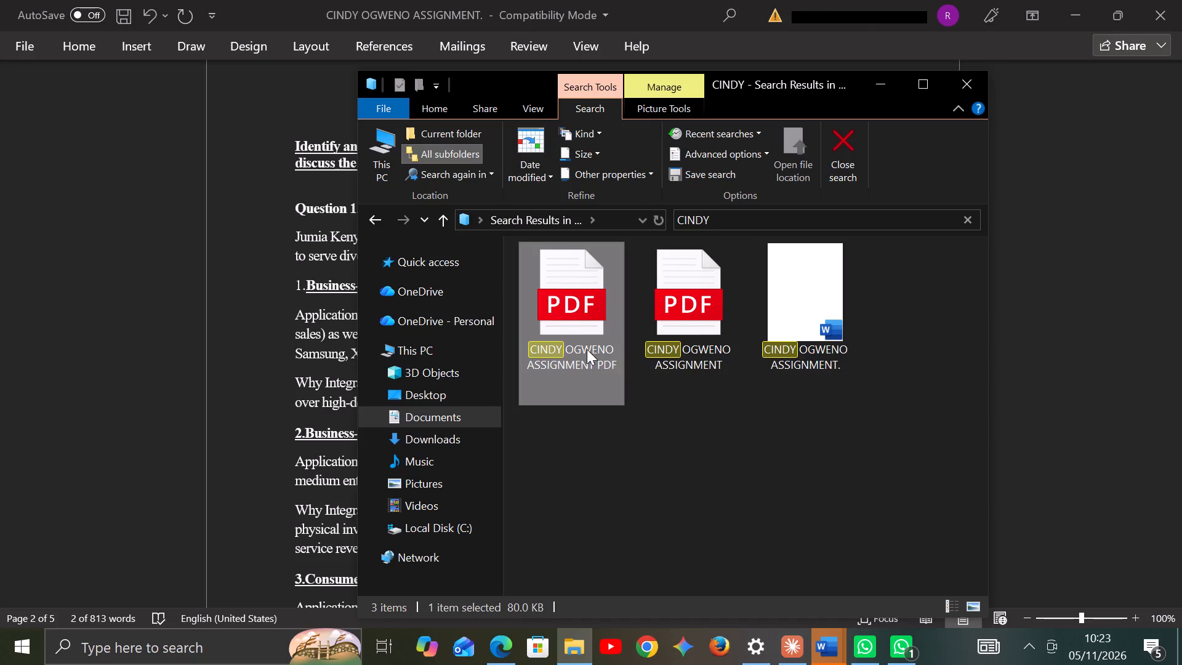
right_click(587, 349)
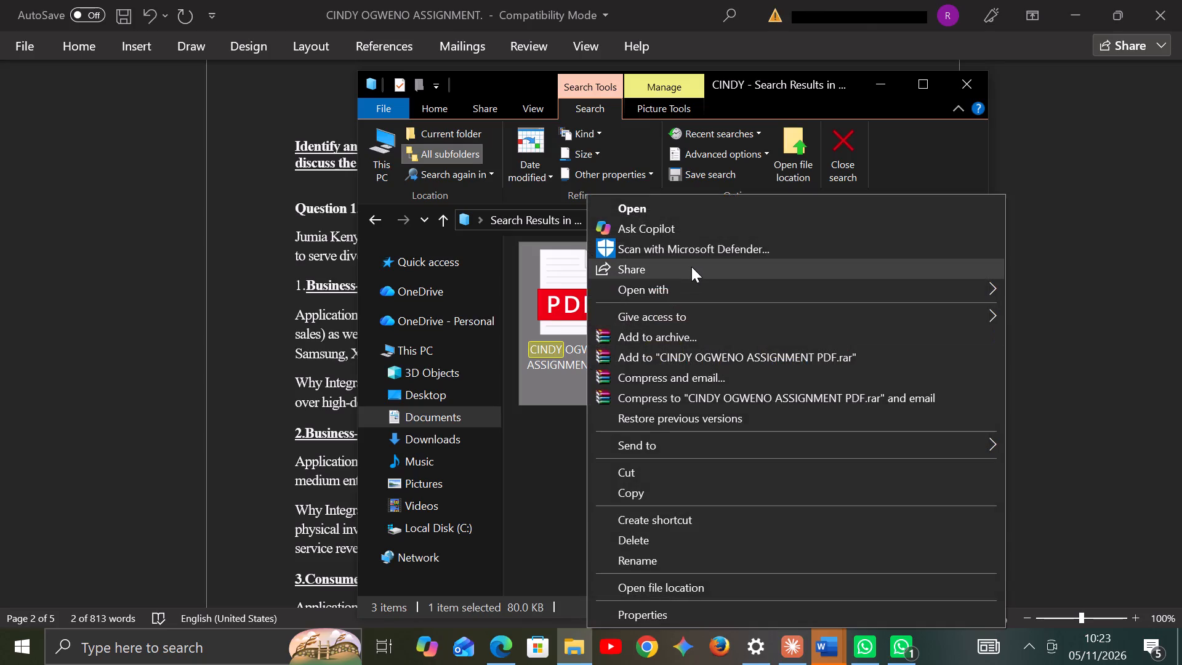
left_click(691, 265)
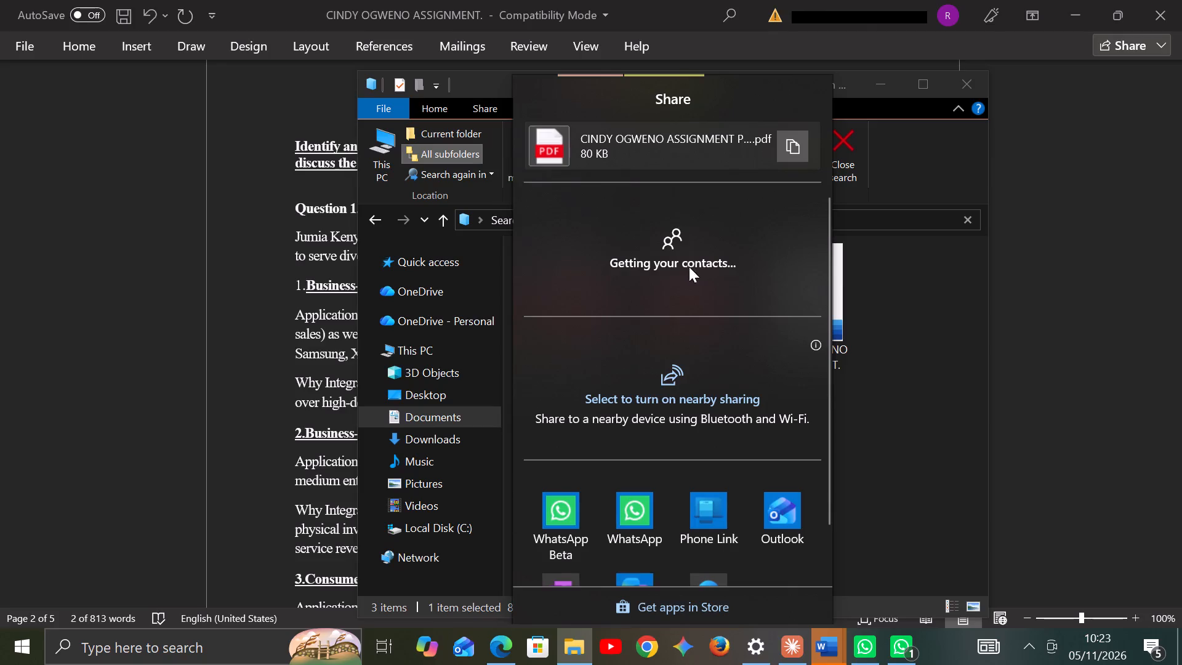
left_click(624, 523)
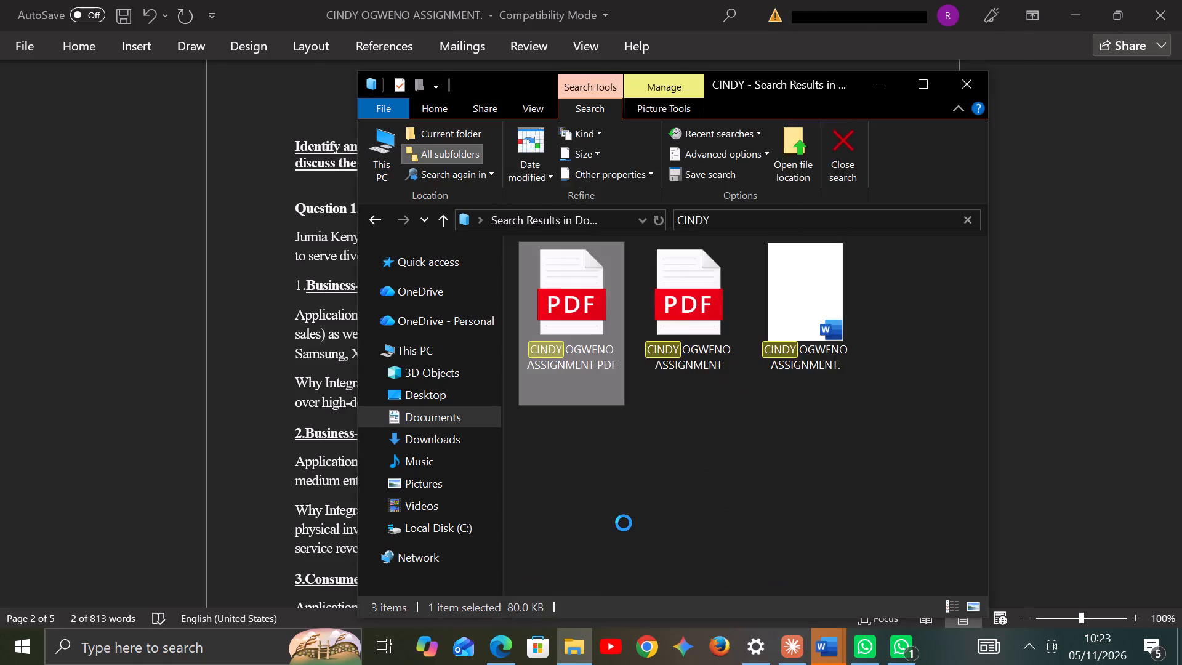
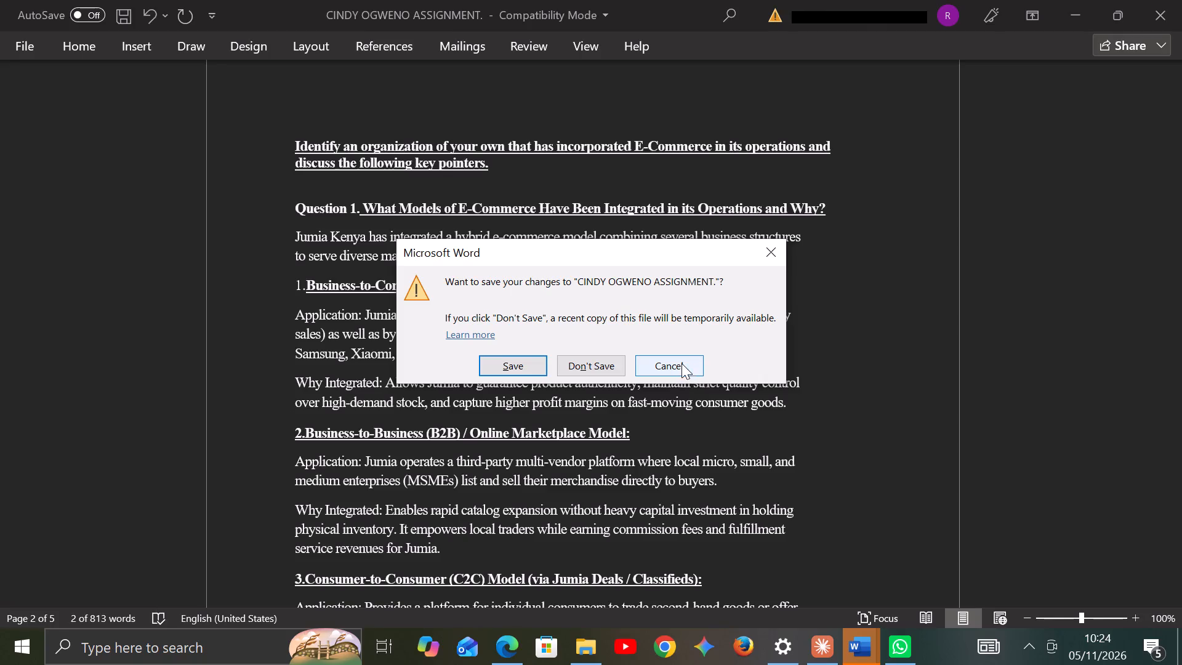
Close the assignment and the remaining Word documents without saving changes, choosing to remove the unopened recovered files.
left_click(589, 368)
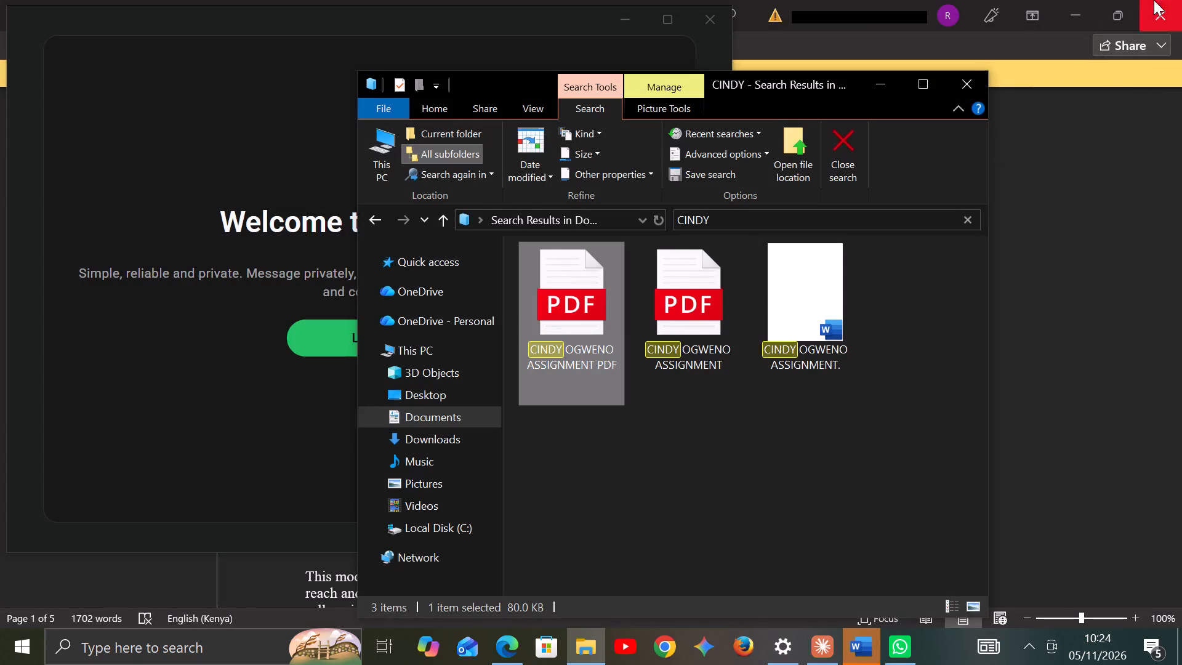
left_click(1176, 16)
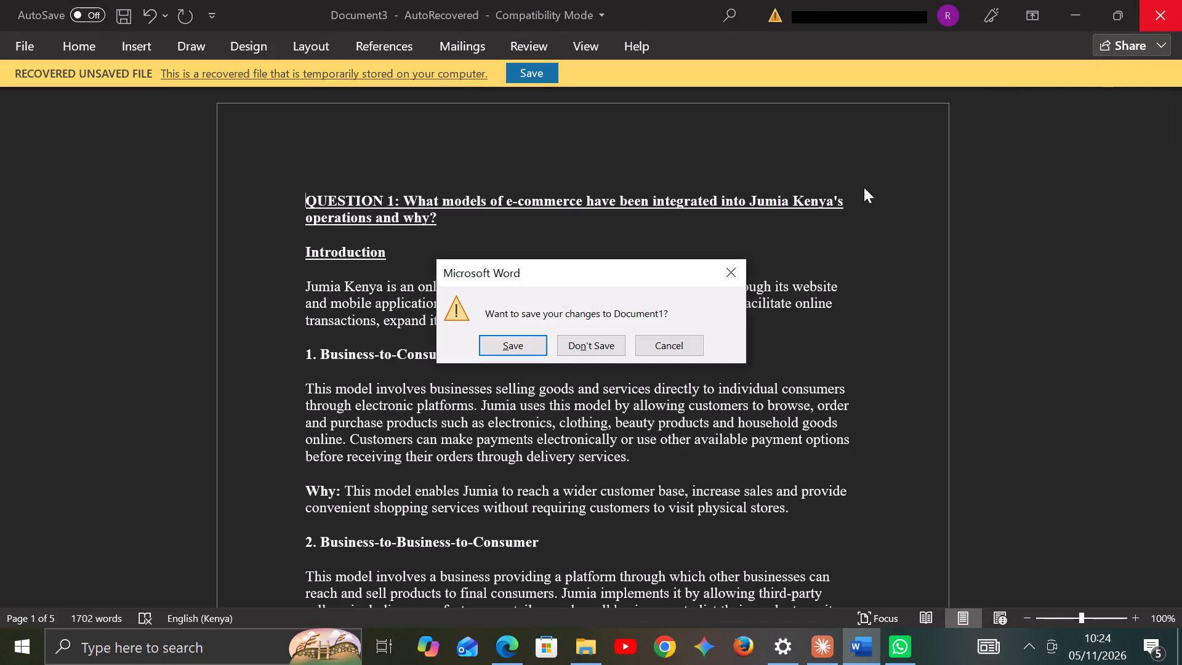
left_click(603, 348)
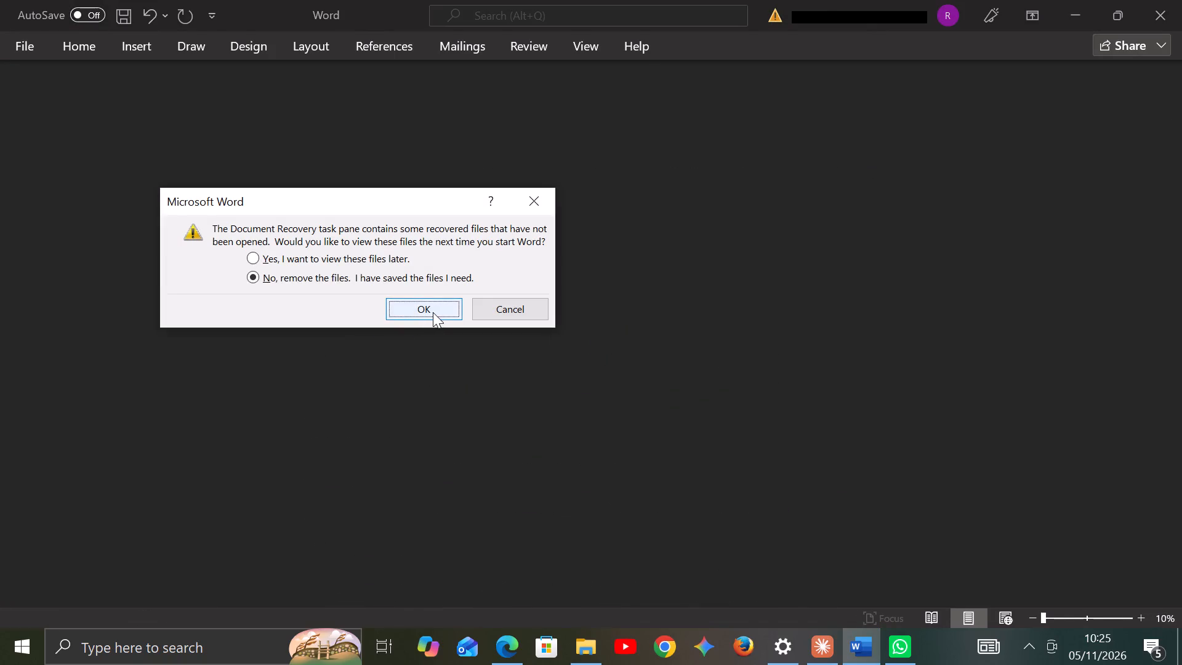
left_click(433, 312)
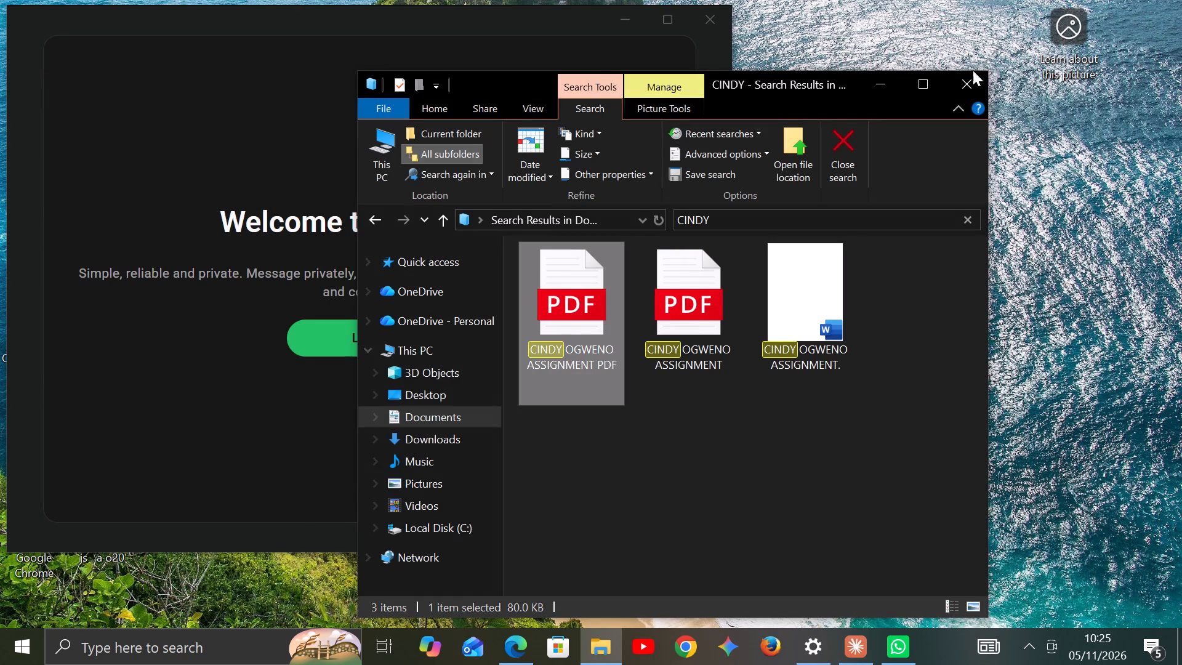